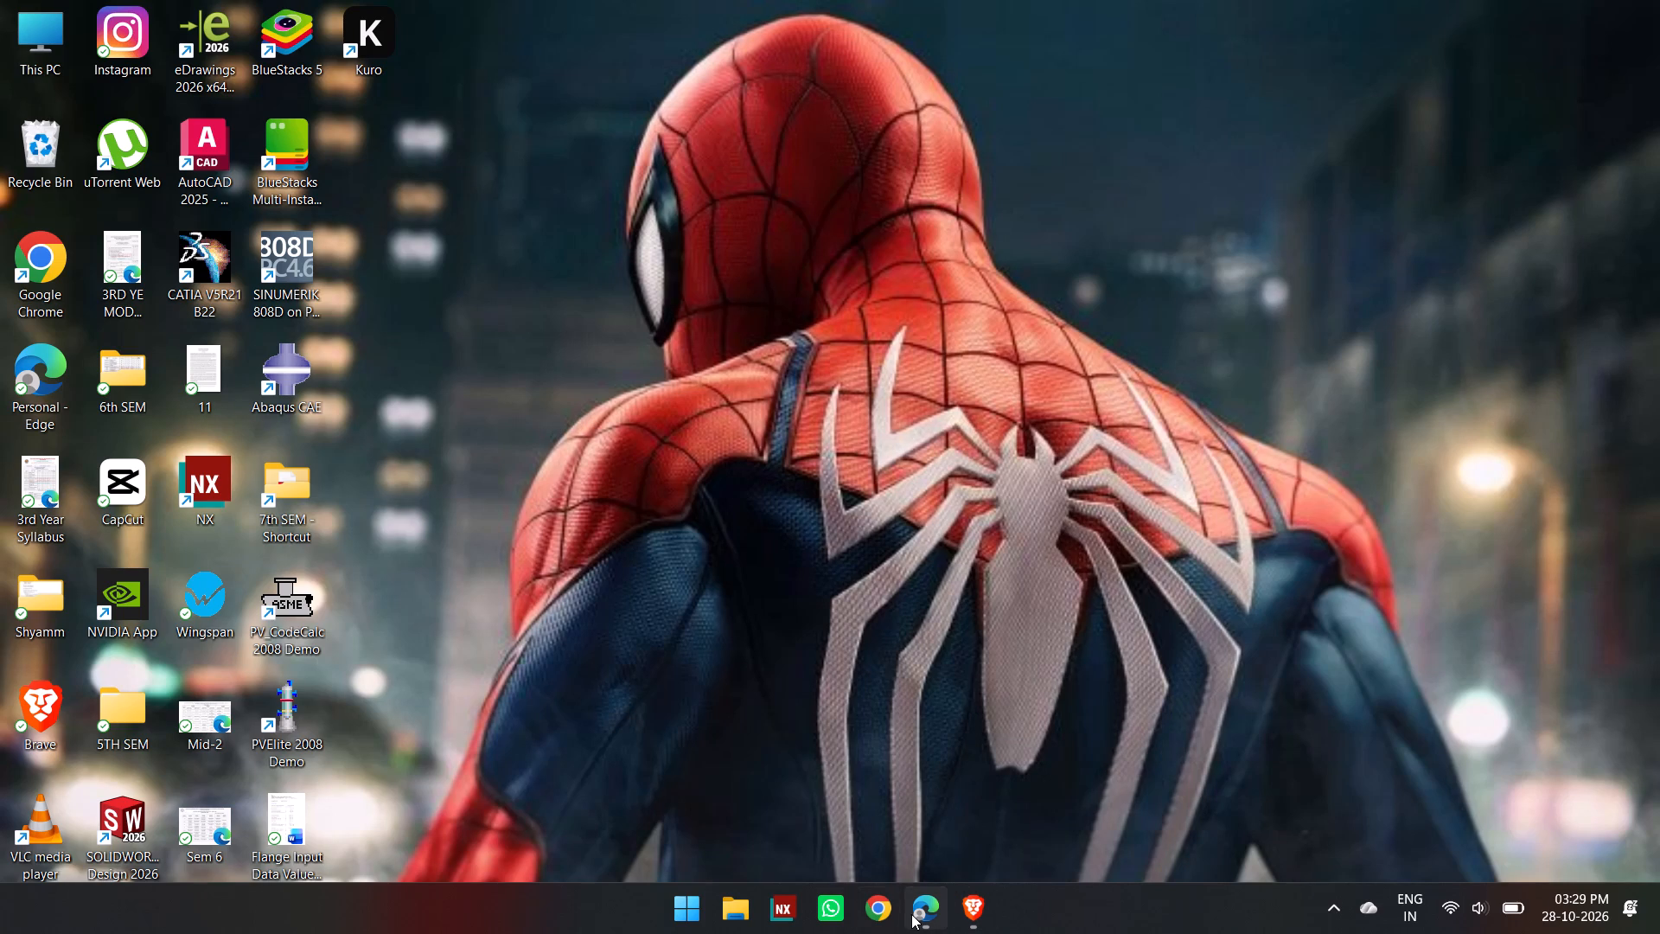
# Switch to Chrome with the Shyam profile and bring up the open YouTube channel page.
pyautogui.click(863, 920)
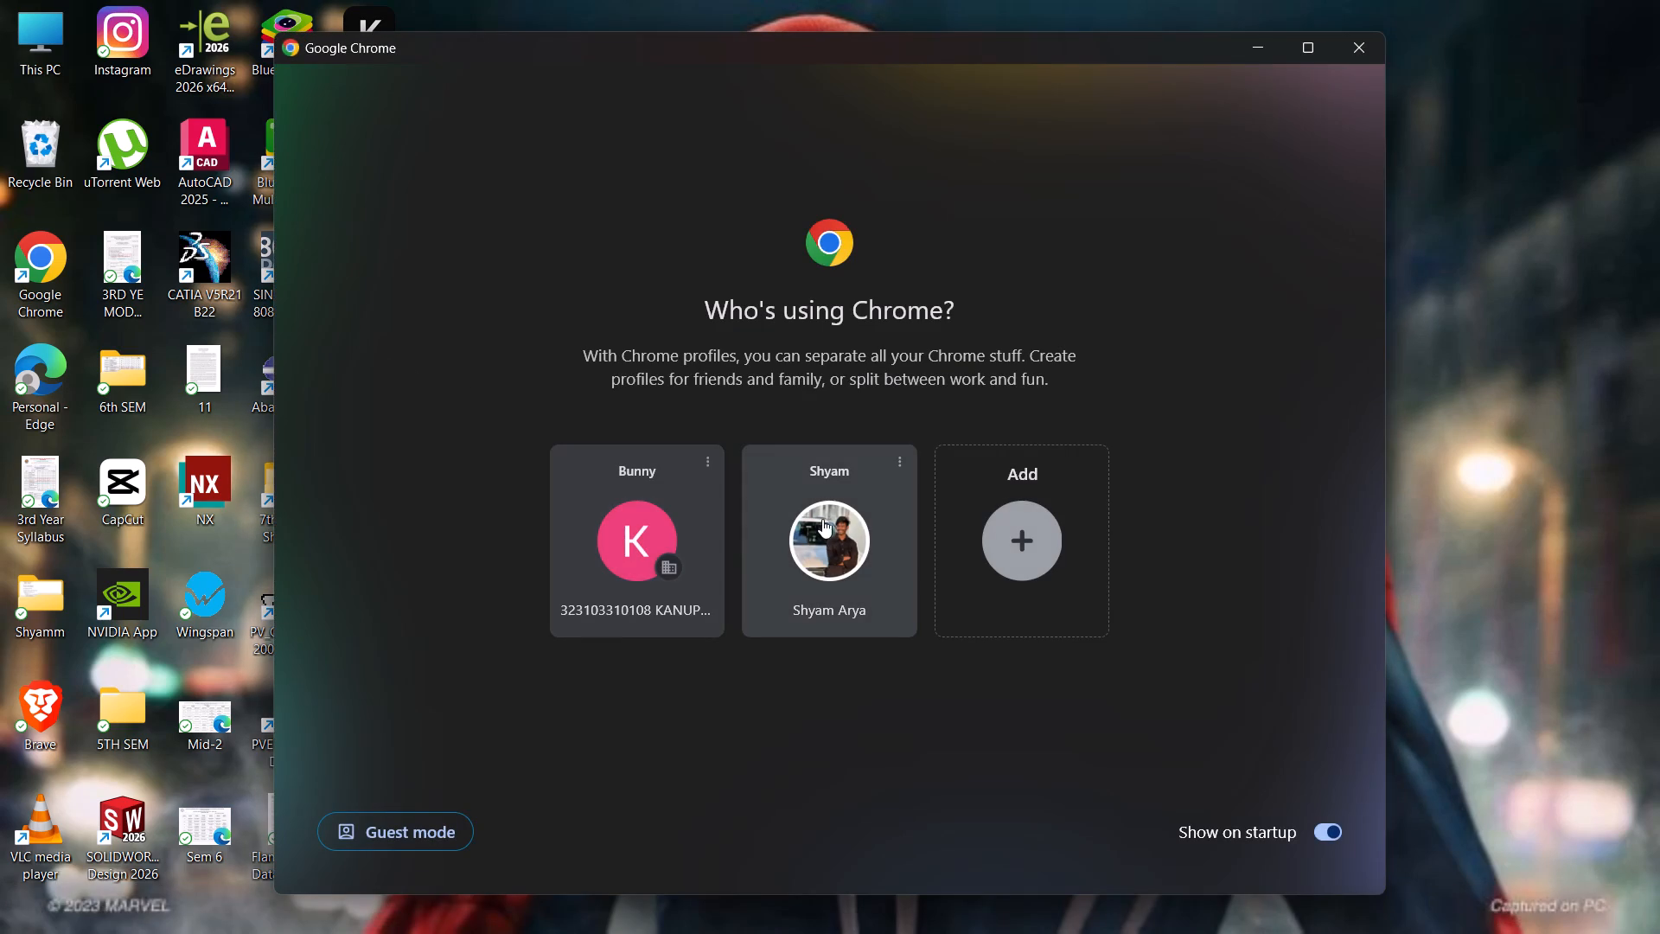
pyautogui.click(823, 519)
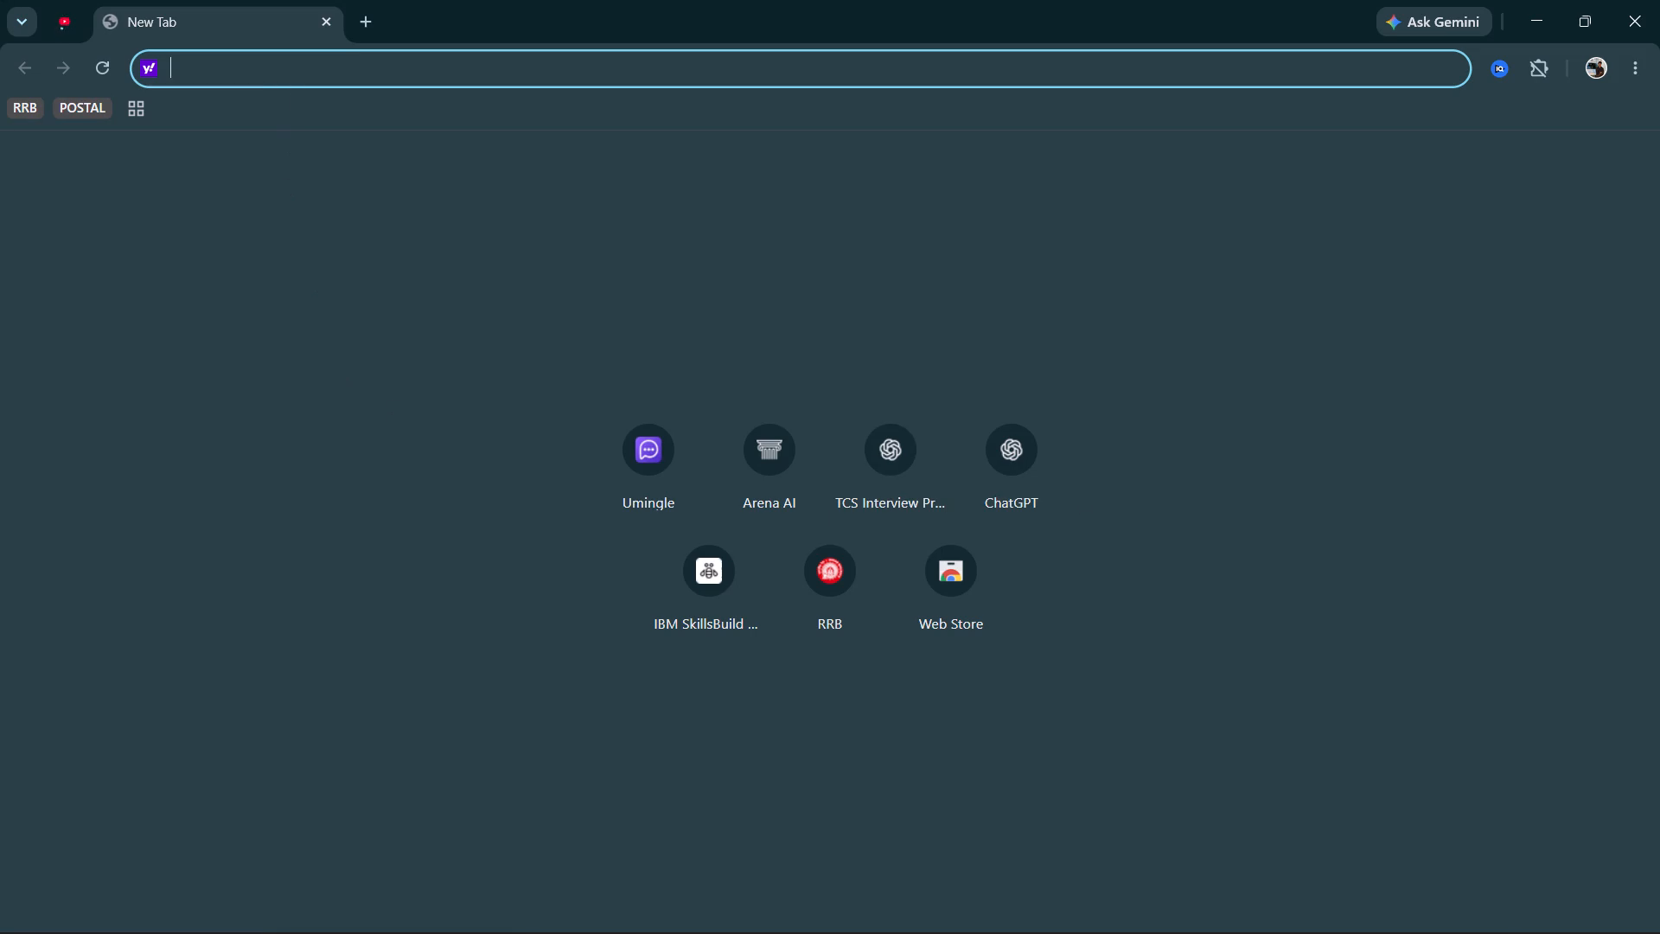
pyautogui.click(65, 25)
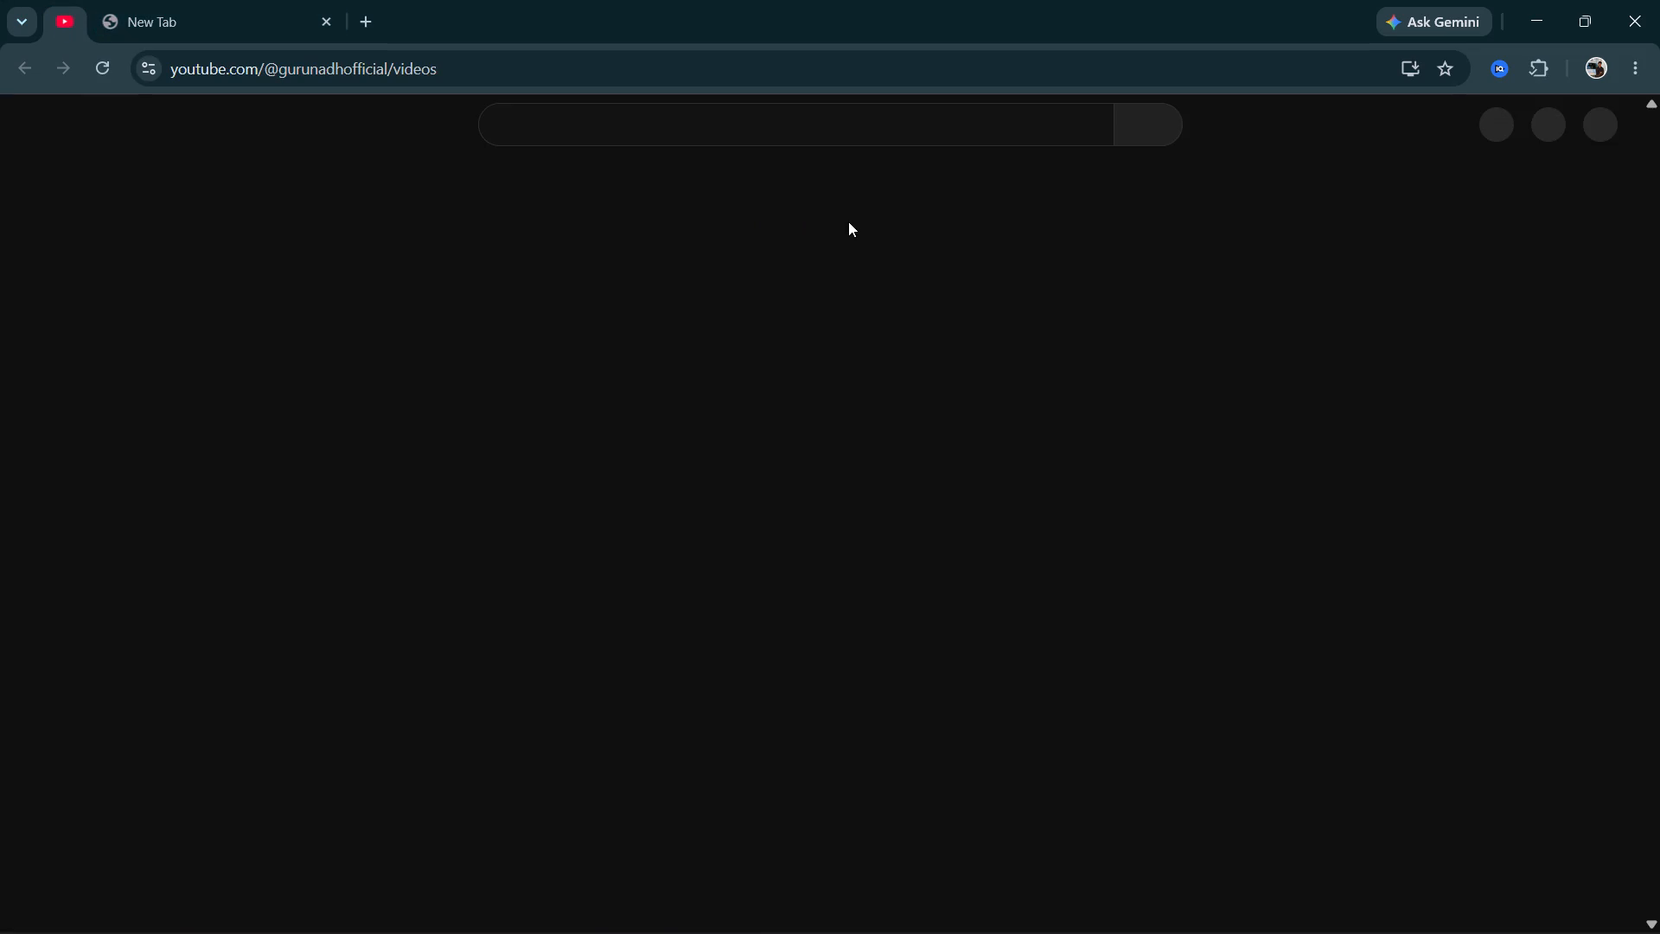
# Review the Gurunadh Official channel's Videos and Home pages, including its quick channel stats.
pyautogui.scroll(-2, 1069, 425)
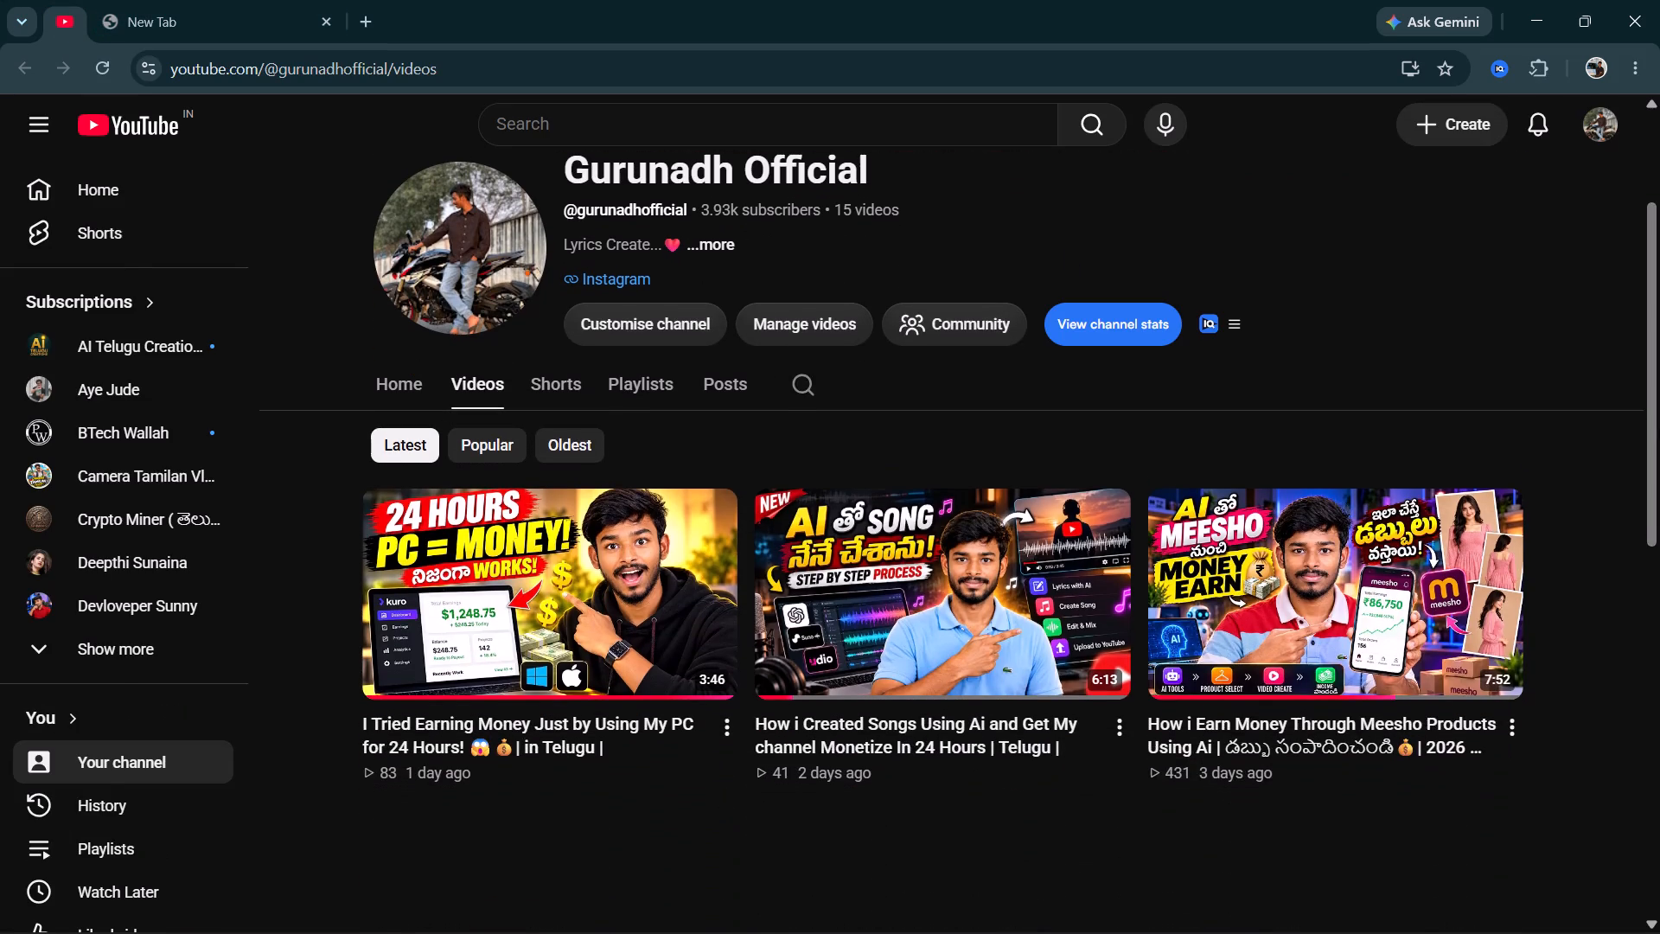
pyautogui.scroll(-2, 665, 517)
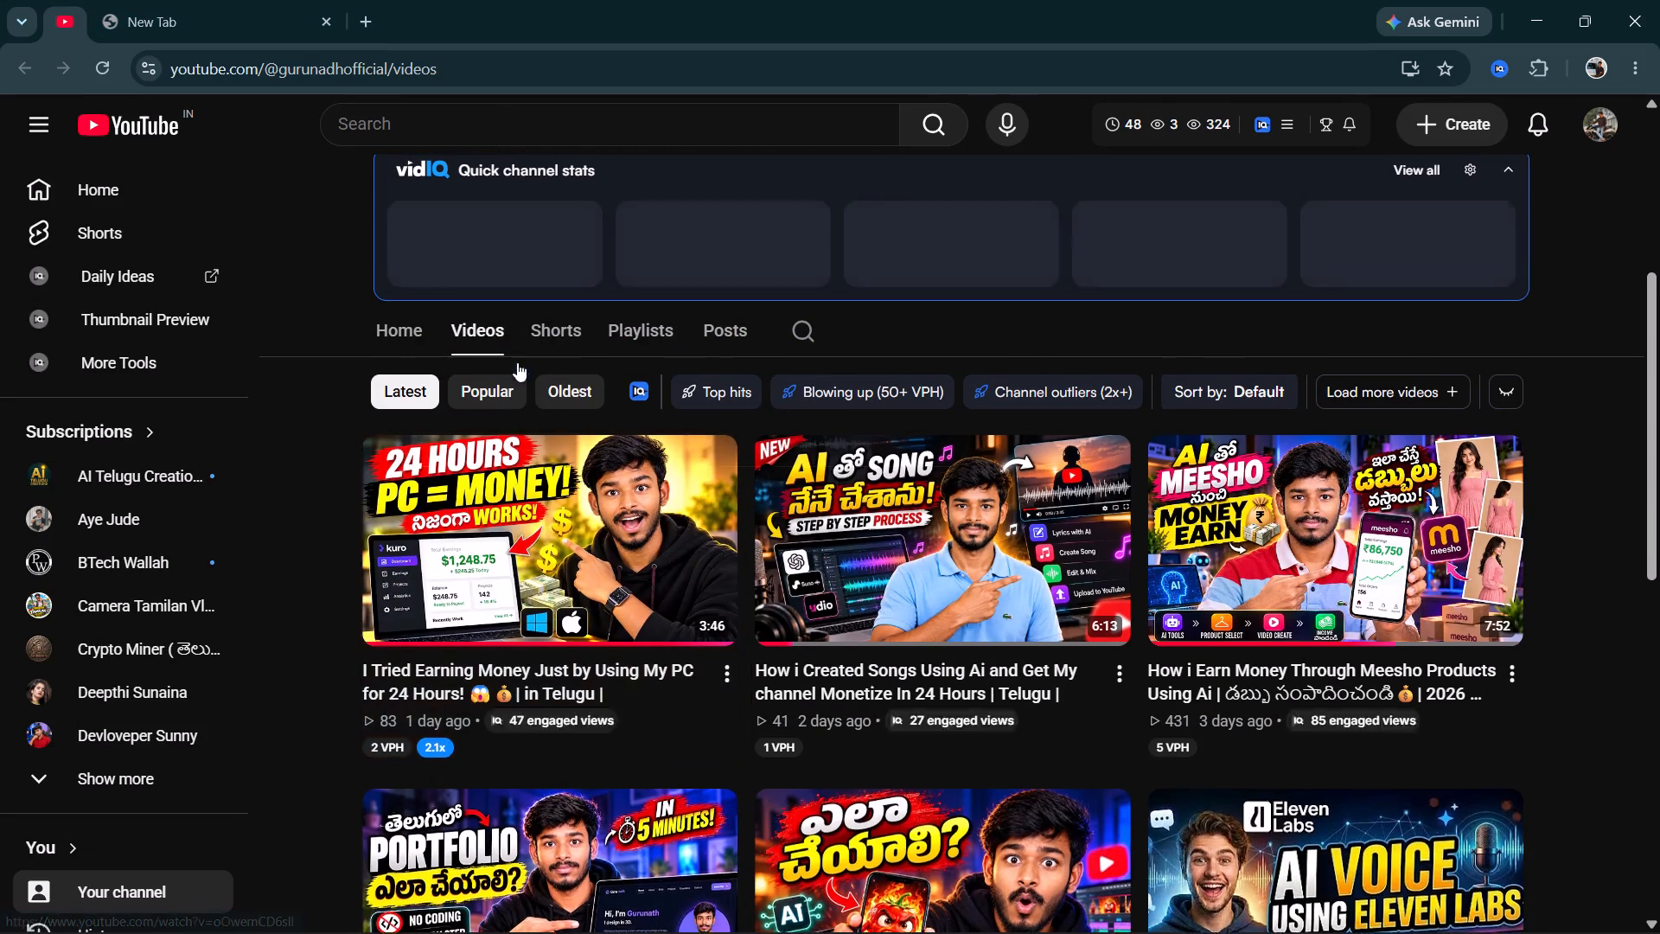
pyautogui.click(407, 429)
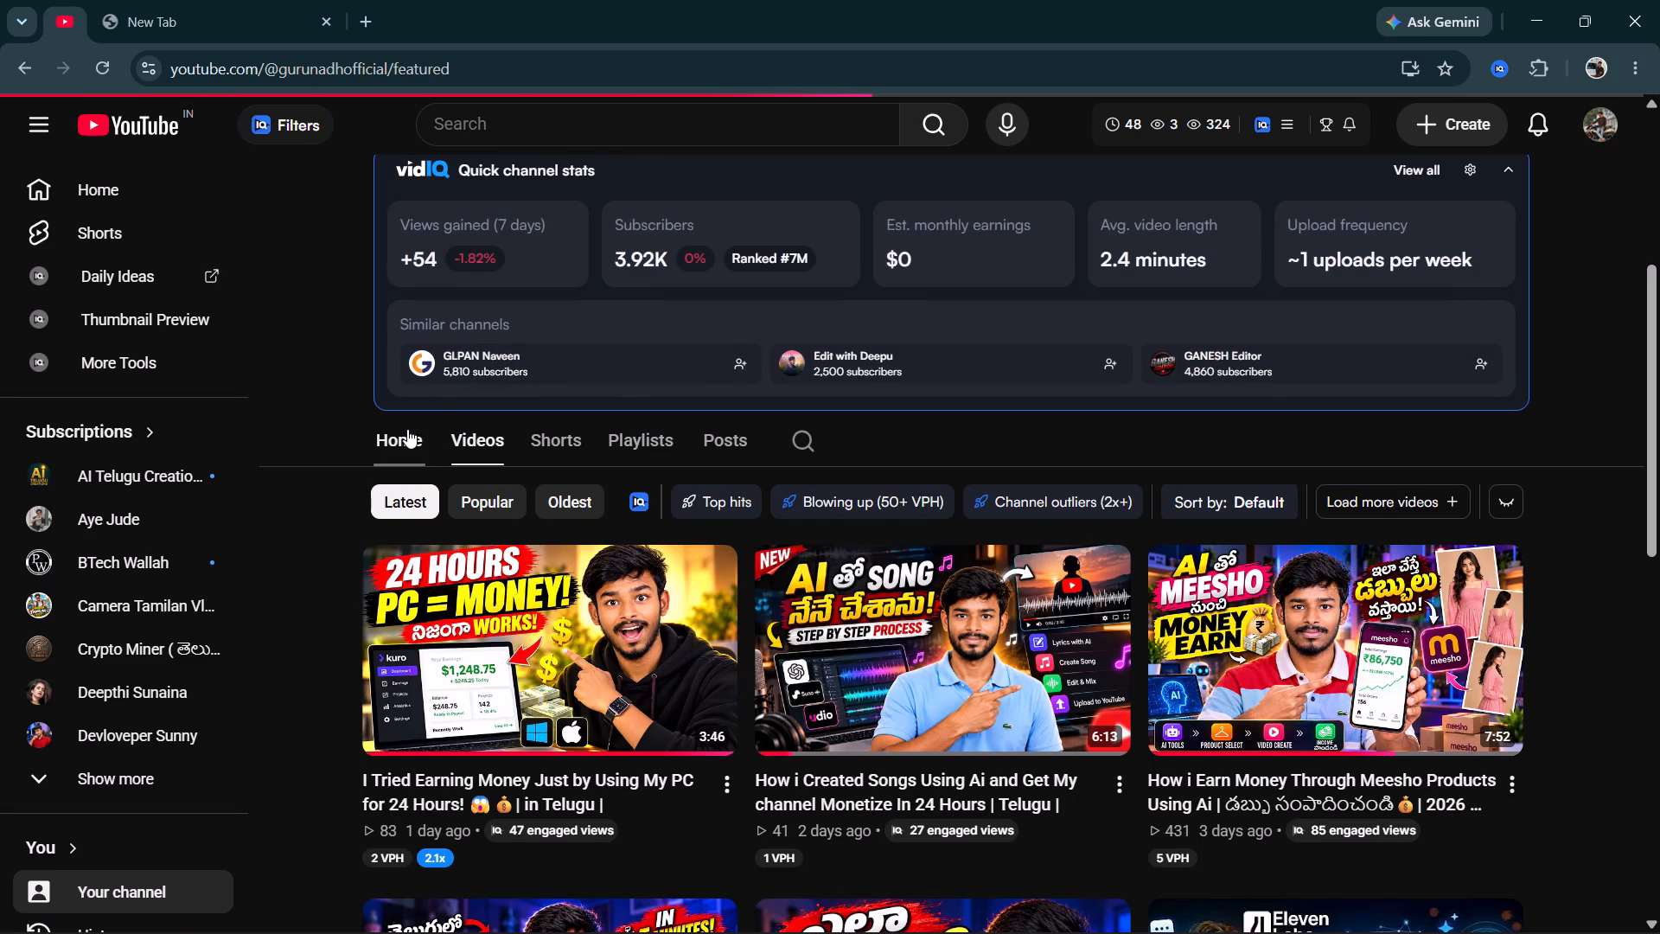
pyautogui.scroll(-5, 1659, 596)
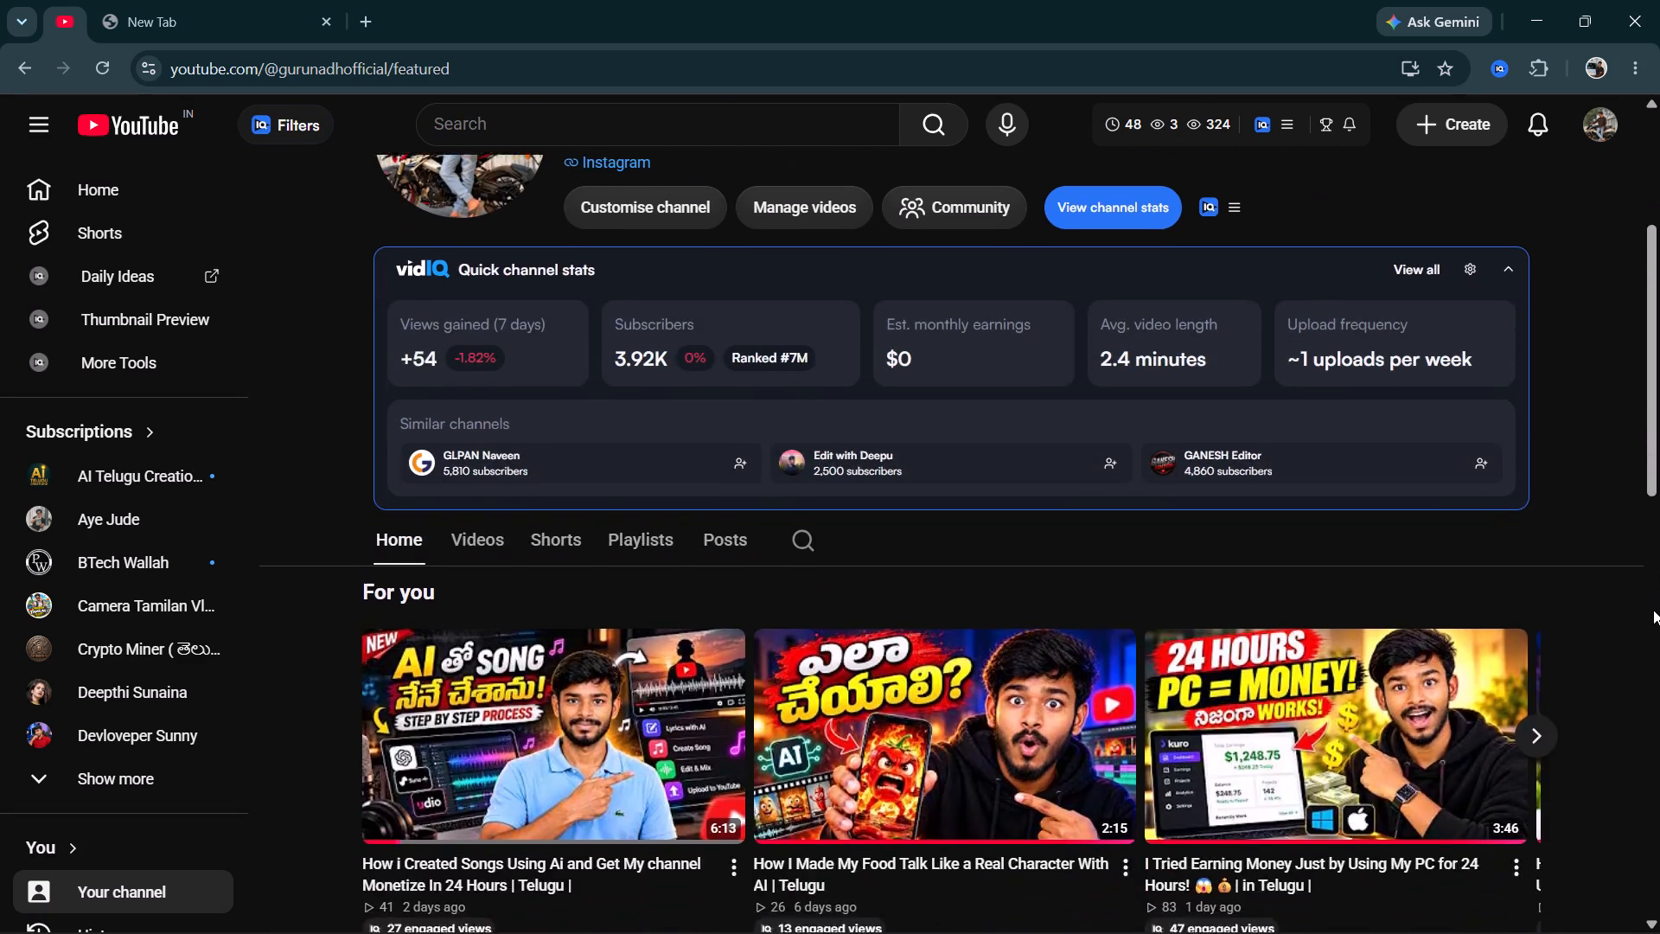
pyautogui.scroll(2, 1653, 610)
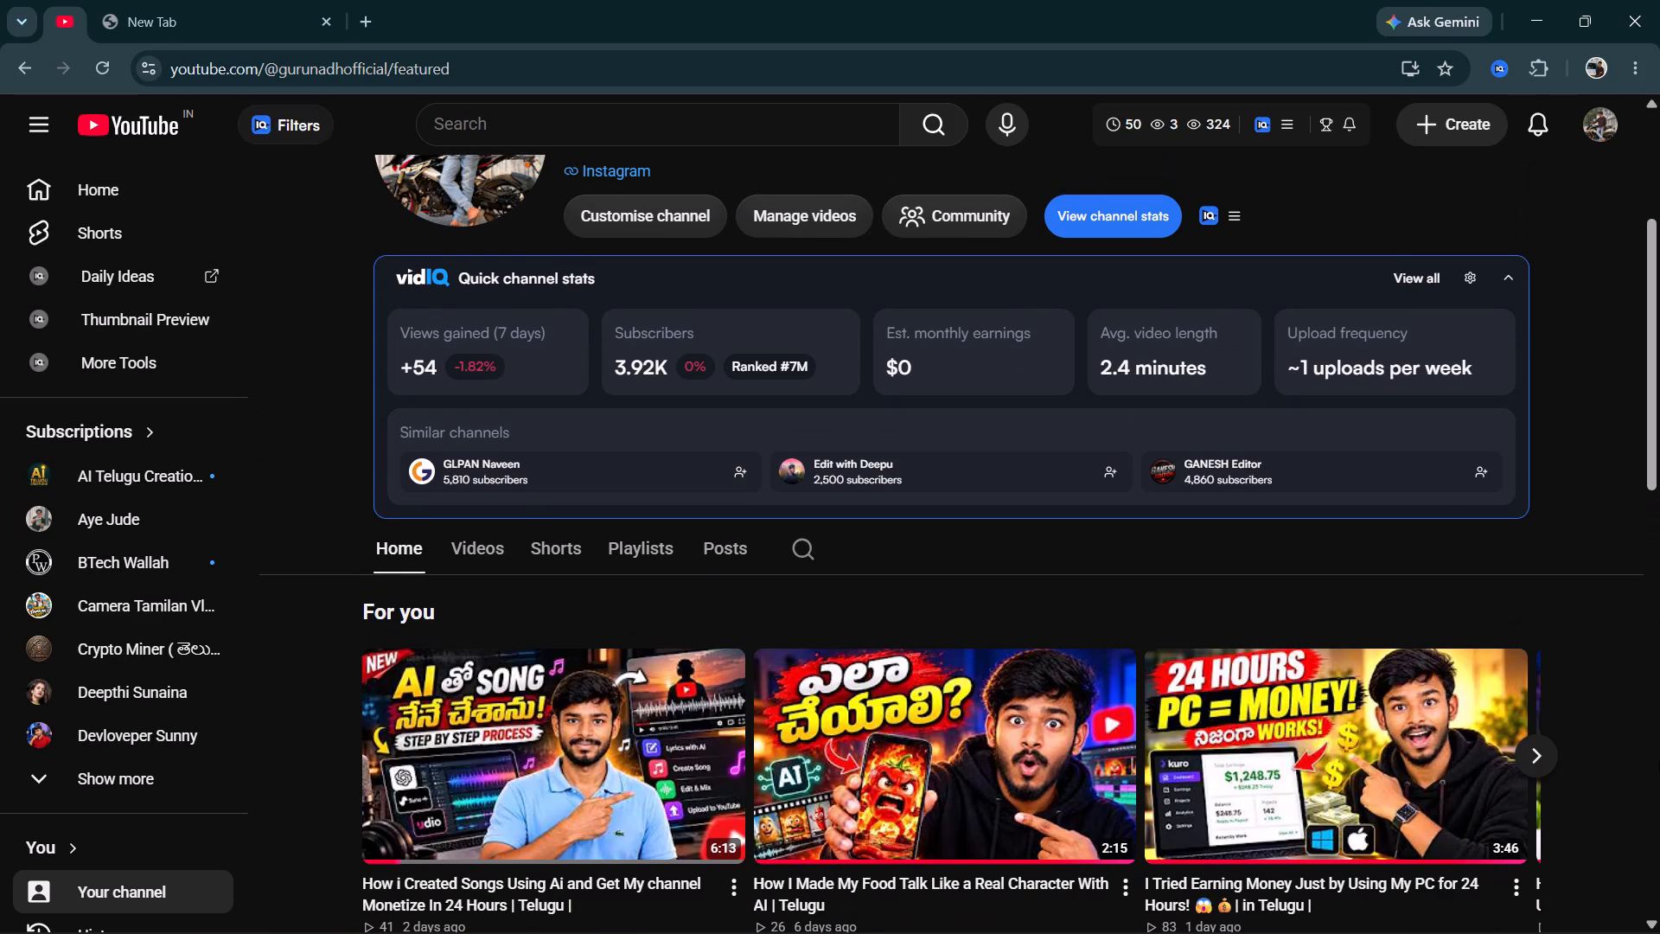
pyautogui.scroll(3, 1659, 790)
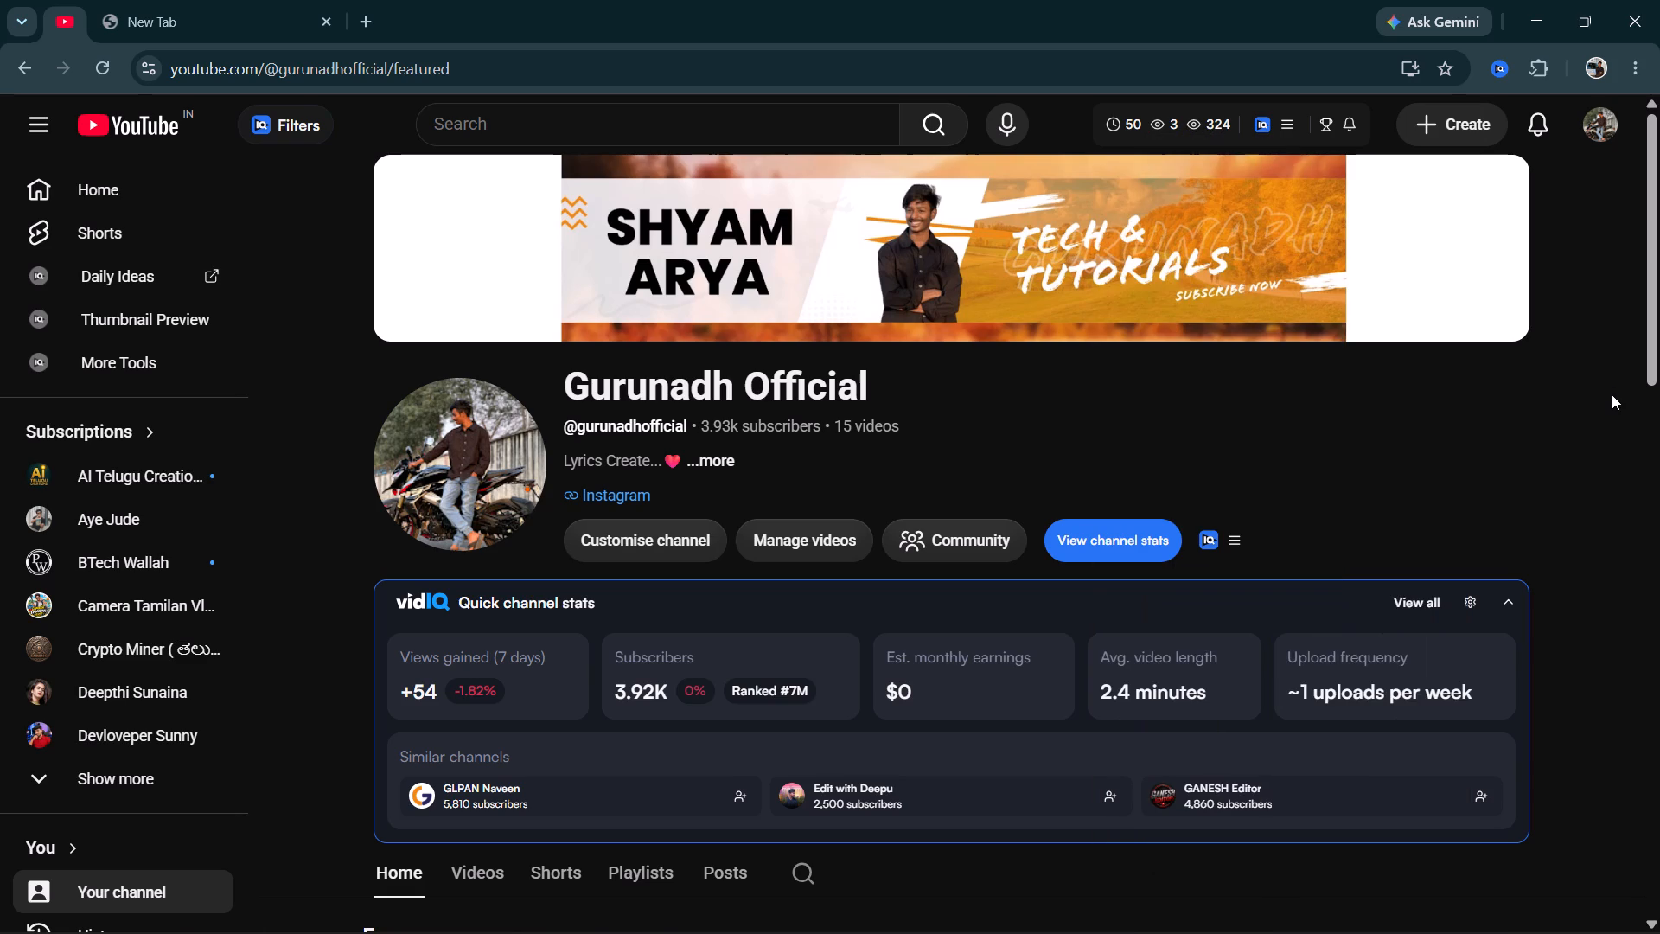
pyautogui.click(1464, 125)
pyautogui.click(1467, 180)
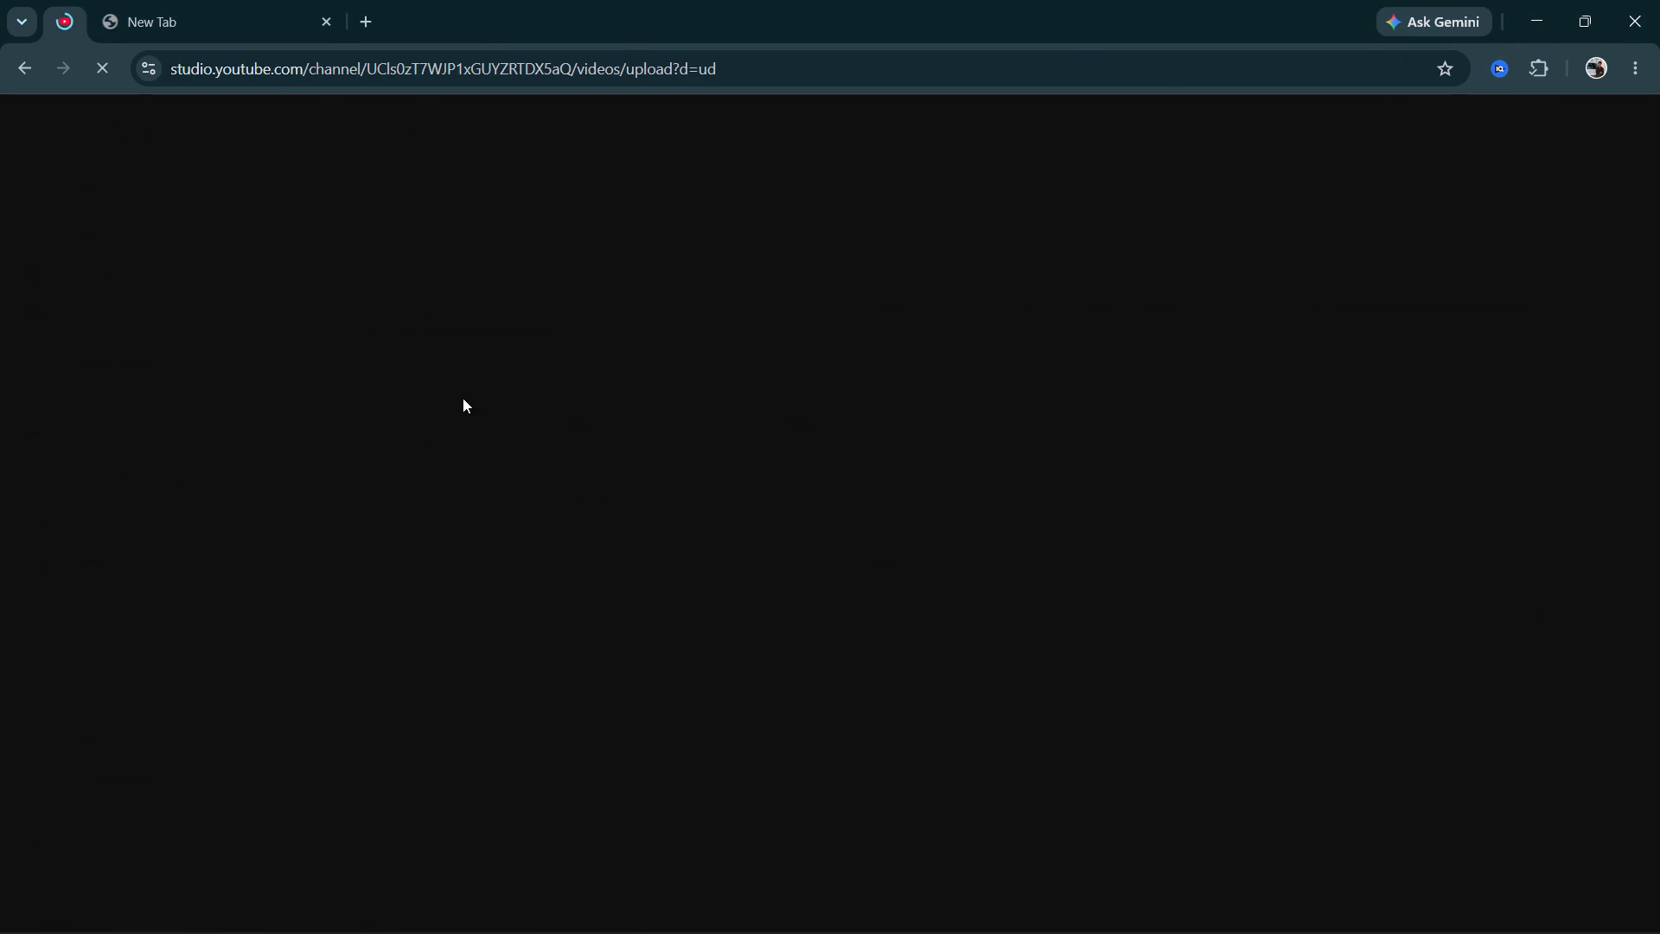
pyautogui.click(811, 617)
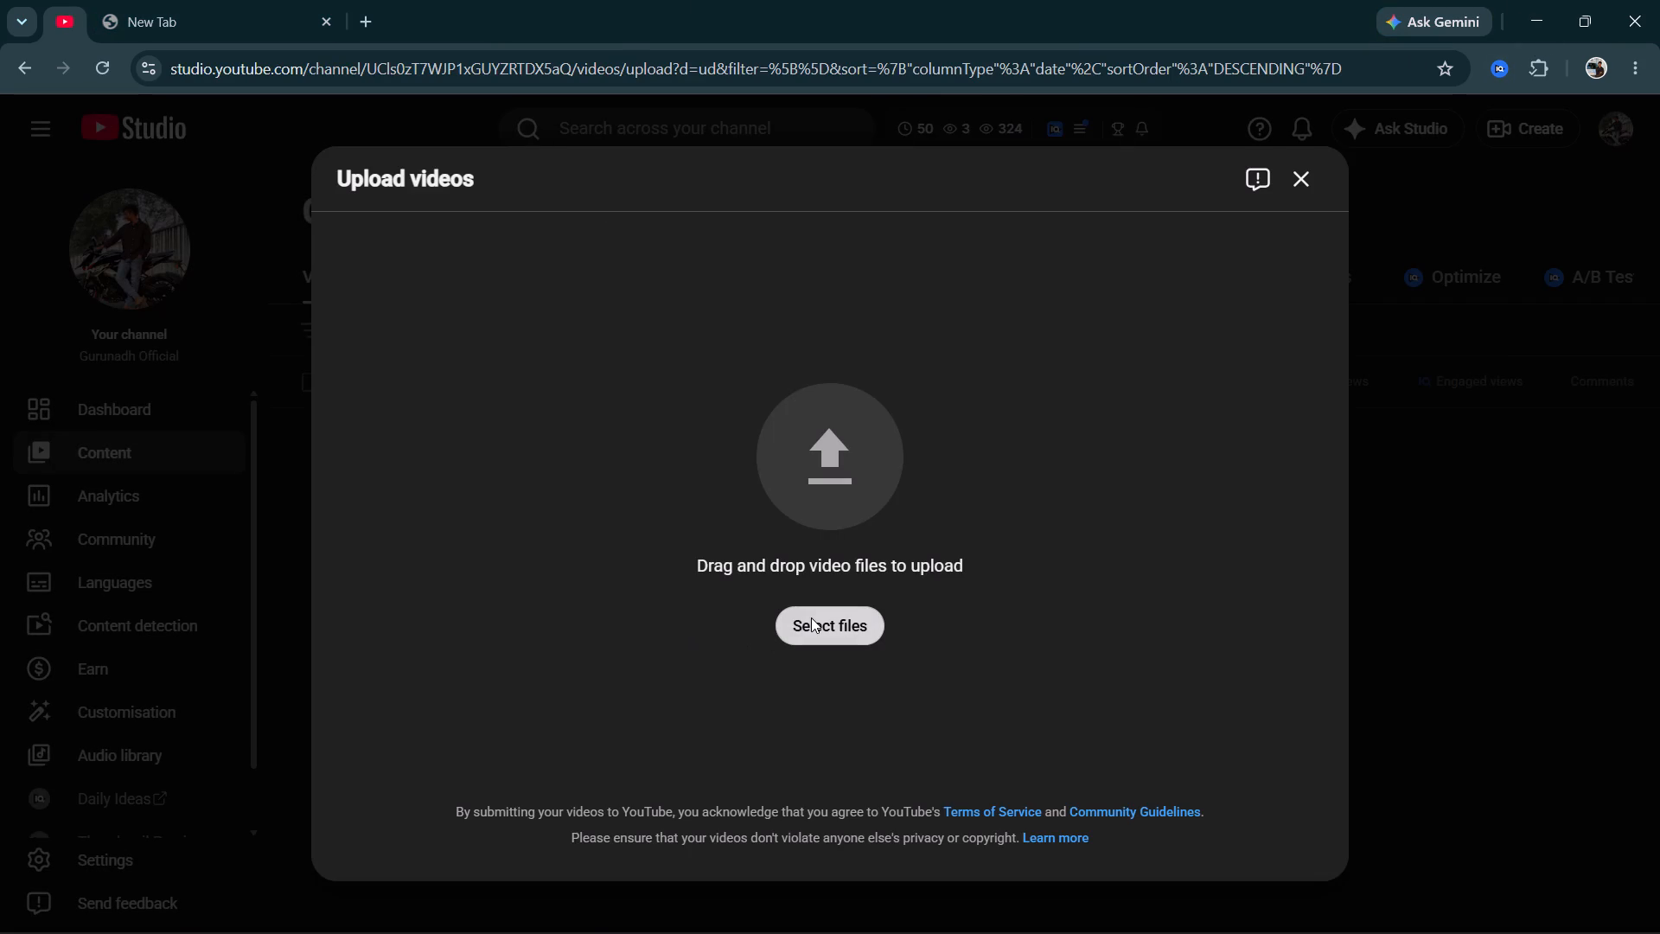
pyautogui.click(112, 308)
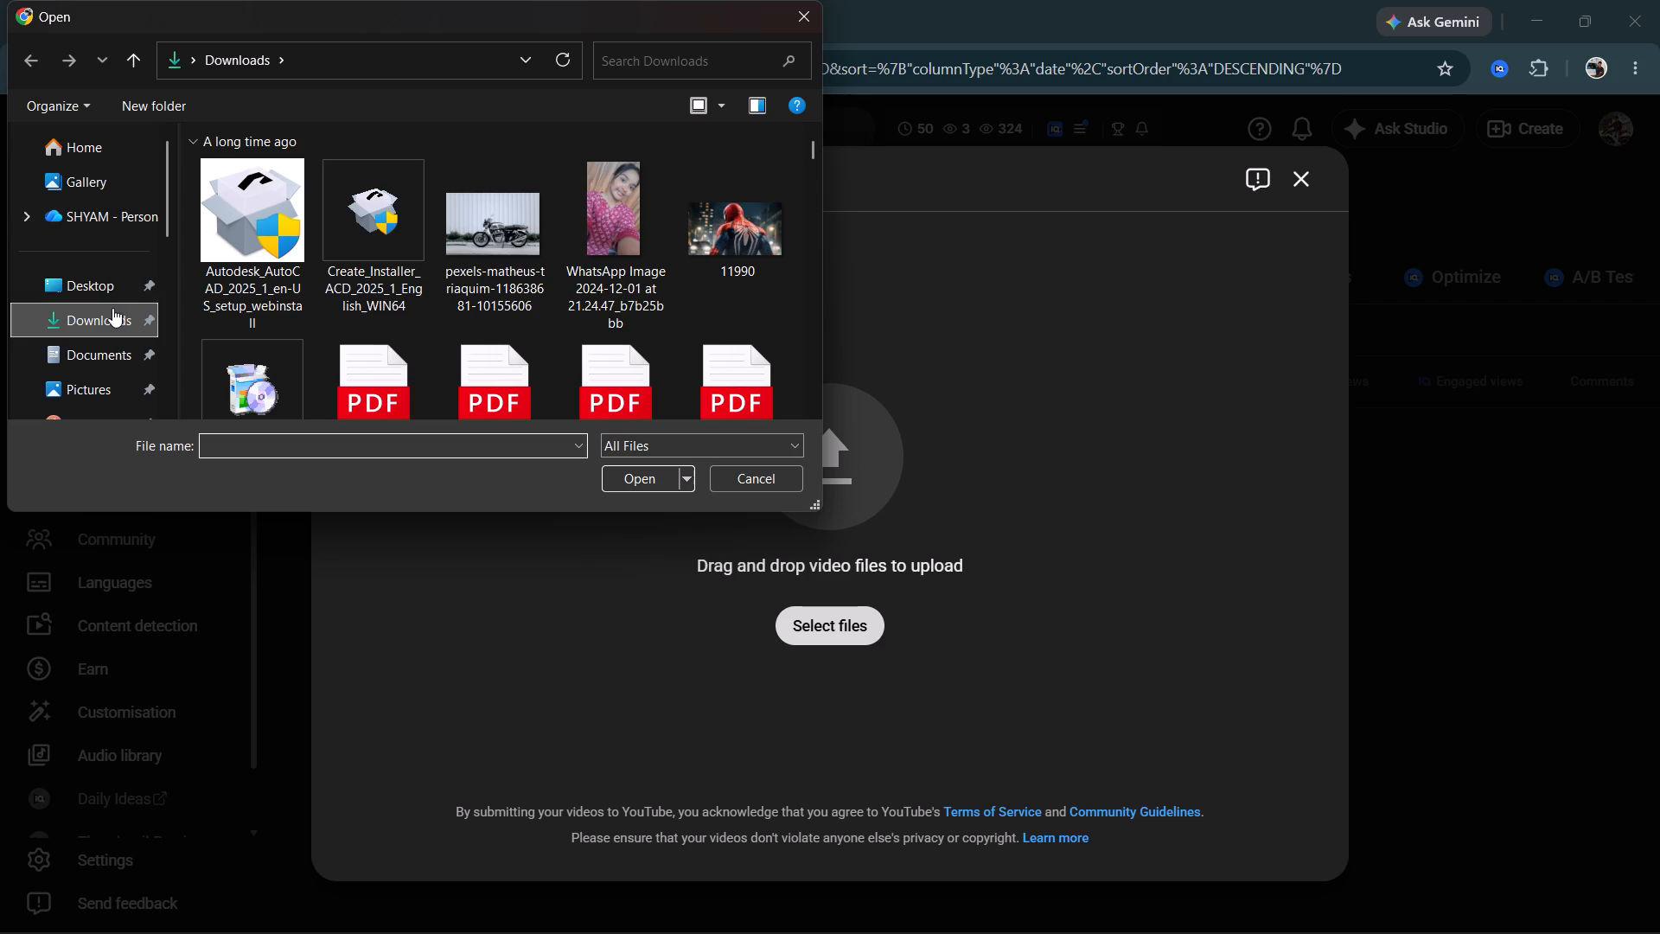
pyautogui.scroll(-14, 467, 276)
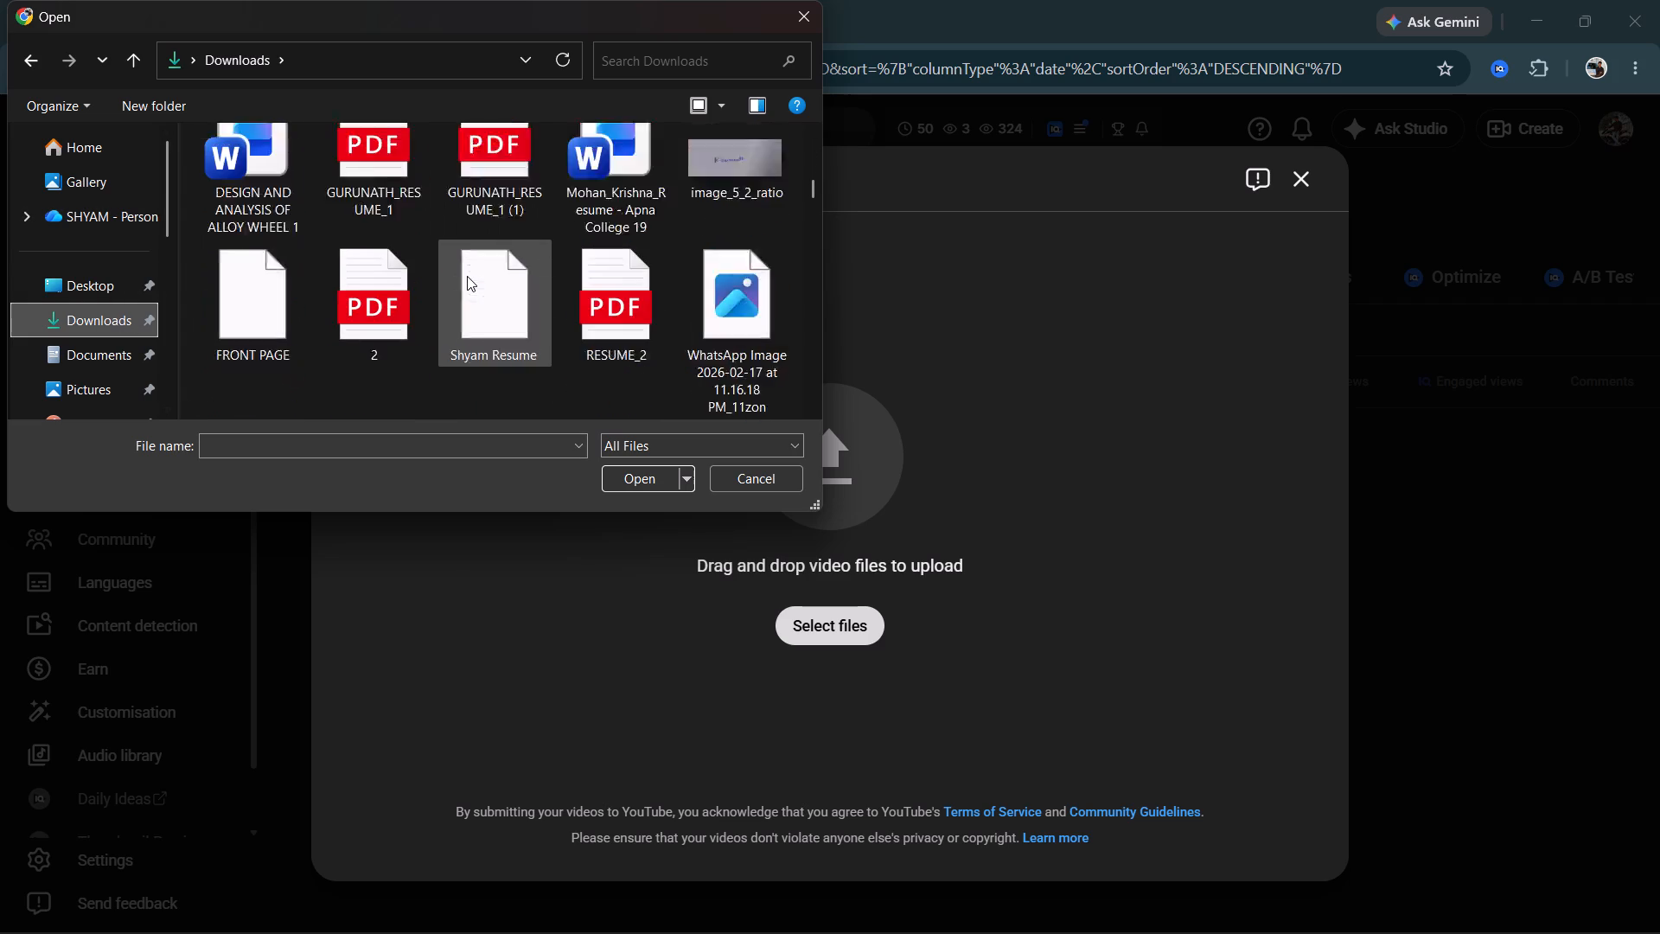
pyautogui.scroll(-20, 467, 276)
pyautogui.scroll(-14, 467, 276)
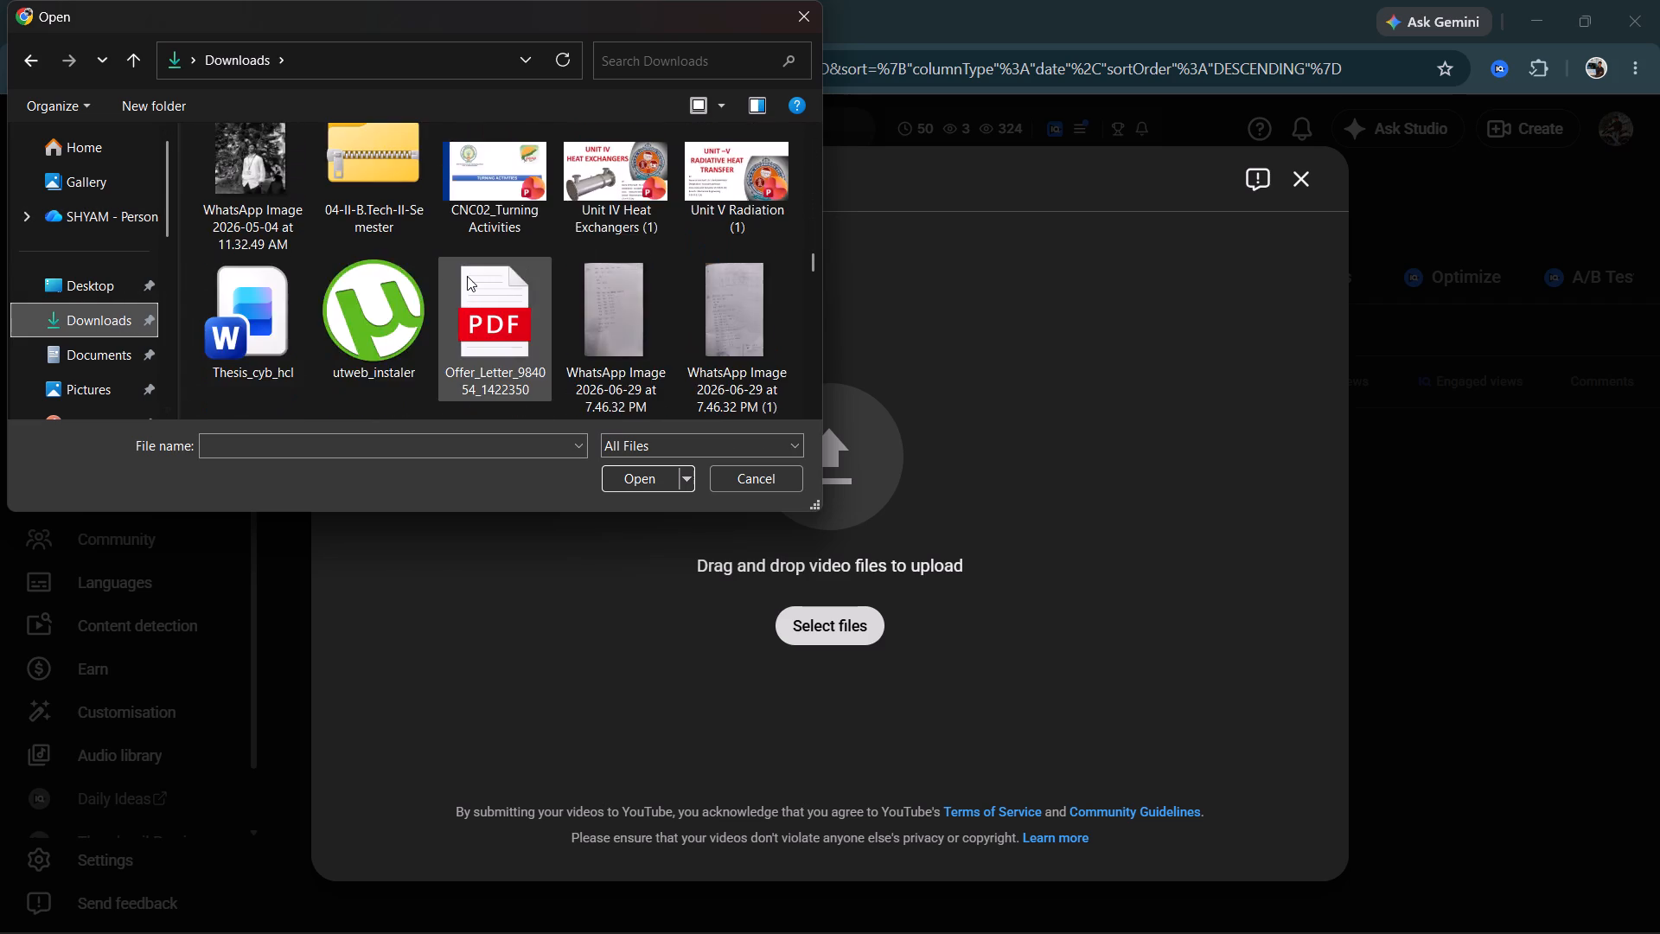
pyautogui.scroll(-20, 467, 276)
pyautogui.scroll(-19, 467, 276)
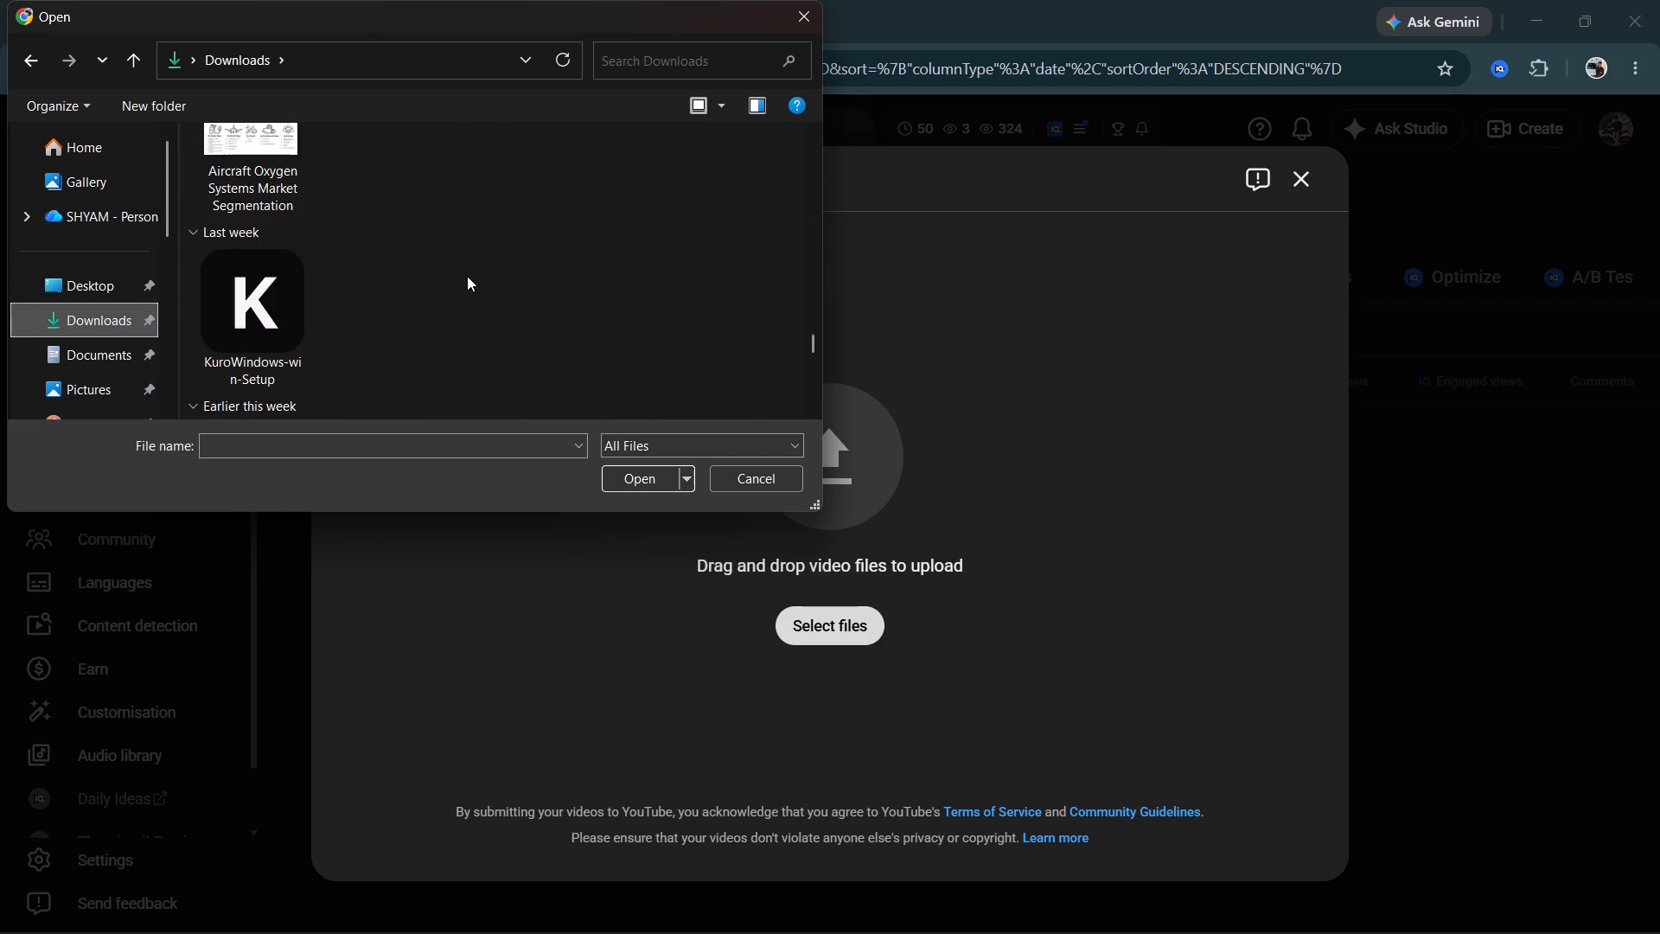
pyautogui.scroll(-20, 467, 276)
pyautogui.scroll(-14, 467, 276)
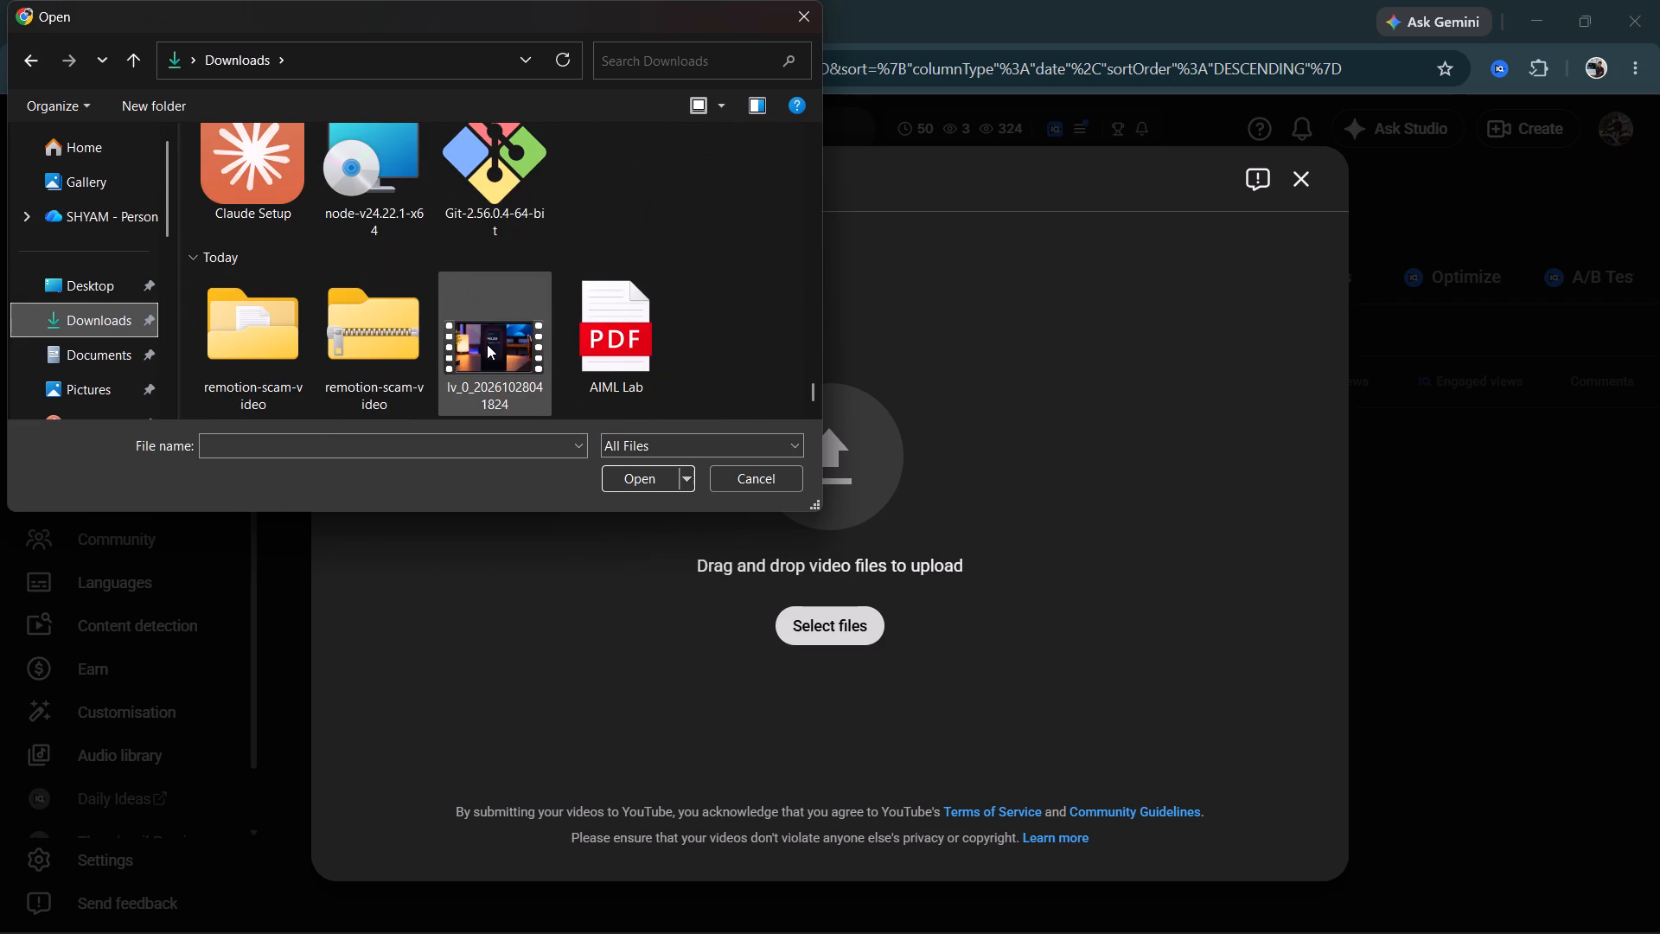
pyautogui.click(487, 344)
pyautogui.click(649, 476)
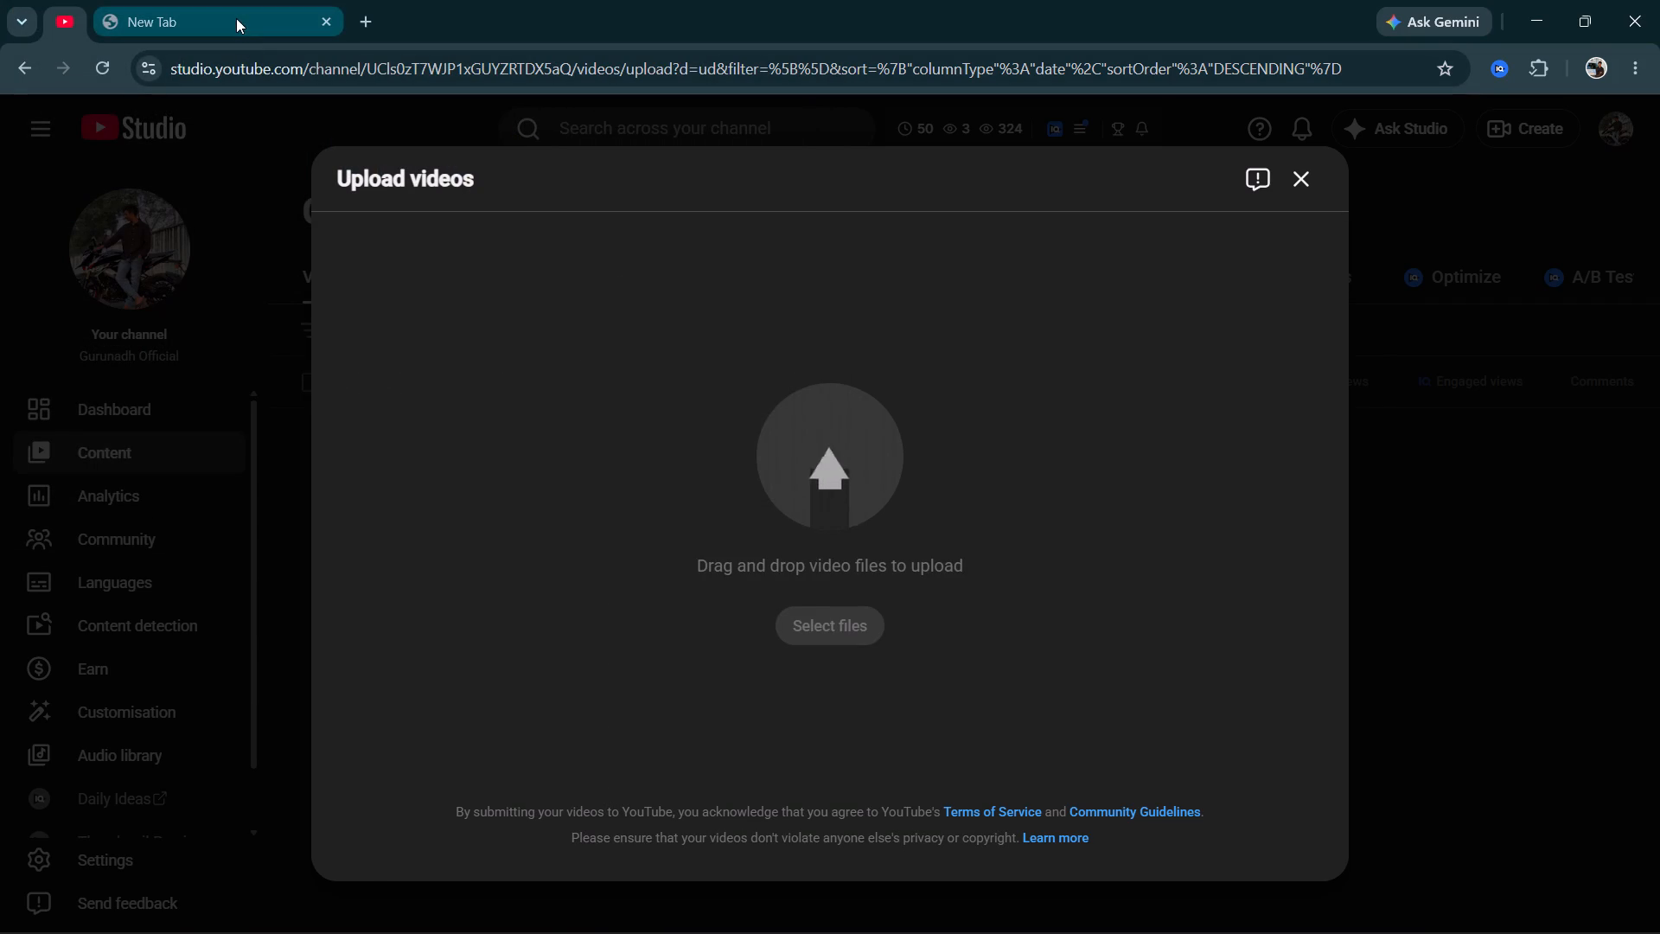
# Switch to Brave and load youtube.com in place of the Telugu movies page.
pyautogui.click(977, 912)
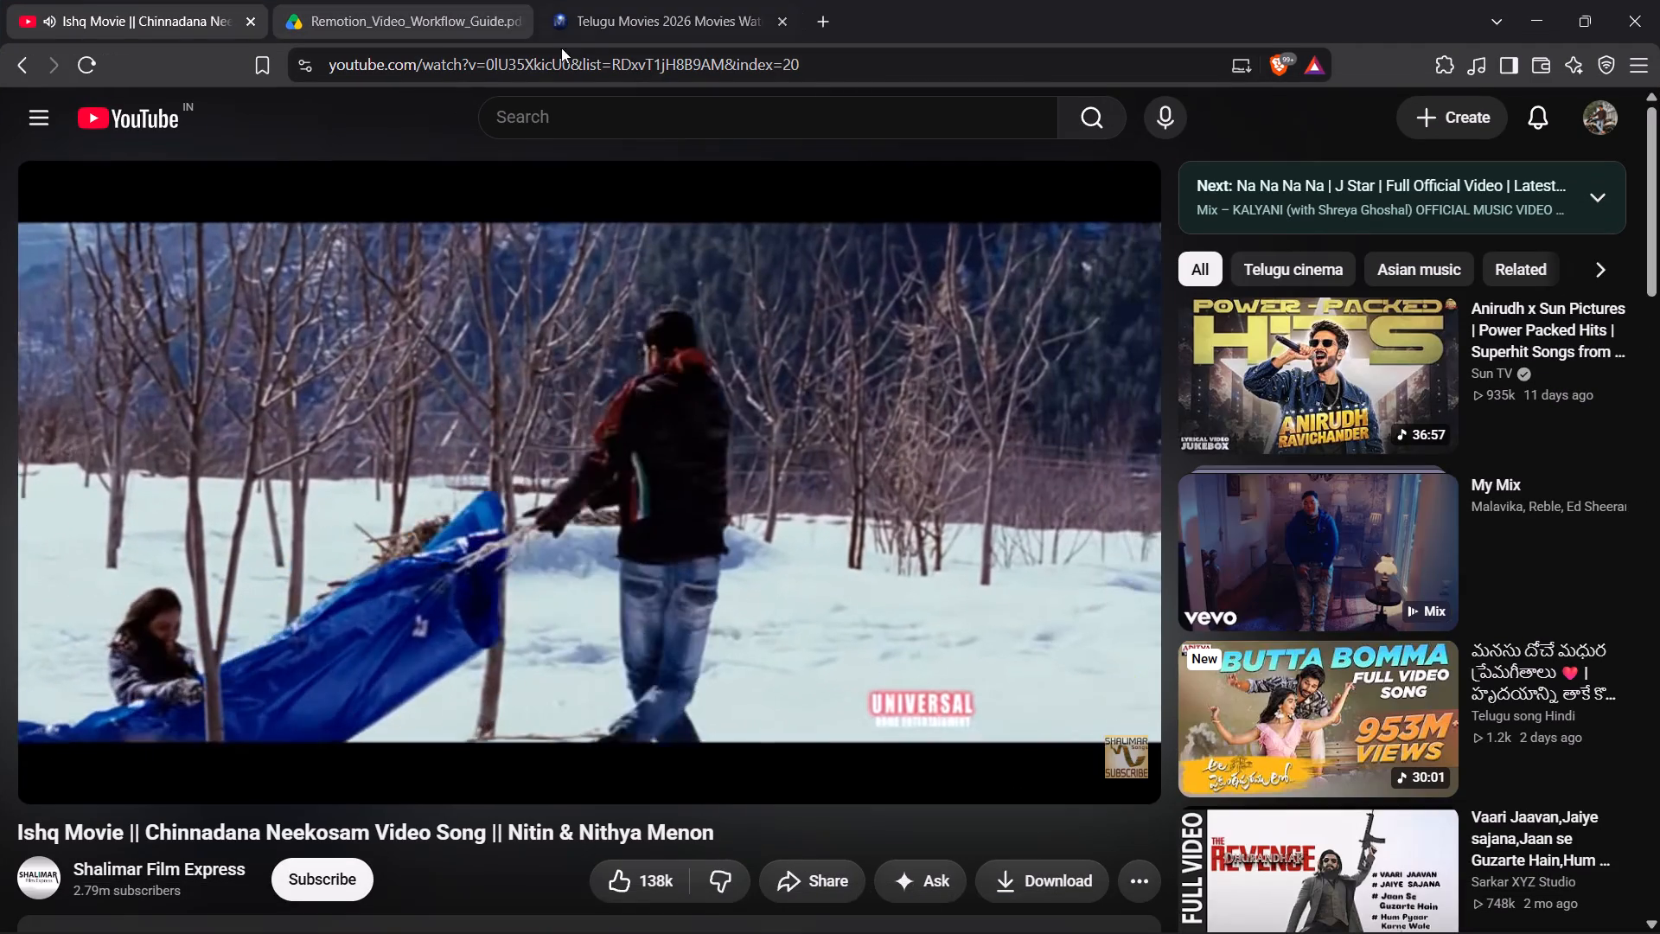
pyautogui.click(641, 0)
pyautogui.click(769, 69)
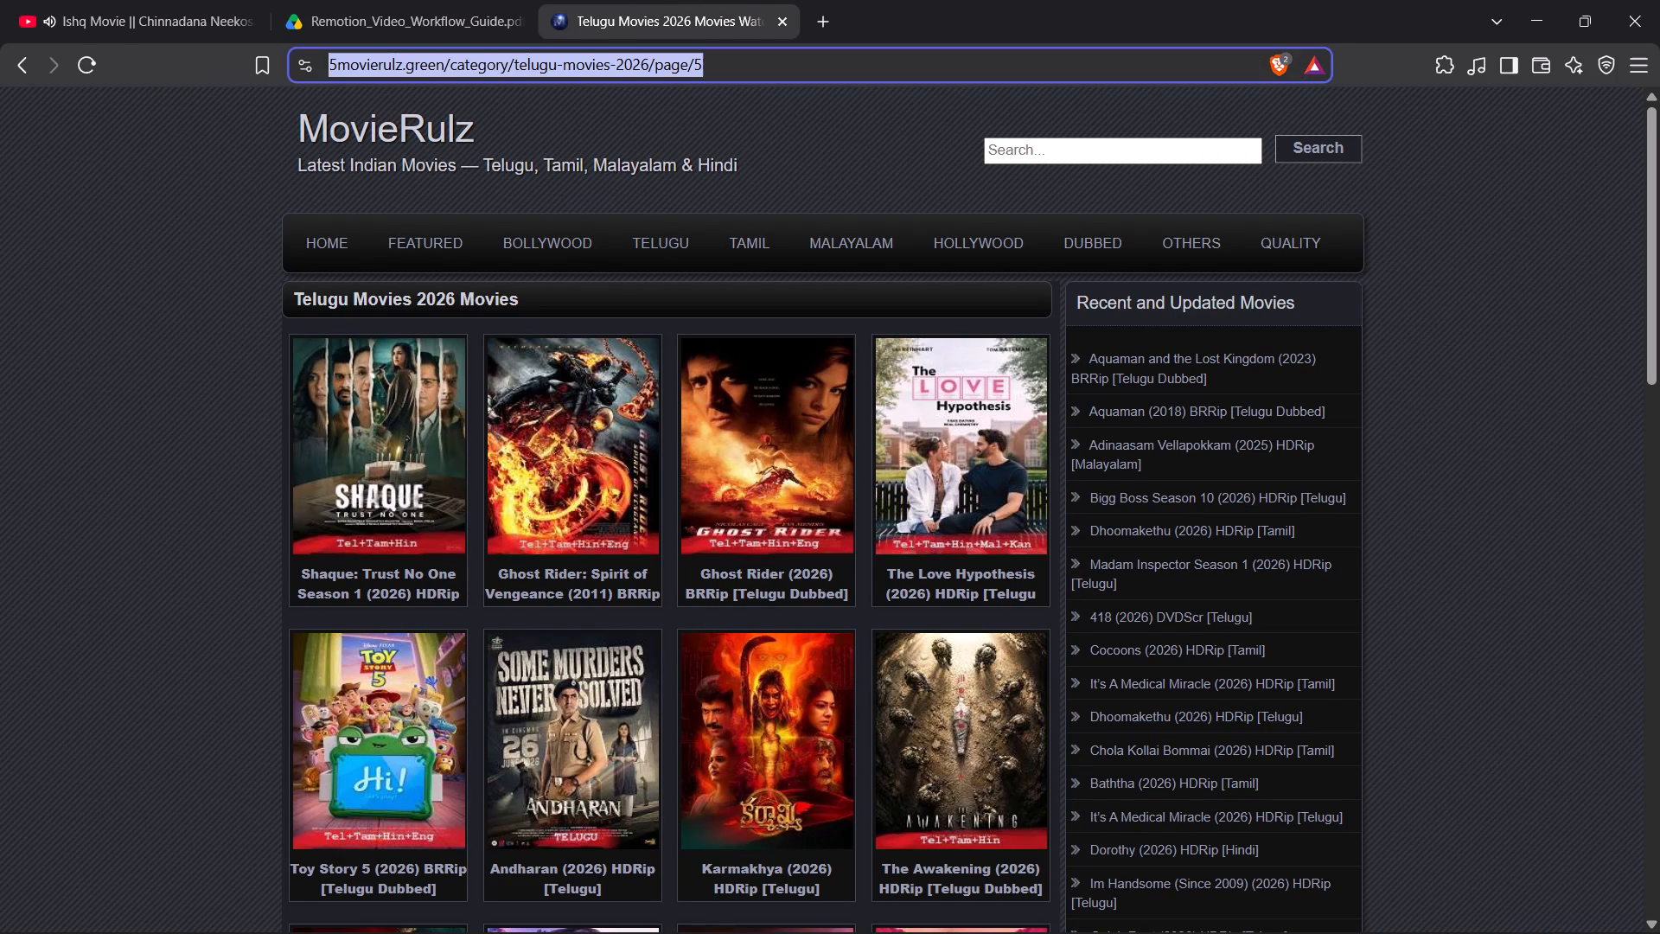
pyautogui.press('y')
pyautogui.press('Return')
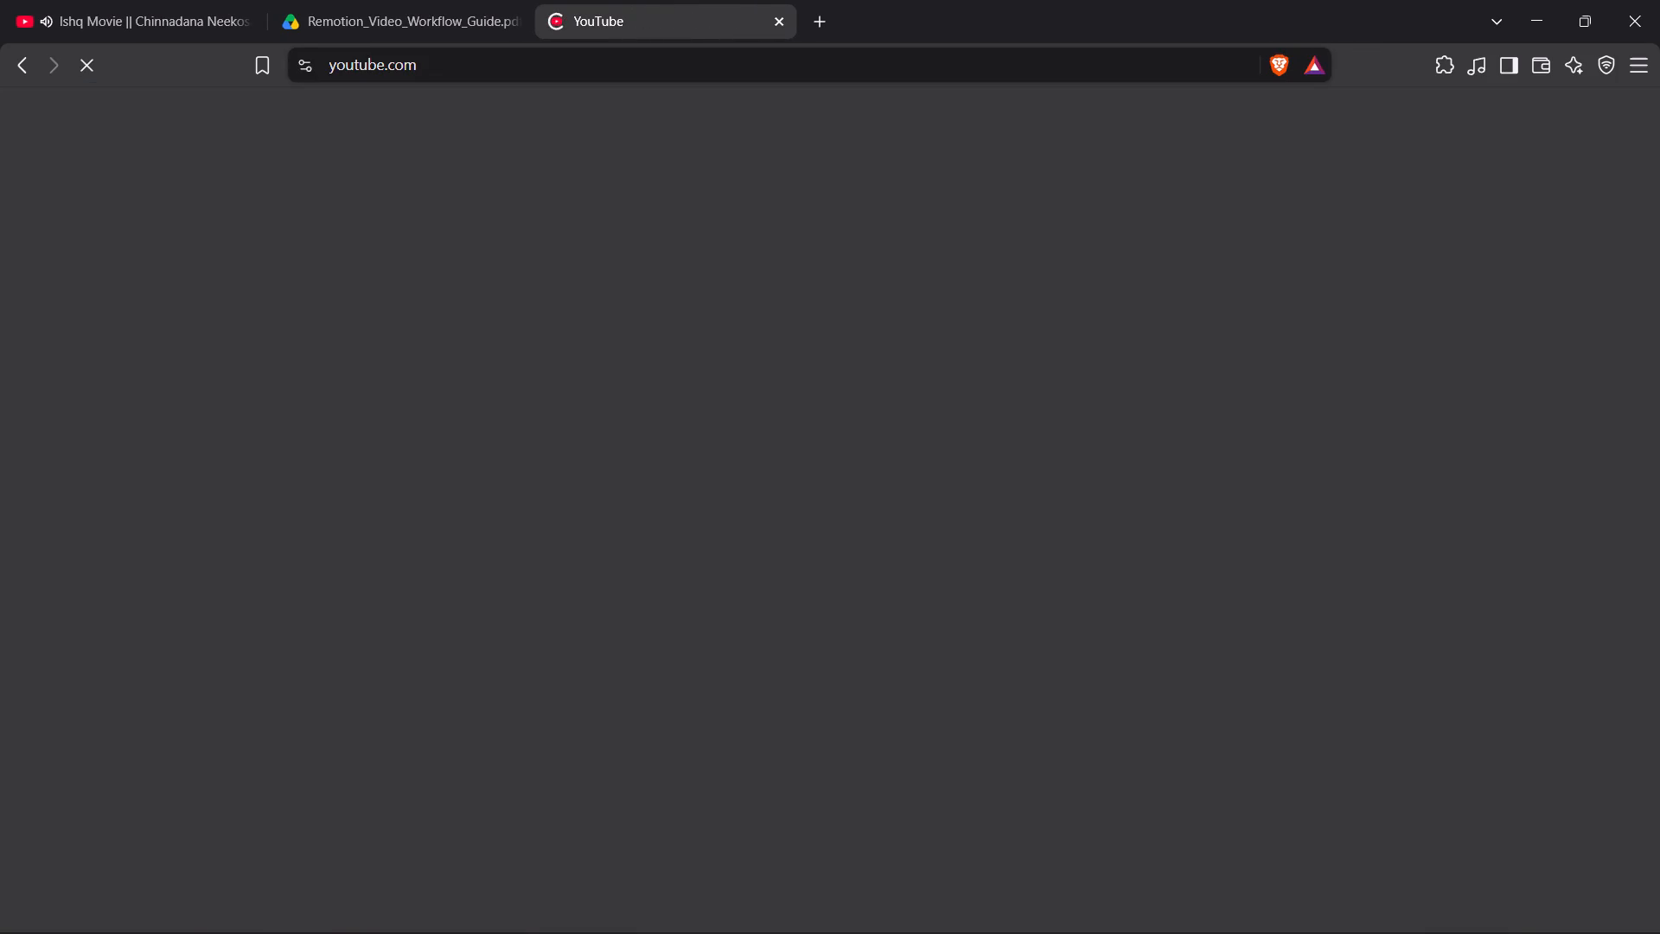
# Look through the clipboard history entries, then close it.
pyautogui.press('super+v')
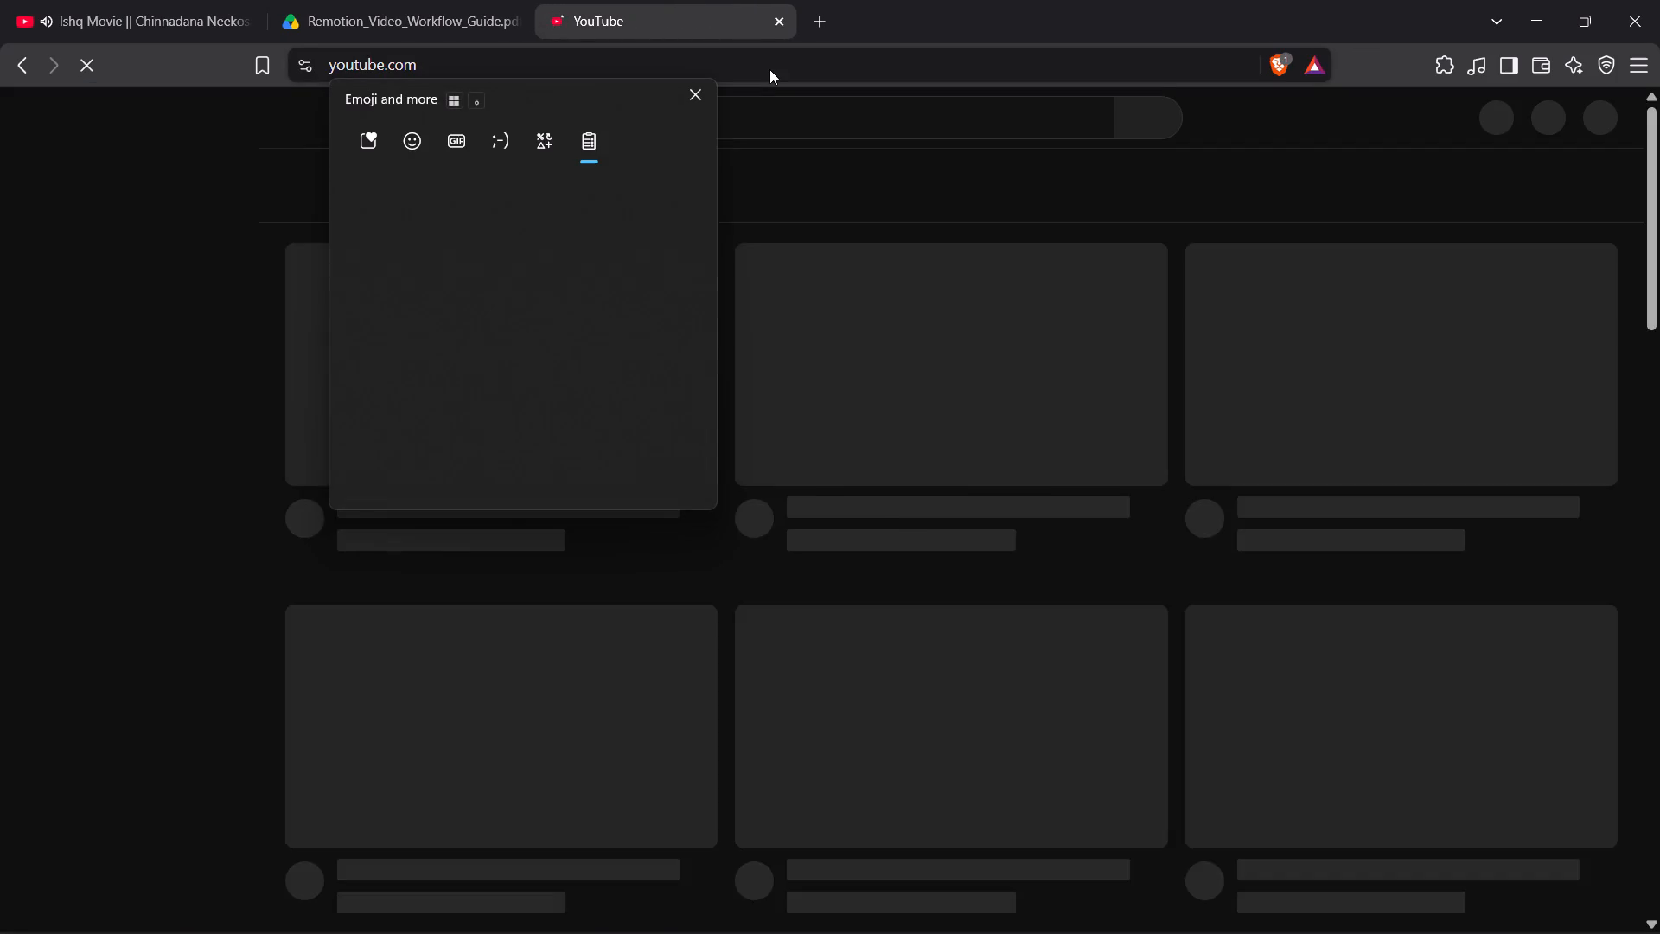
pyautogui.scroll(-3, 349, 322)
pyautogui.scroll(-6, 482, 329)
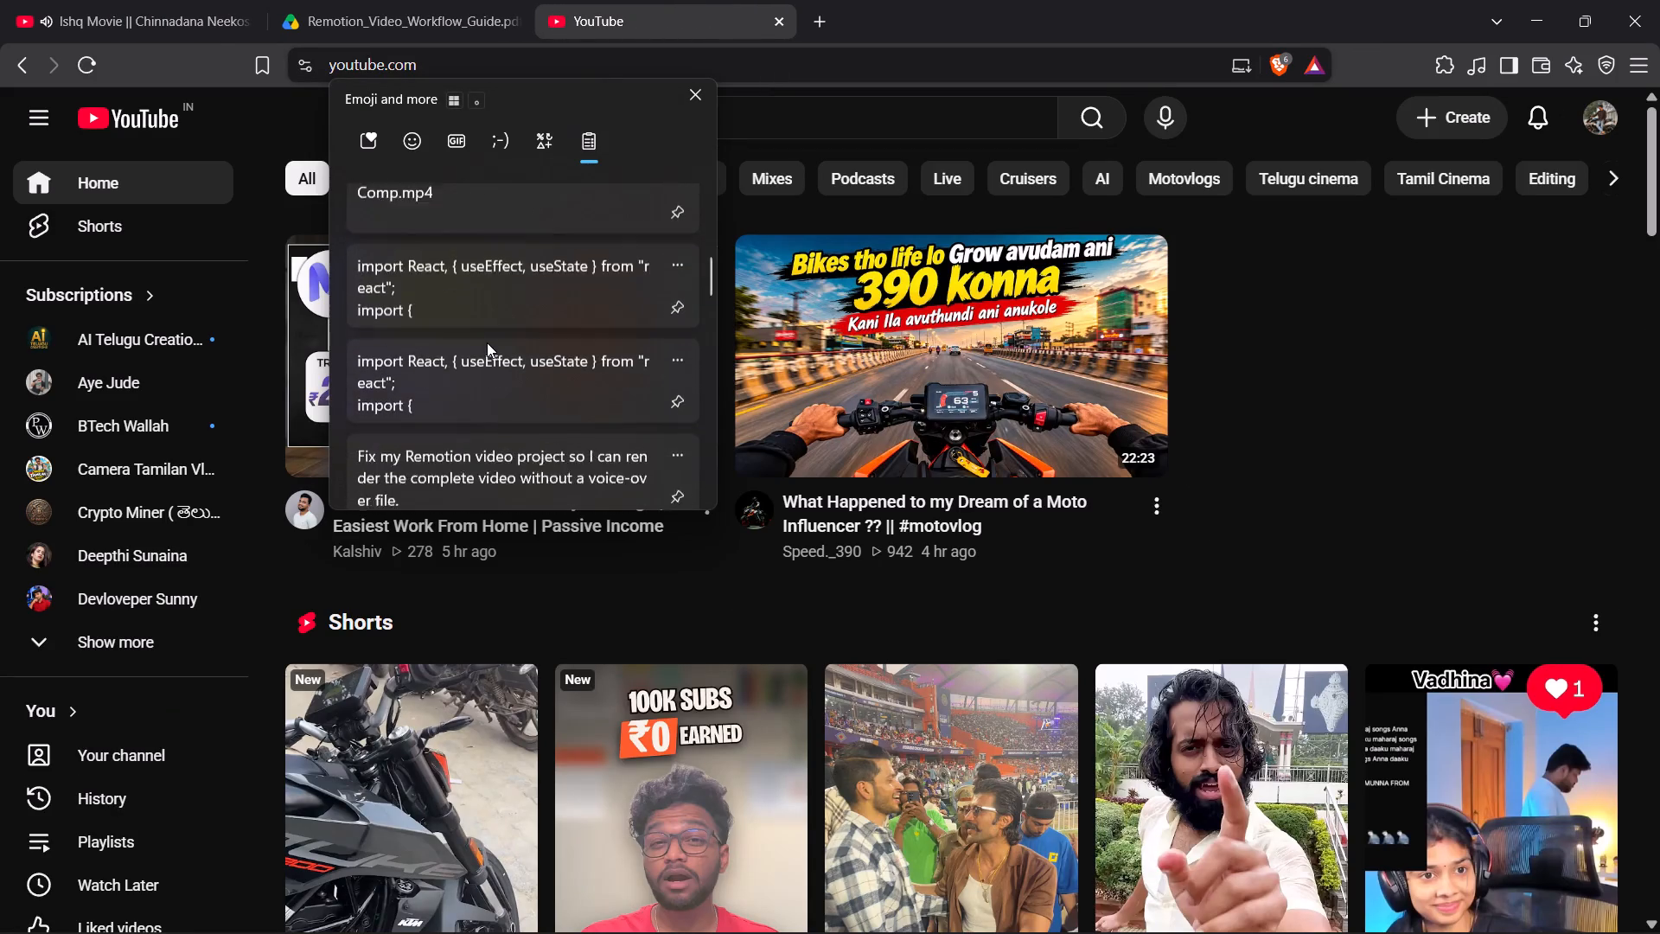
pyautogui.scroll(-18, 487, 342)
pyautogui.scroll(-12, 488, 342)
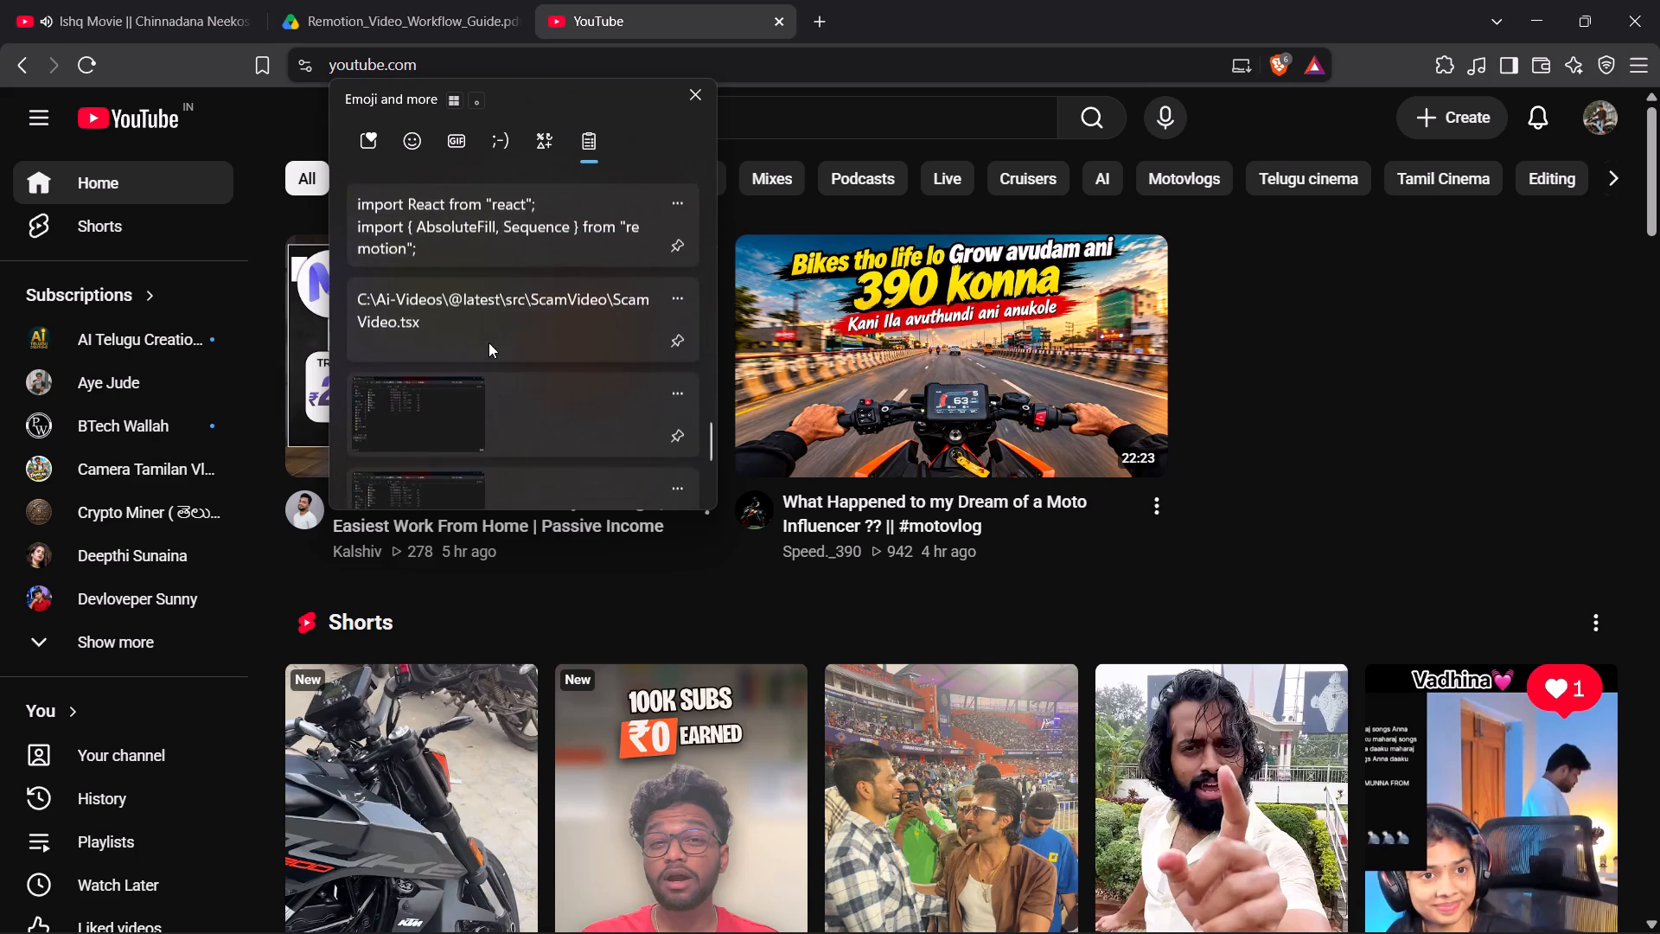
pyautogui.scroll(-16, 488, 342)
pyautogui.scroll(16, 488, 342)
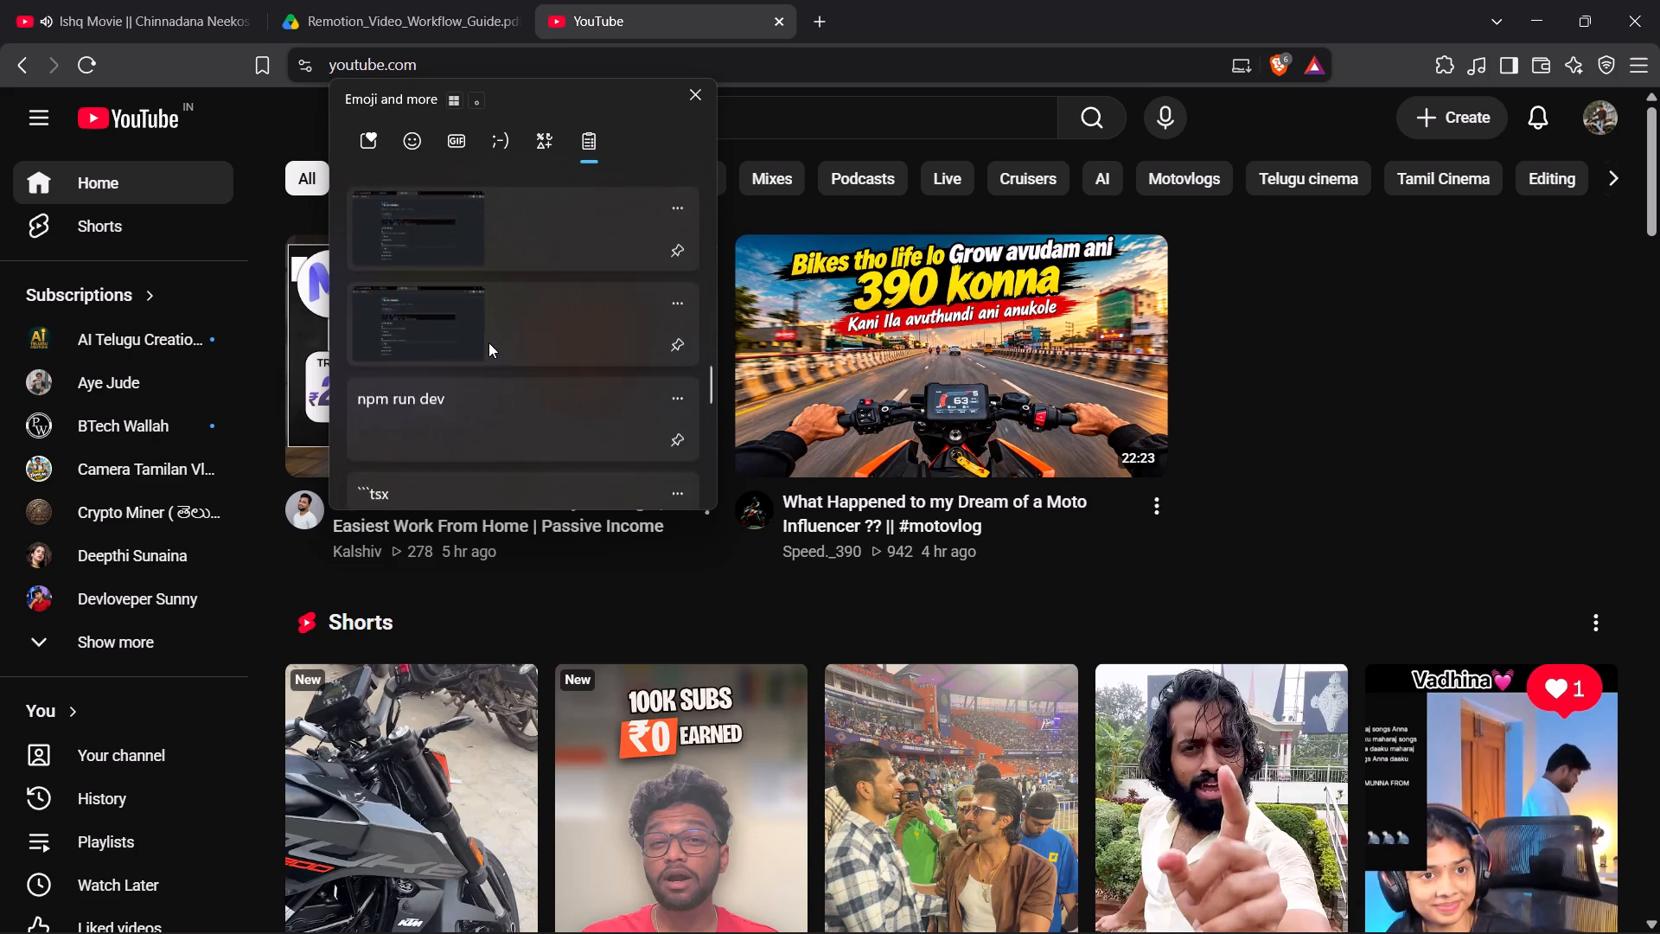
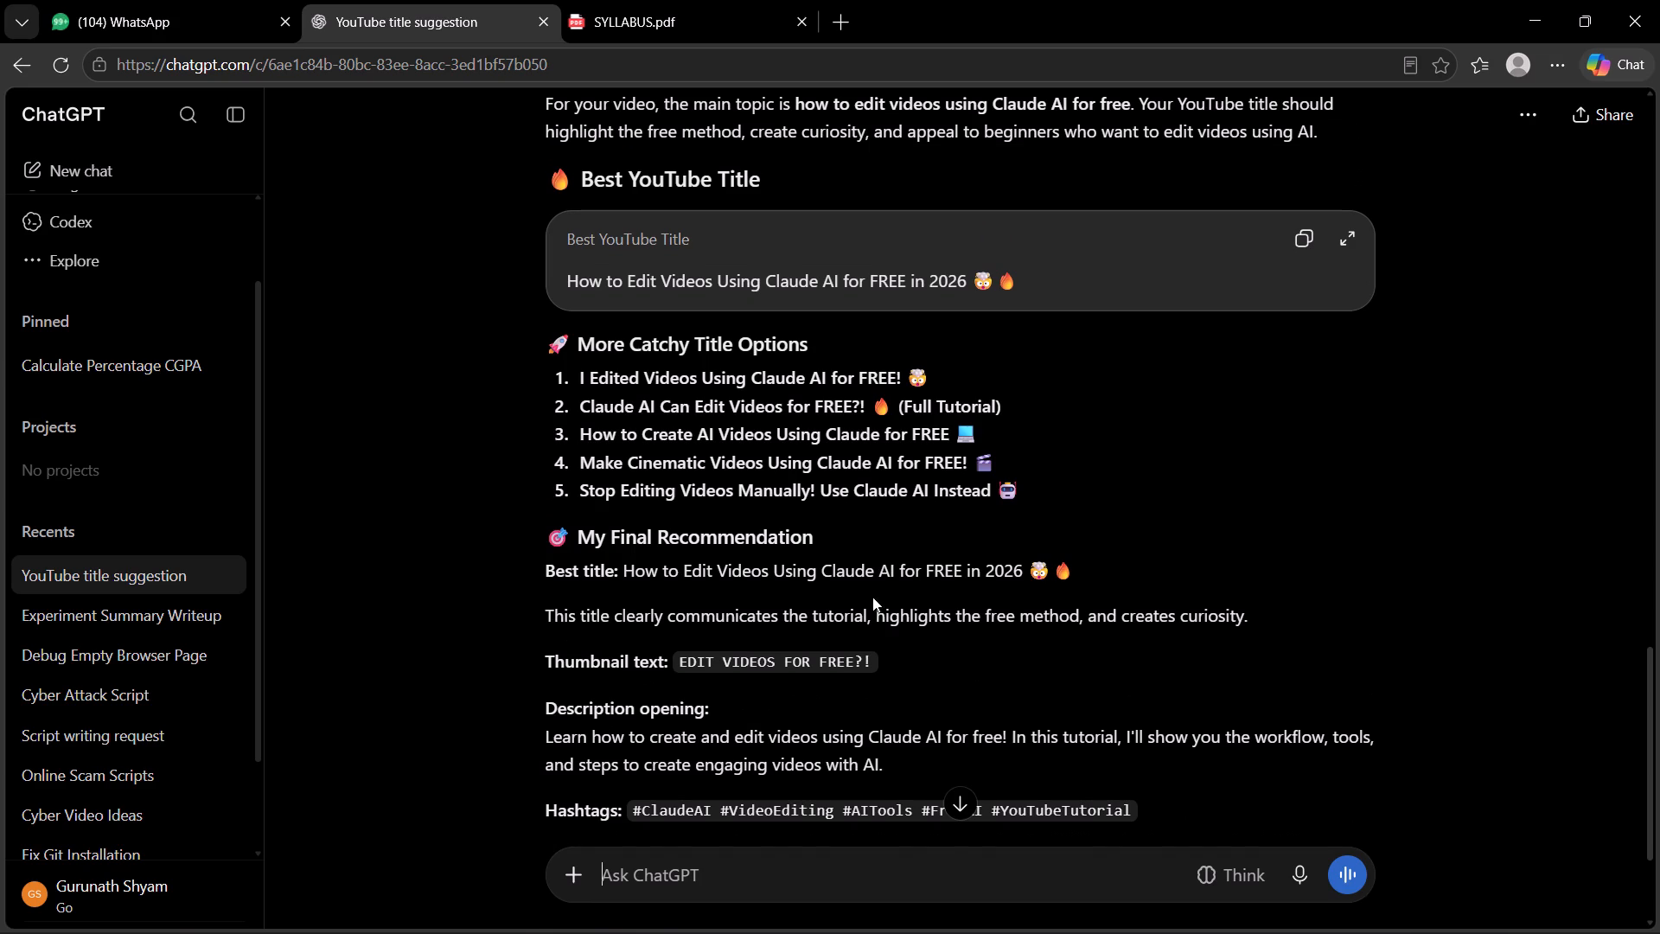
# Select the full text of the third catchy title option, "How to Create AI Videos Using Claude for FREE 💻".
pyautogui.moveTo(581, 434); pyautogui.dragTo(918, 432)
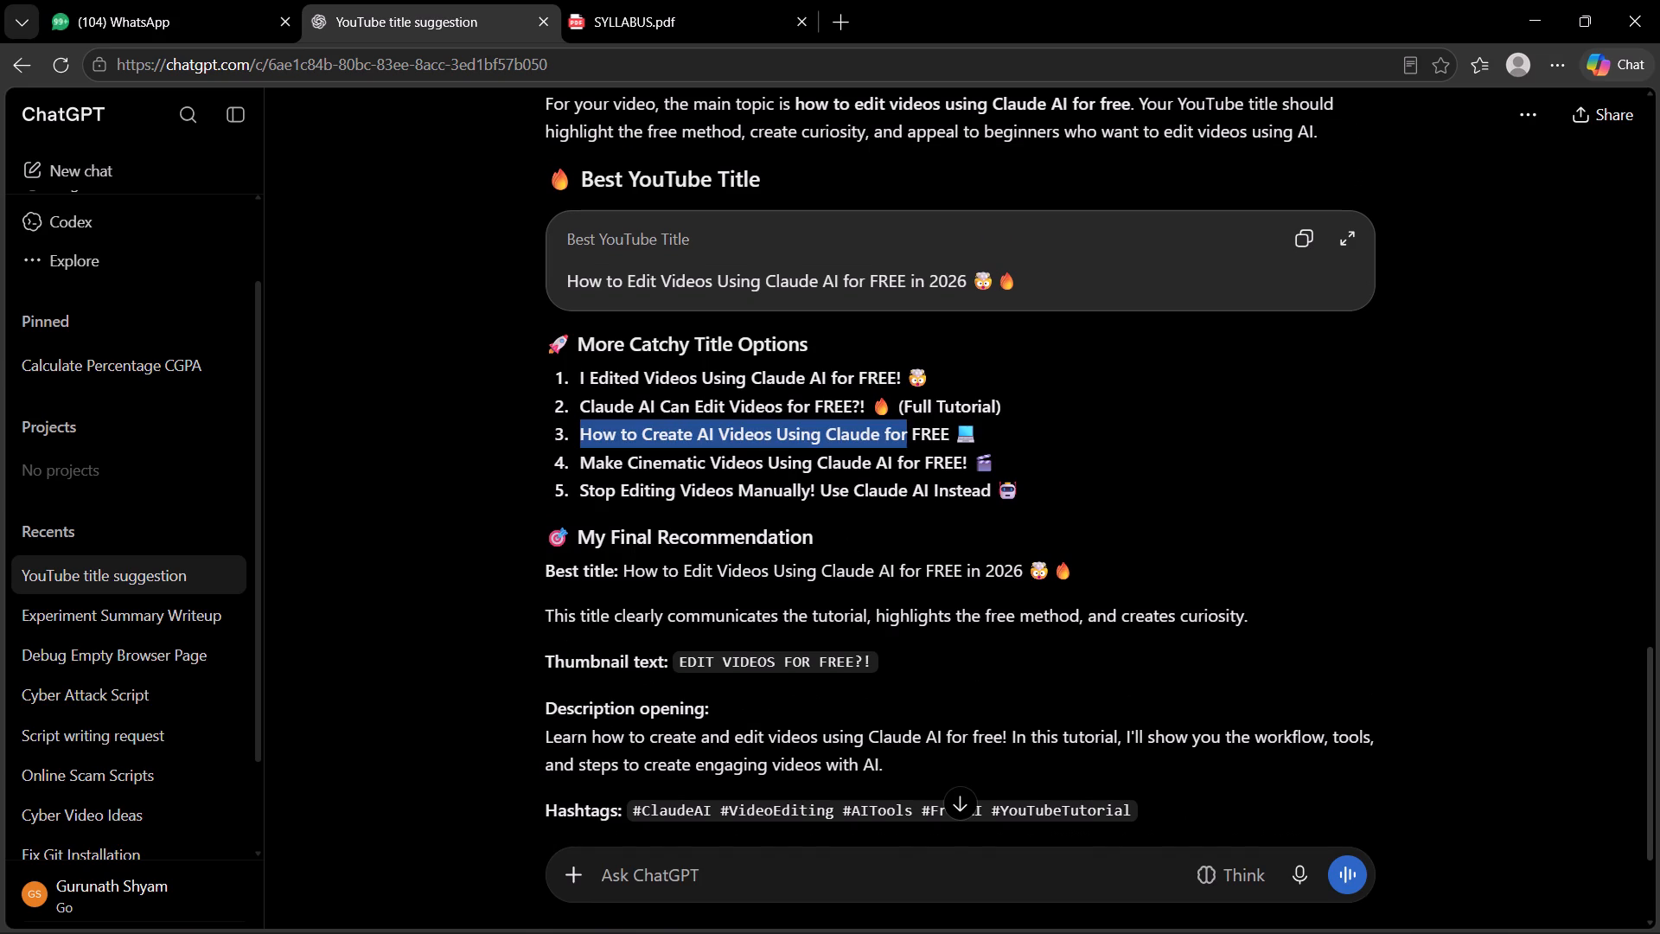
pyautogui.moveTo(918, 432); pyautogui.dragTo(974, 431)
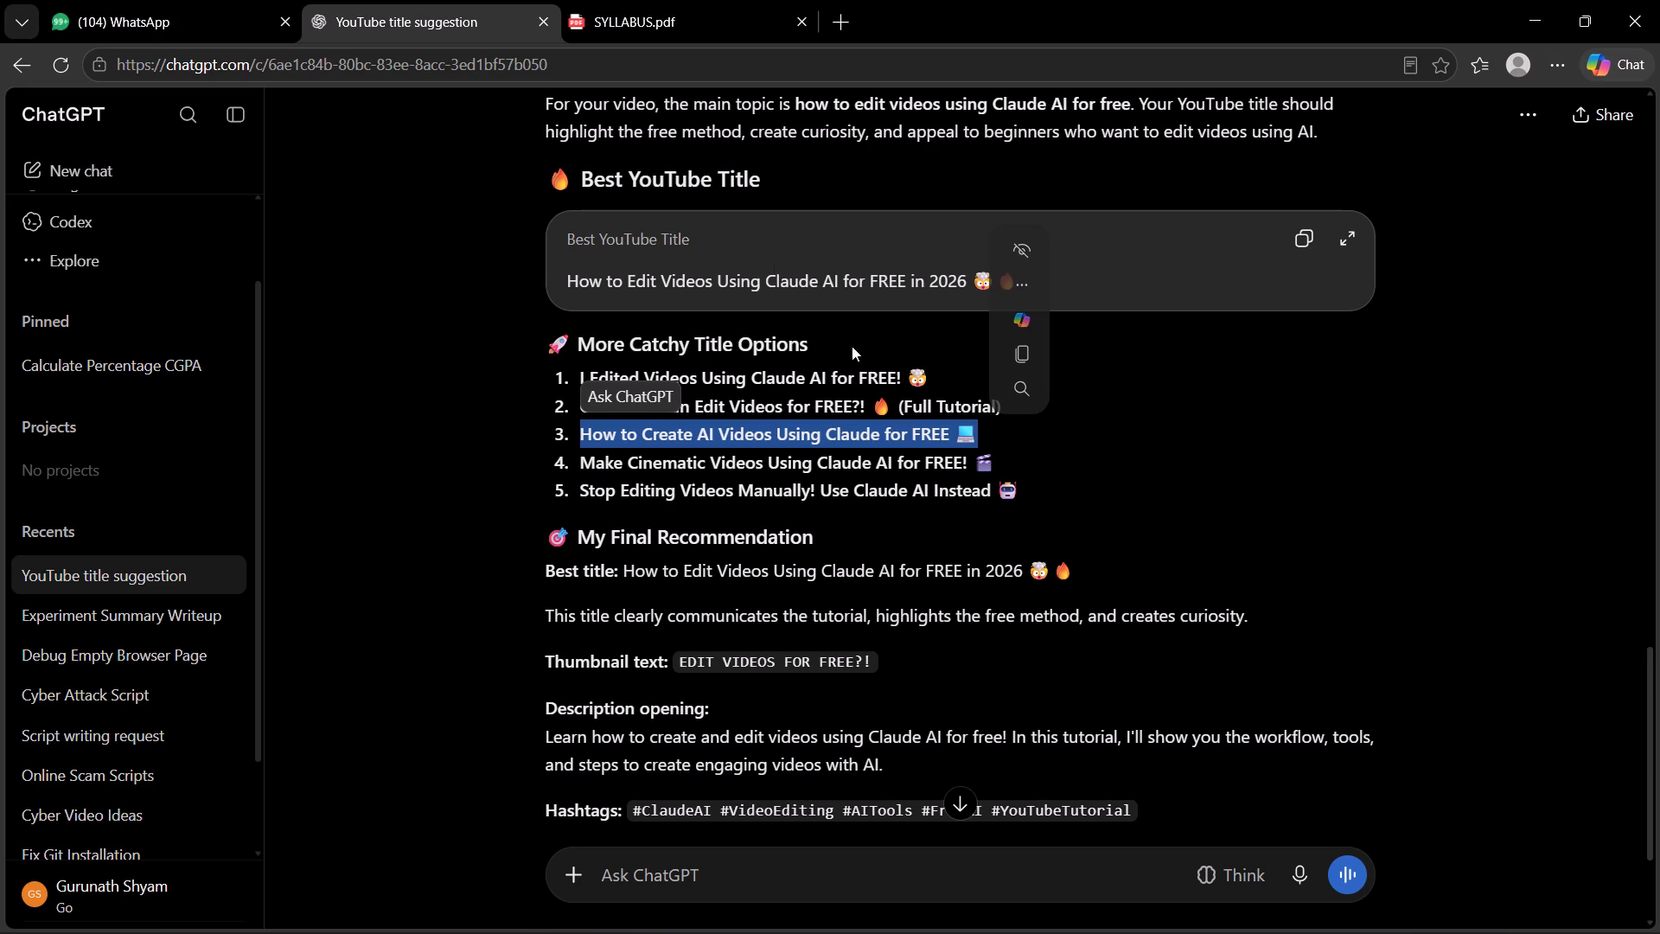
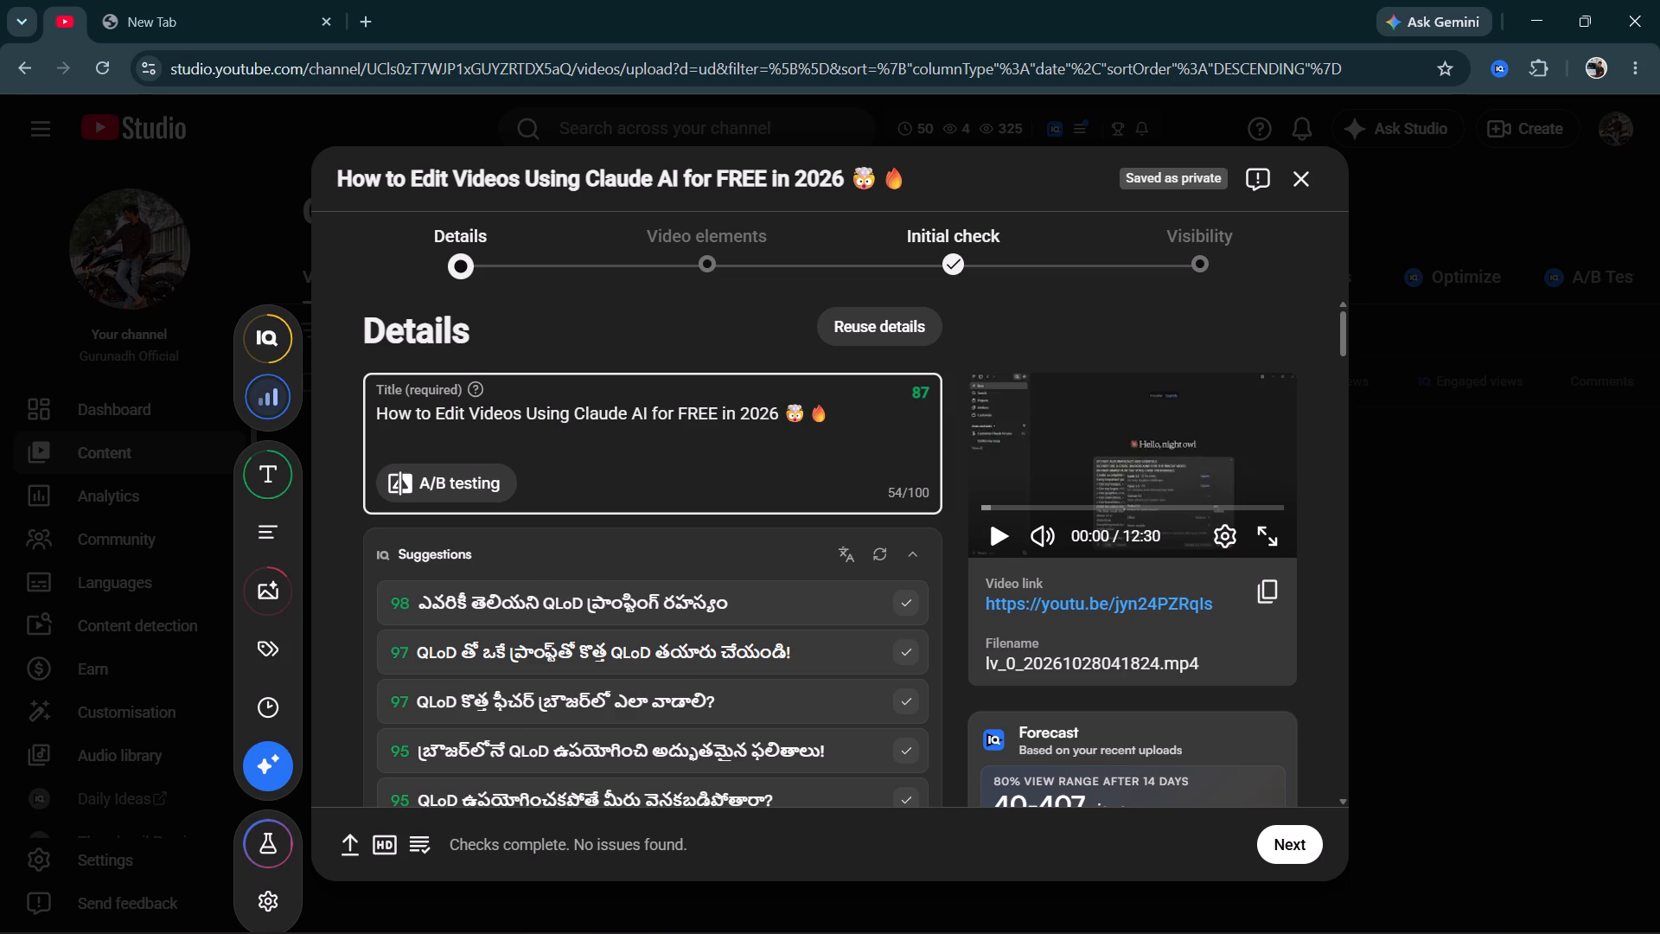
# Append a "|" separator followed by a space to the end of the video title, after the fire emoji.
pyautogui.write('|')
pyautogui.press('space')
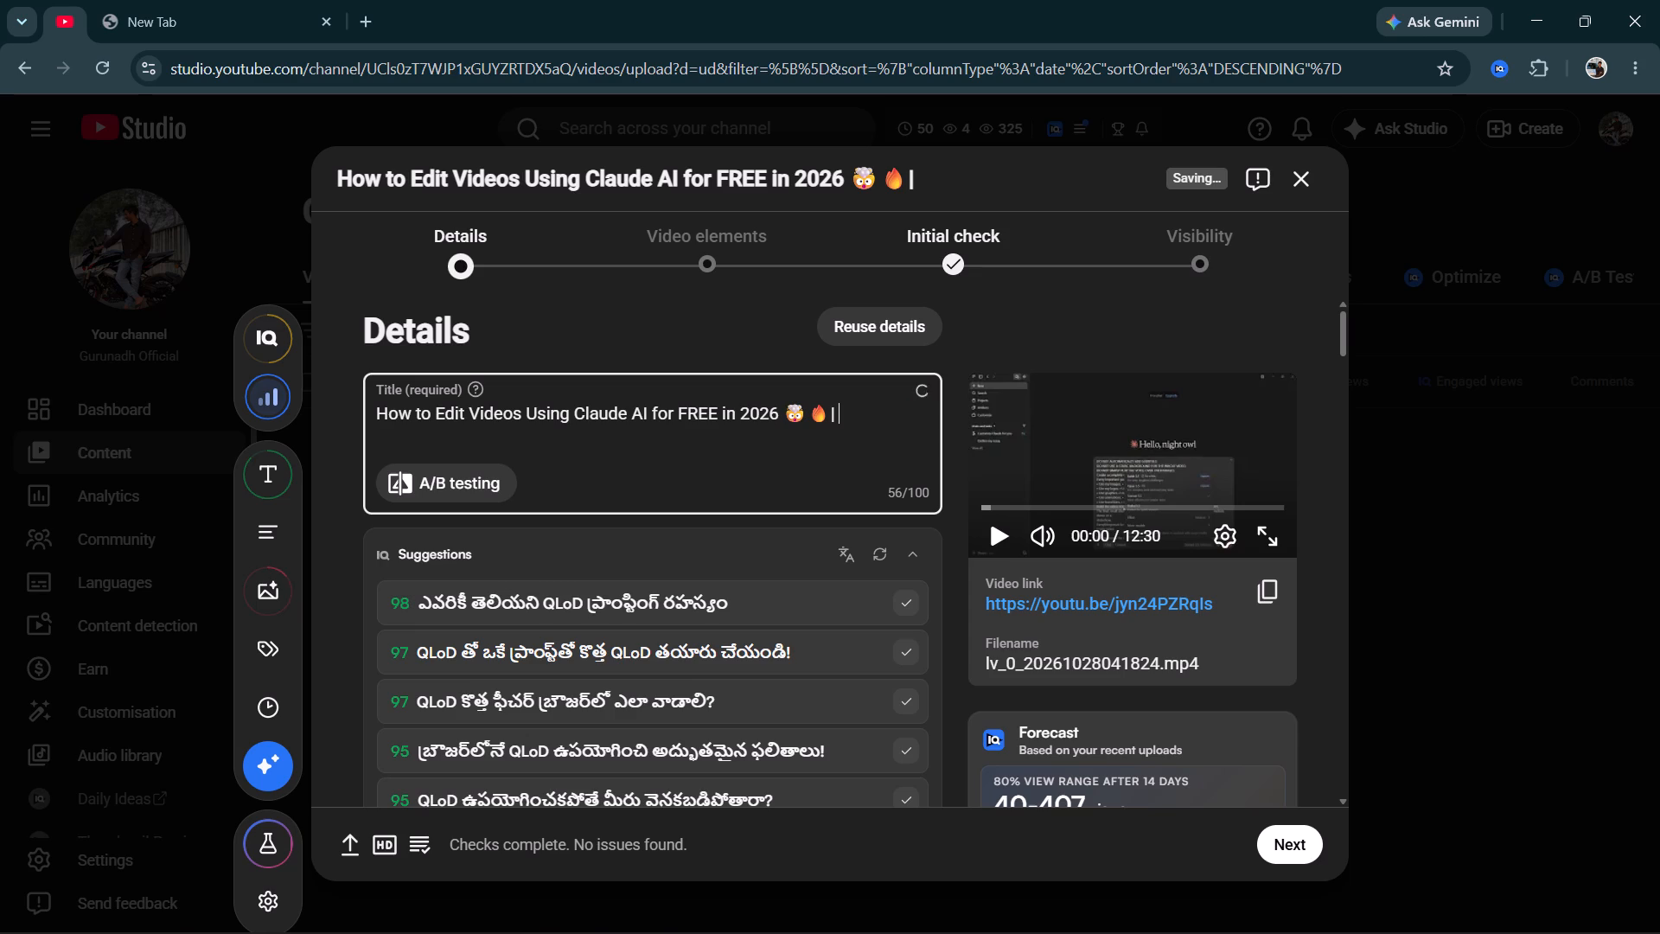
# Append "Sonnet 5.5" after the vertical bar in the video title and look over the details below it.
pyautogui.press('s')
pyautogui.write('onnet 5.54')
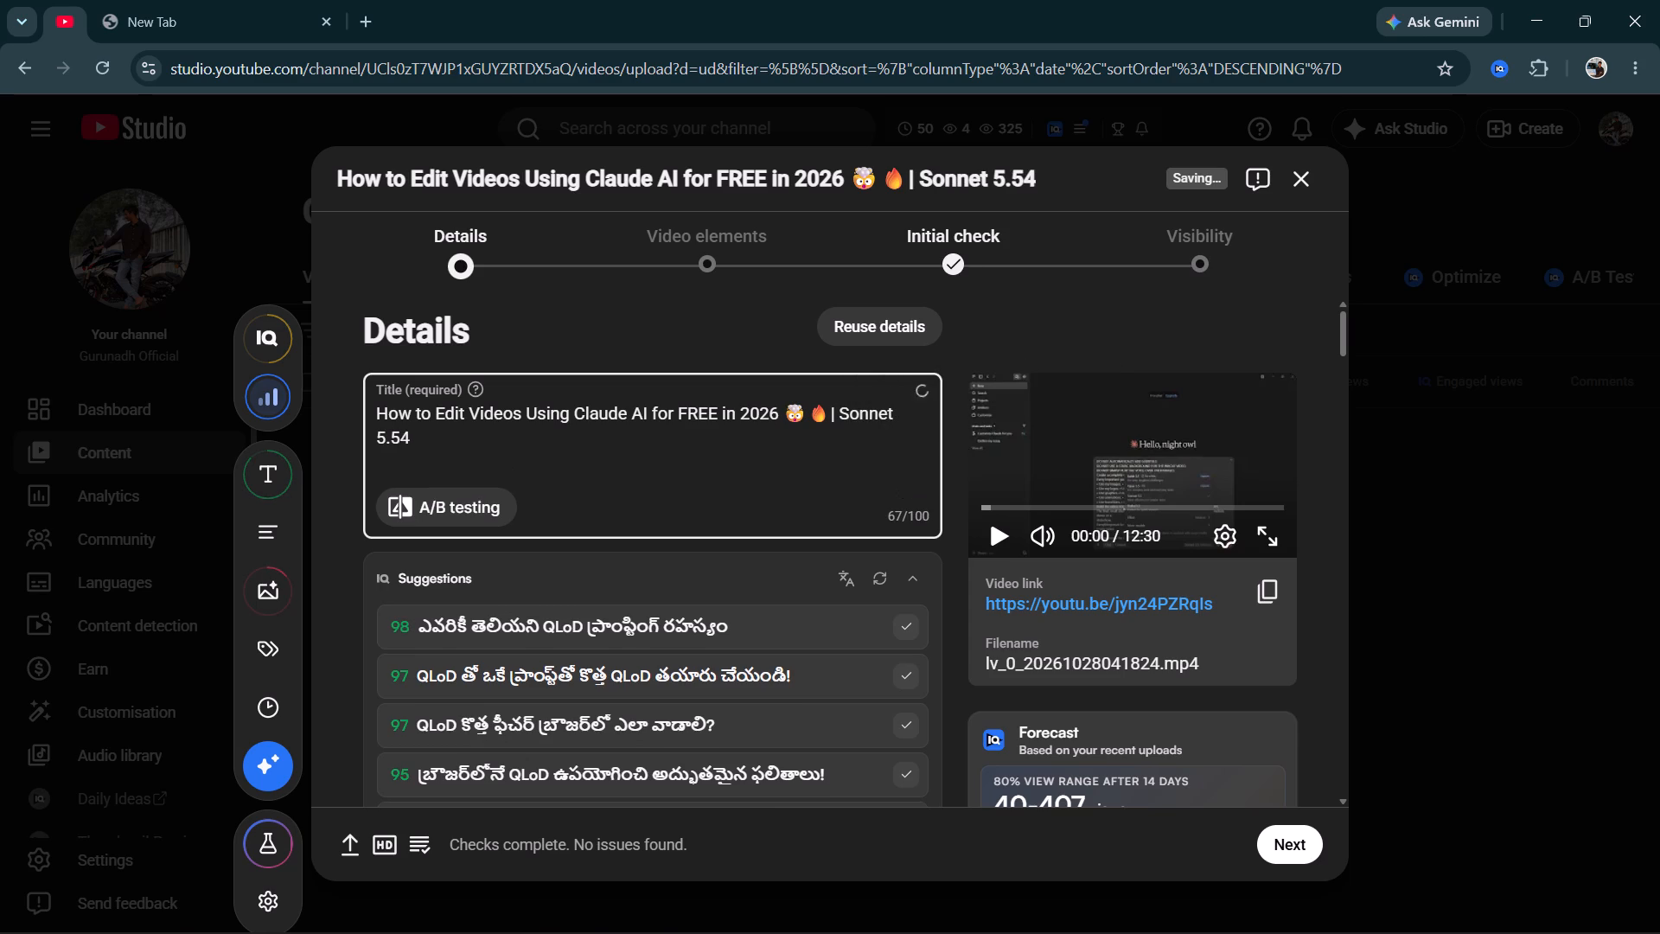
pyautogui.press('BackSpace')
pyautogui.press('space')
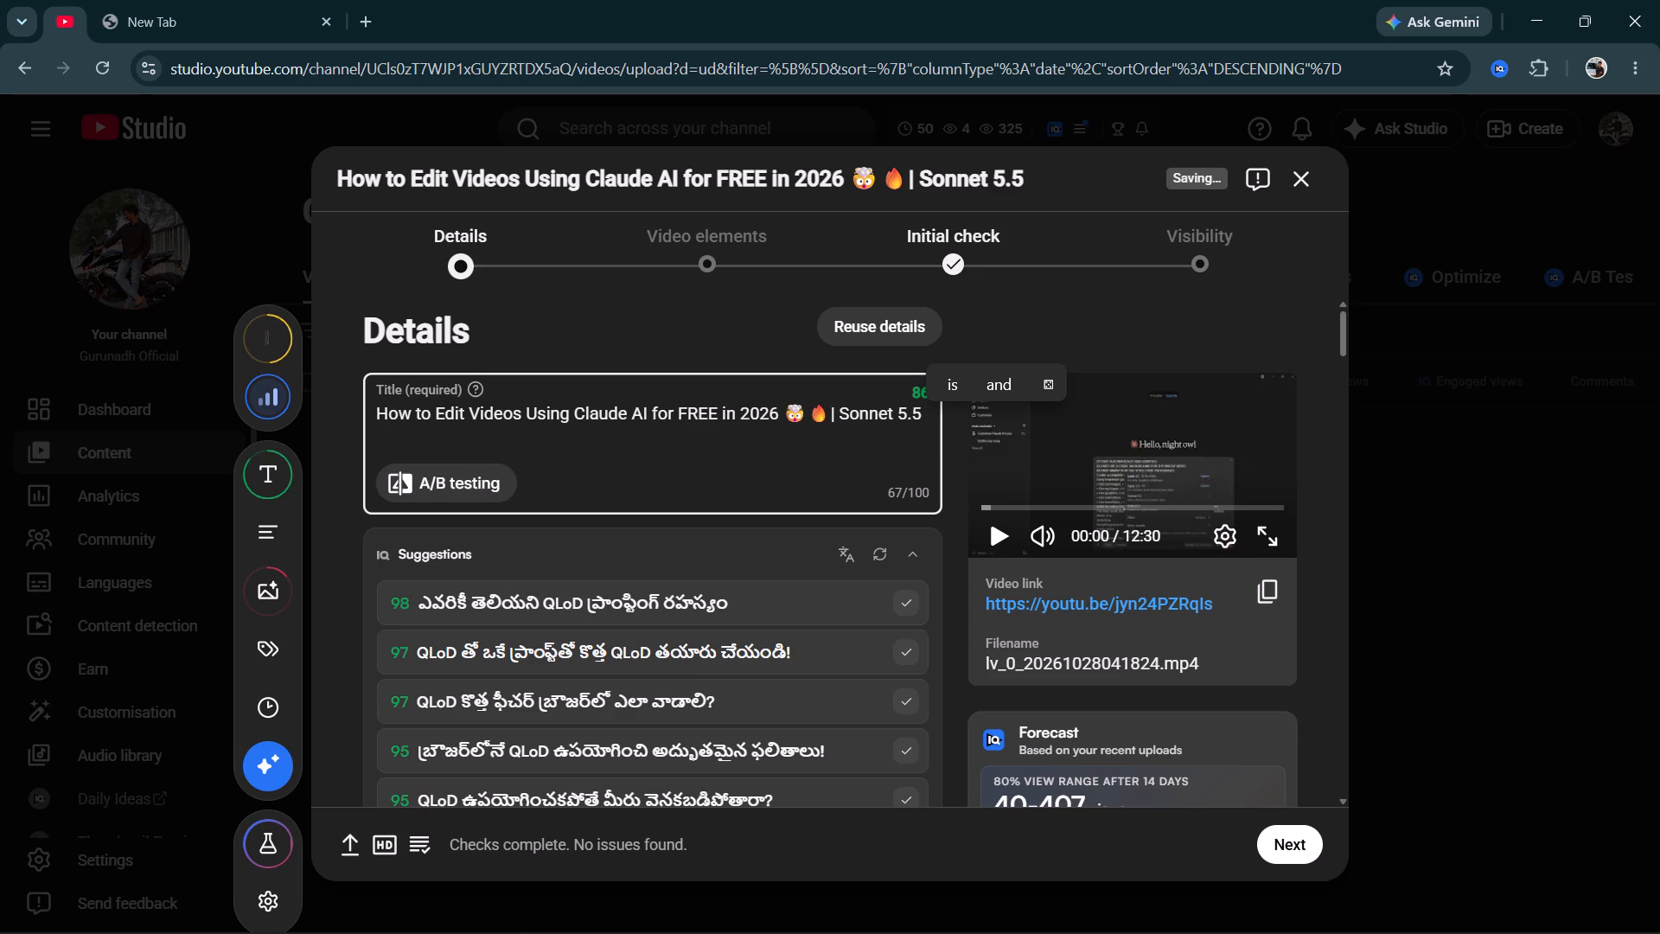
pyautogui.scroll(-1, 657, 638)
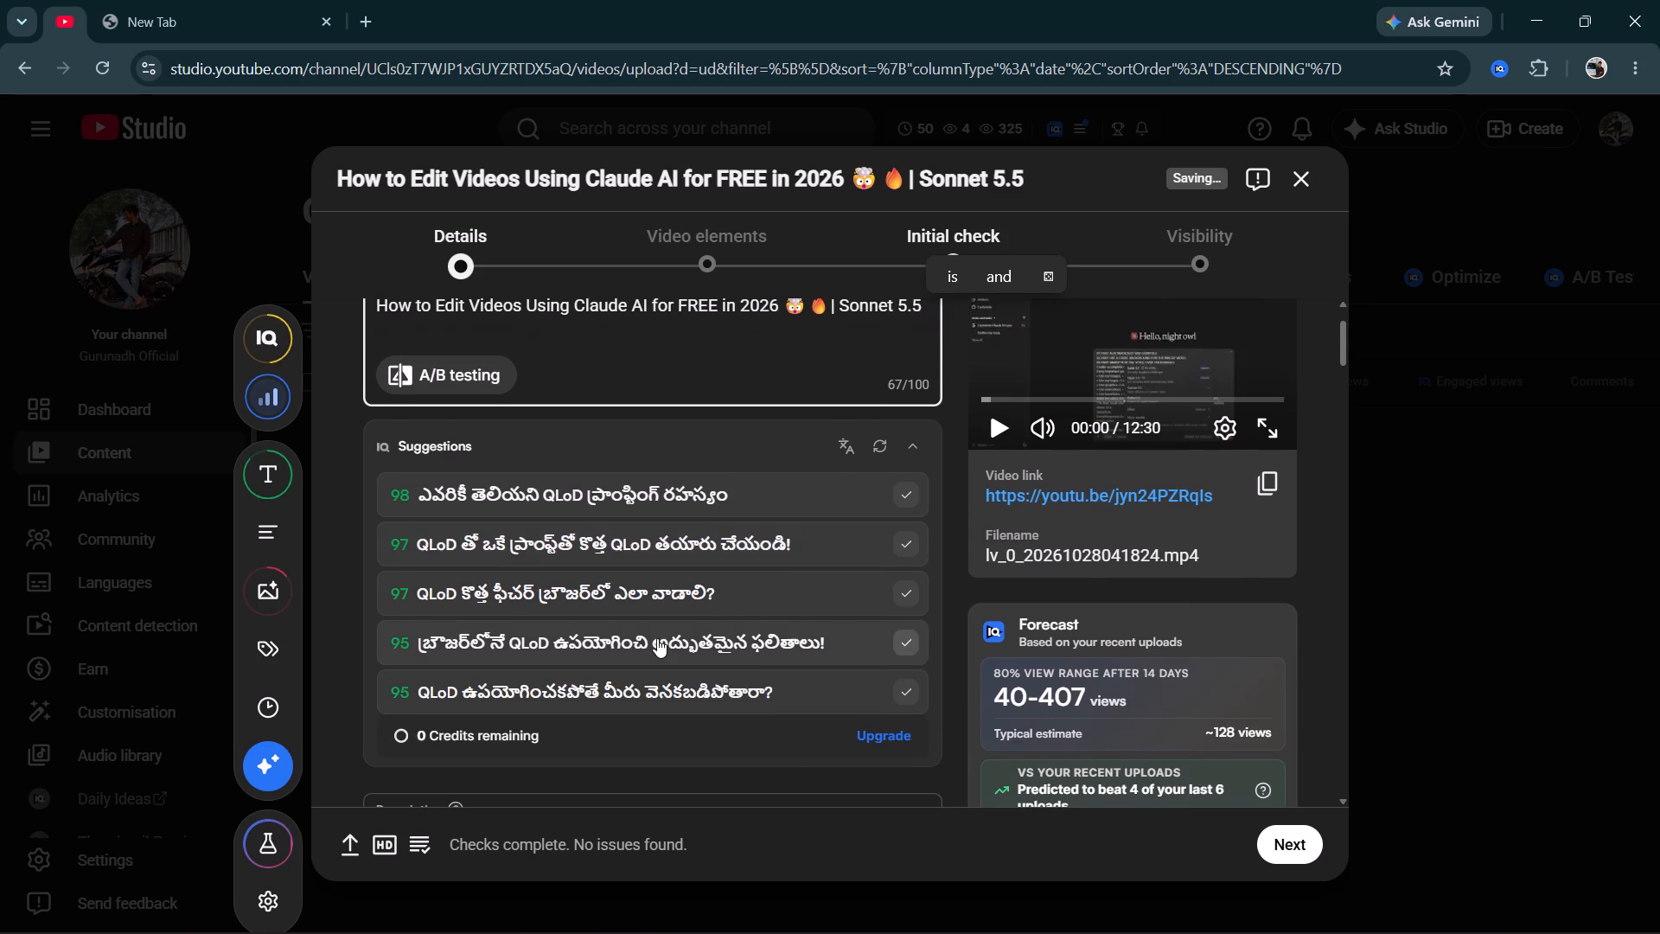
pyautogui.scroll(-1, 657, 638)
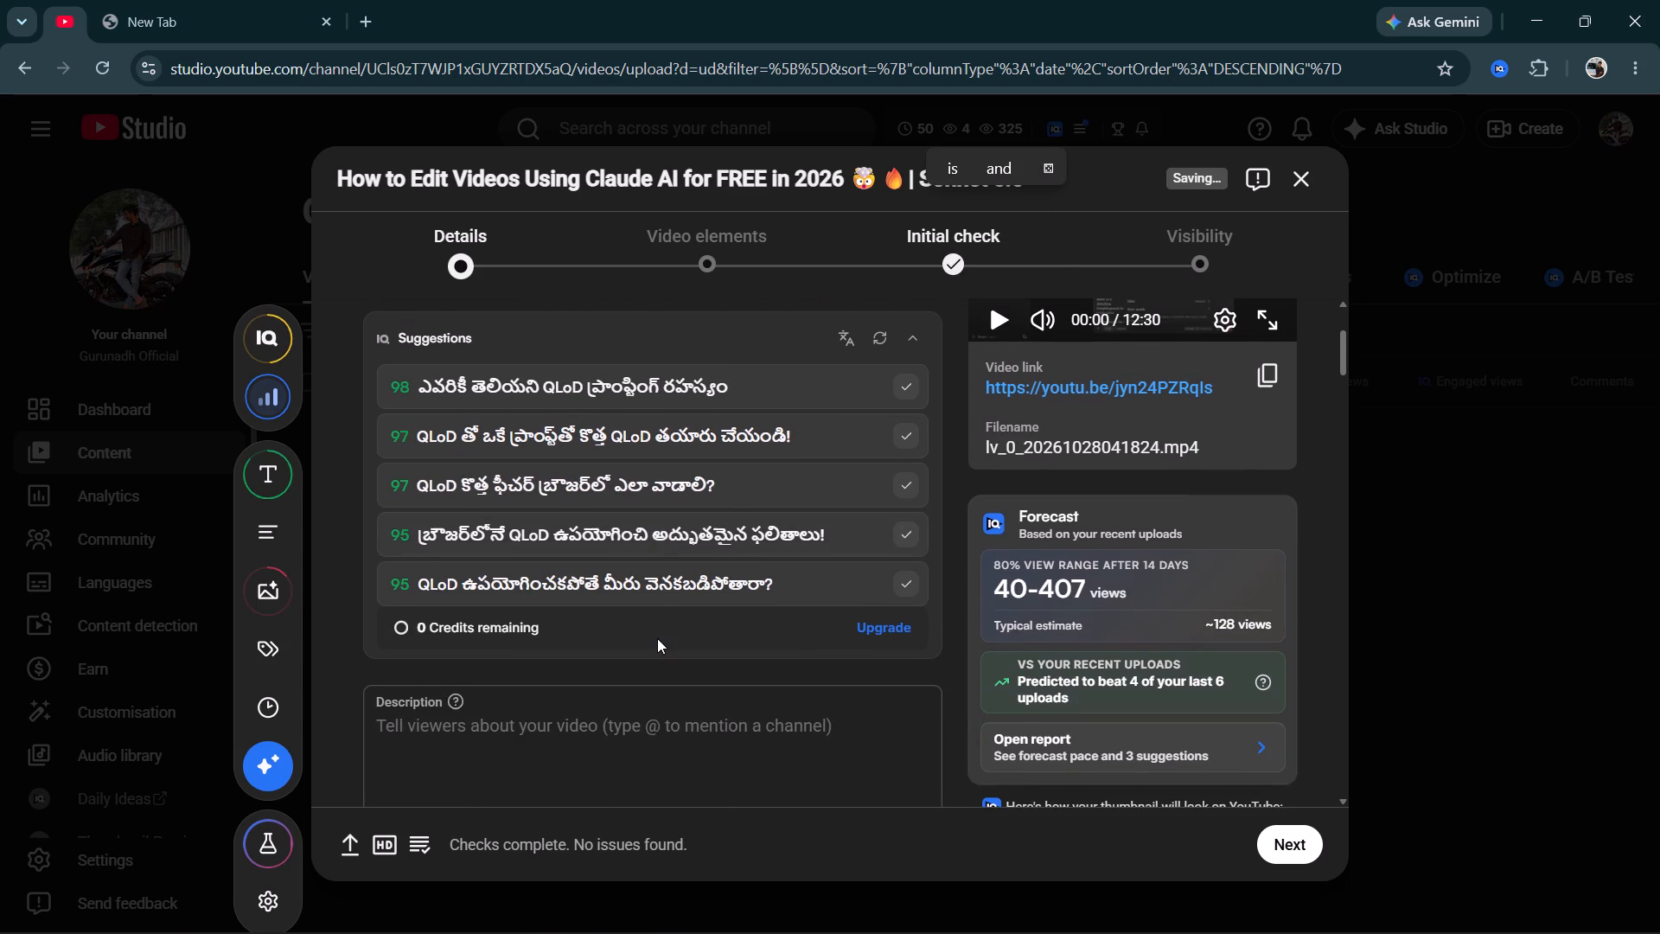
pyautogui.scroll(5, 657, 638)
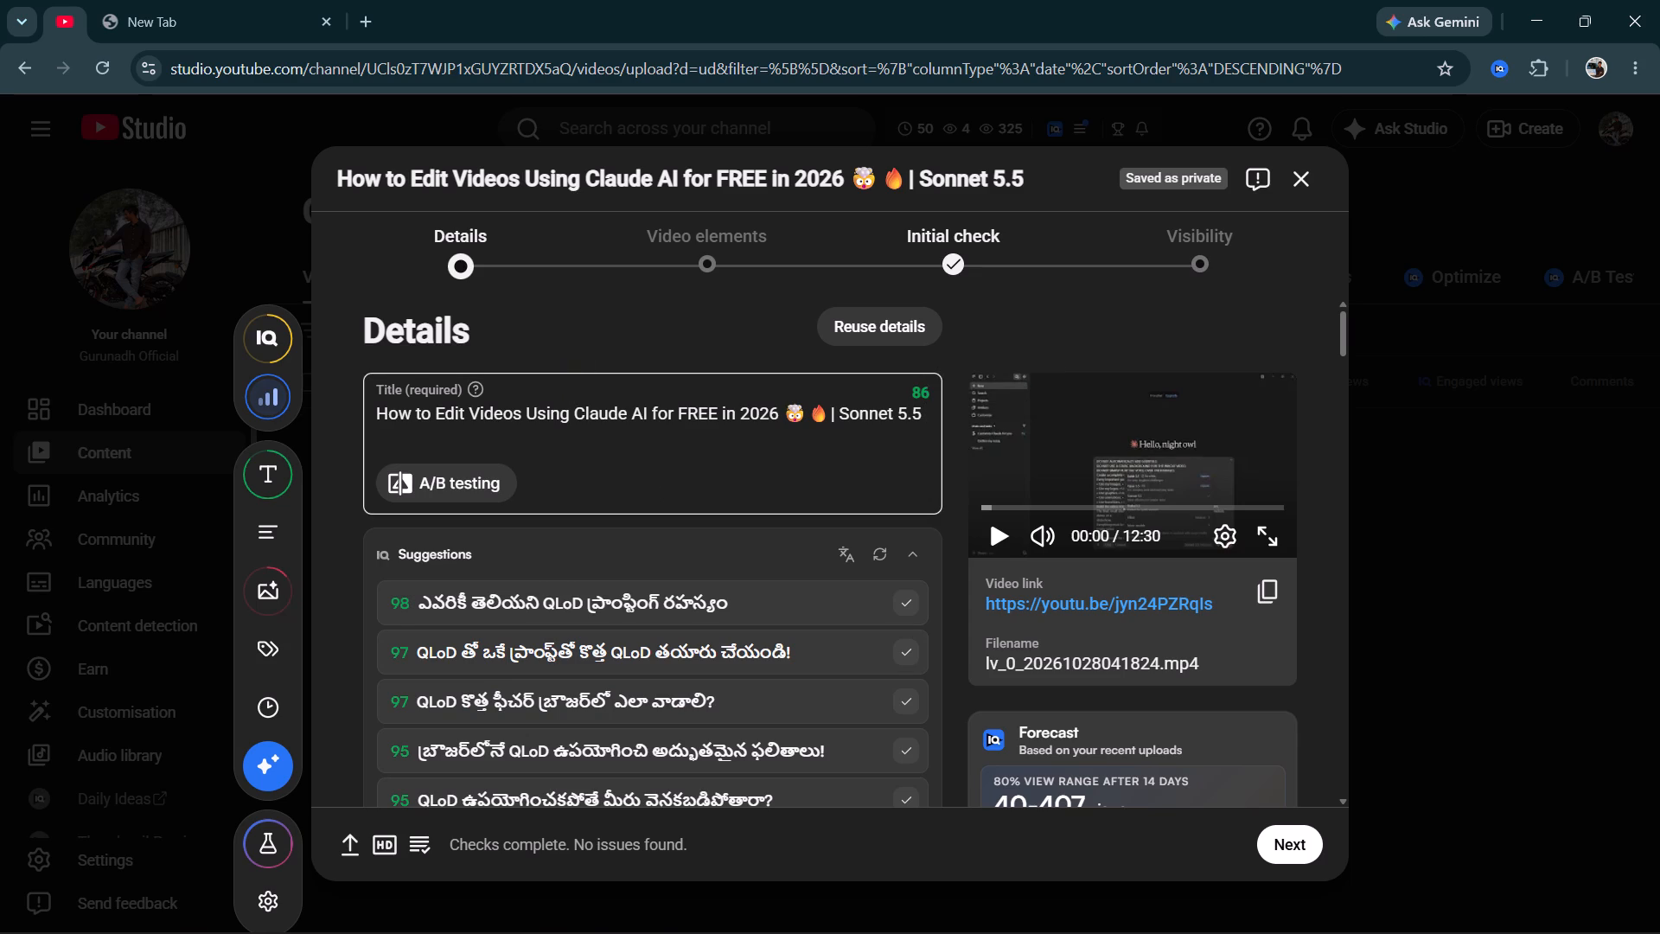
# Replace the text after the vertical bar in the video title with "Step by Step Guide".
pyautogui.moveTo(840, 415); pyautogui.dragTo(860, 415)
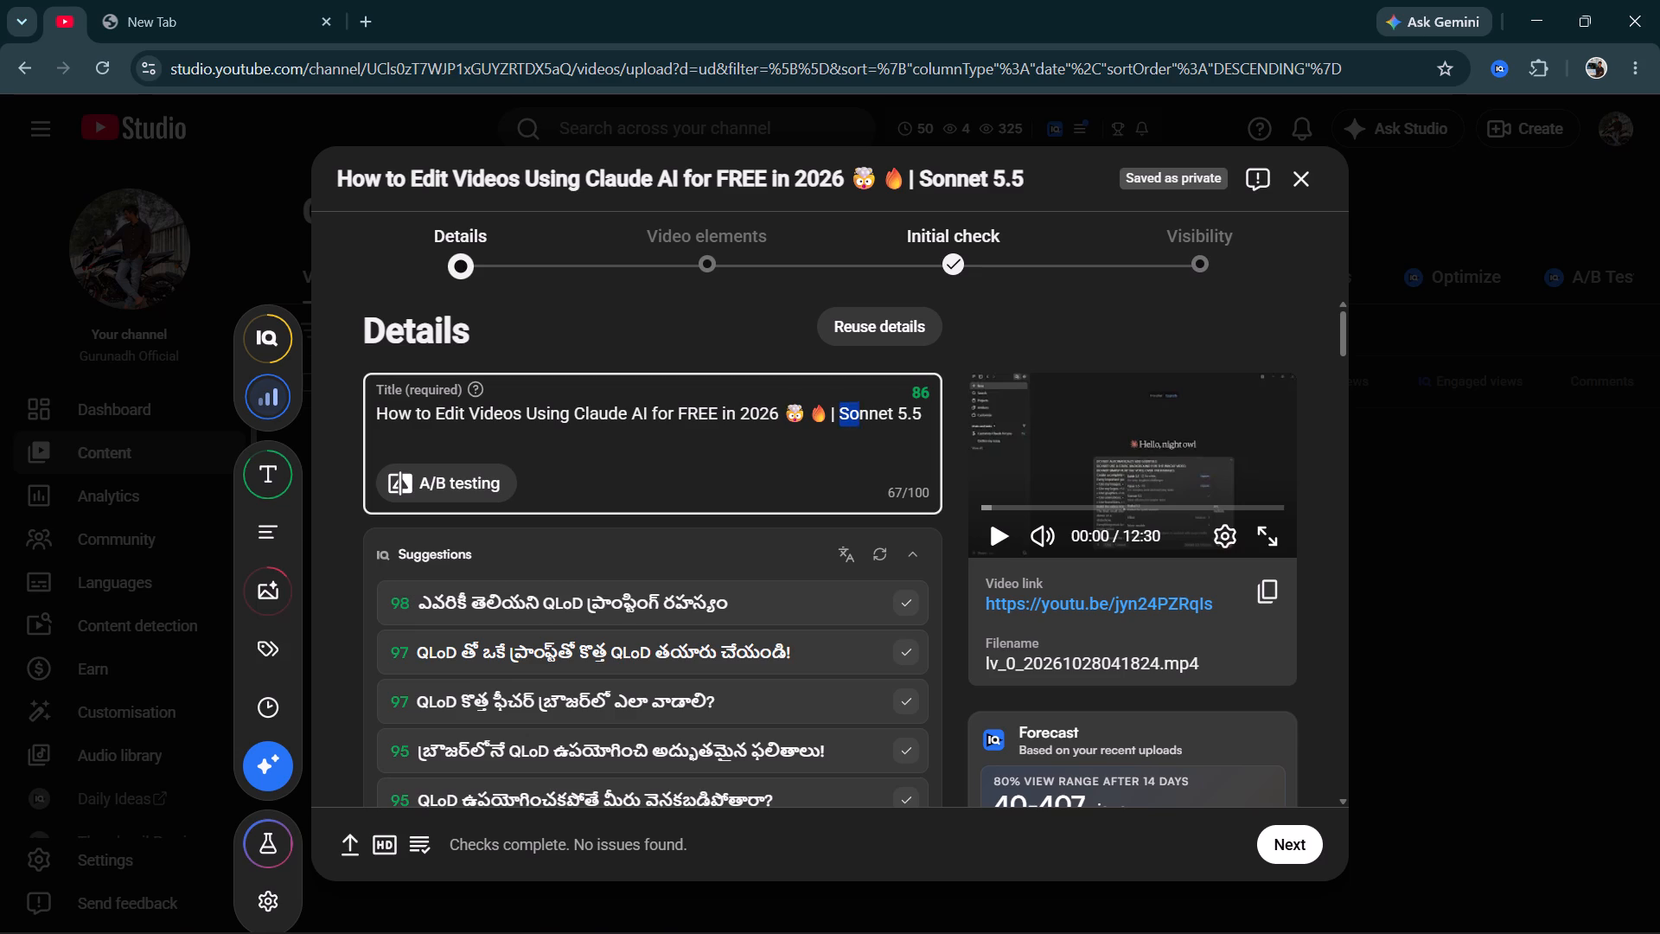
pyautogui.moveTo(860, 415); pyautogui.dragTo(920, 422)
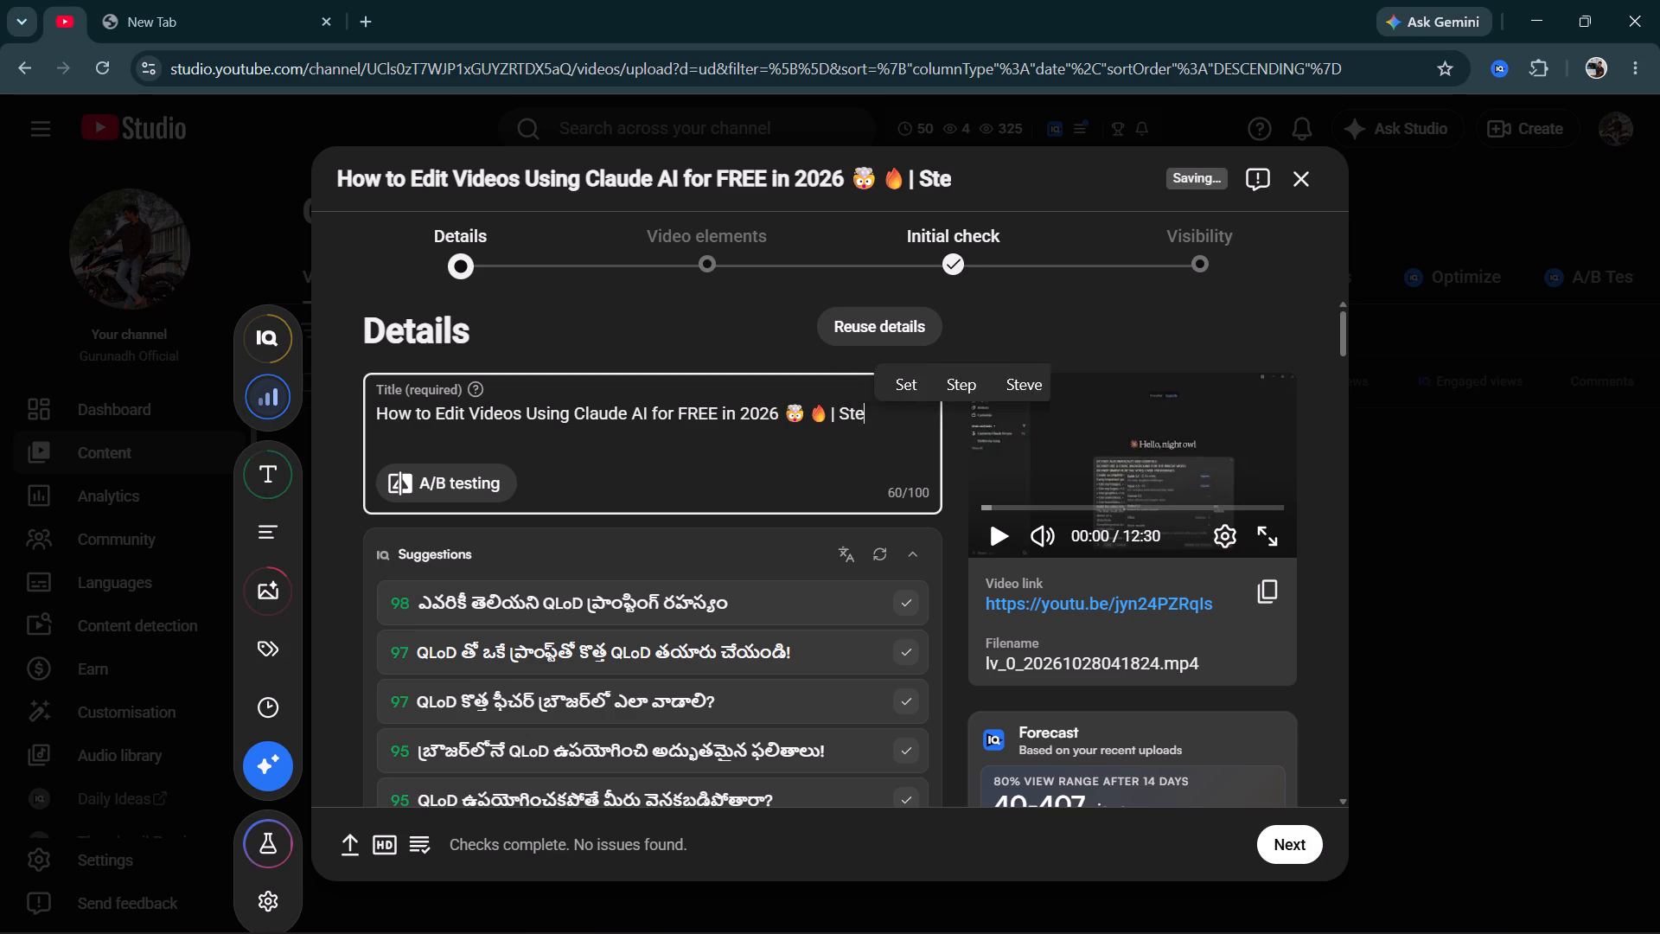
pyautogui.press('BackSpace')
pyautogui.press('BackSpace')
pyautogui.write('p')
pyautogui.press('space')
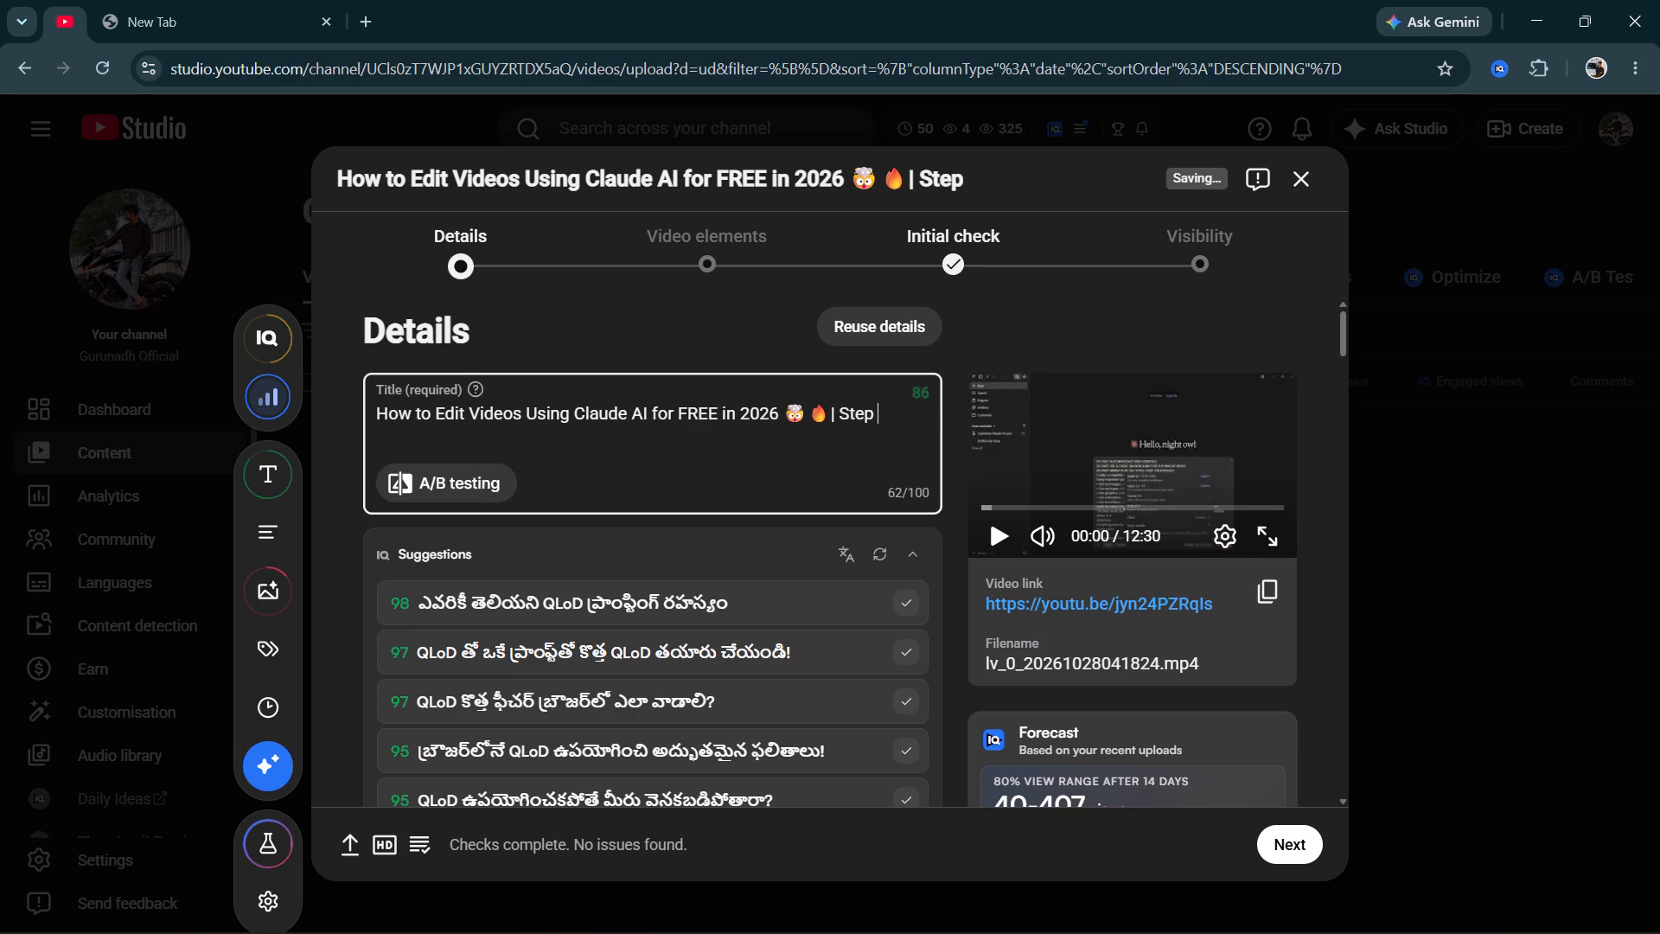
pyautogui.write('by')
pyautogui.press('space')
pyautogui.press('Tab')
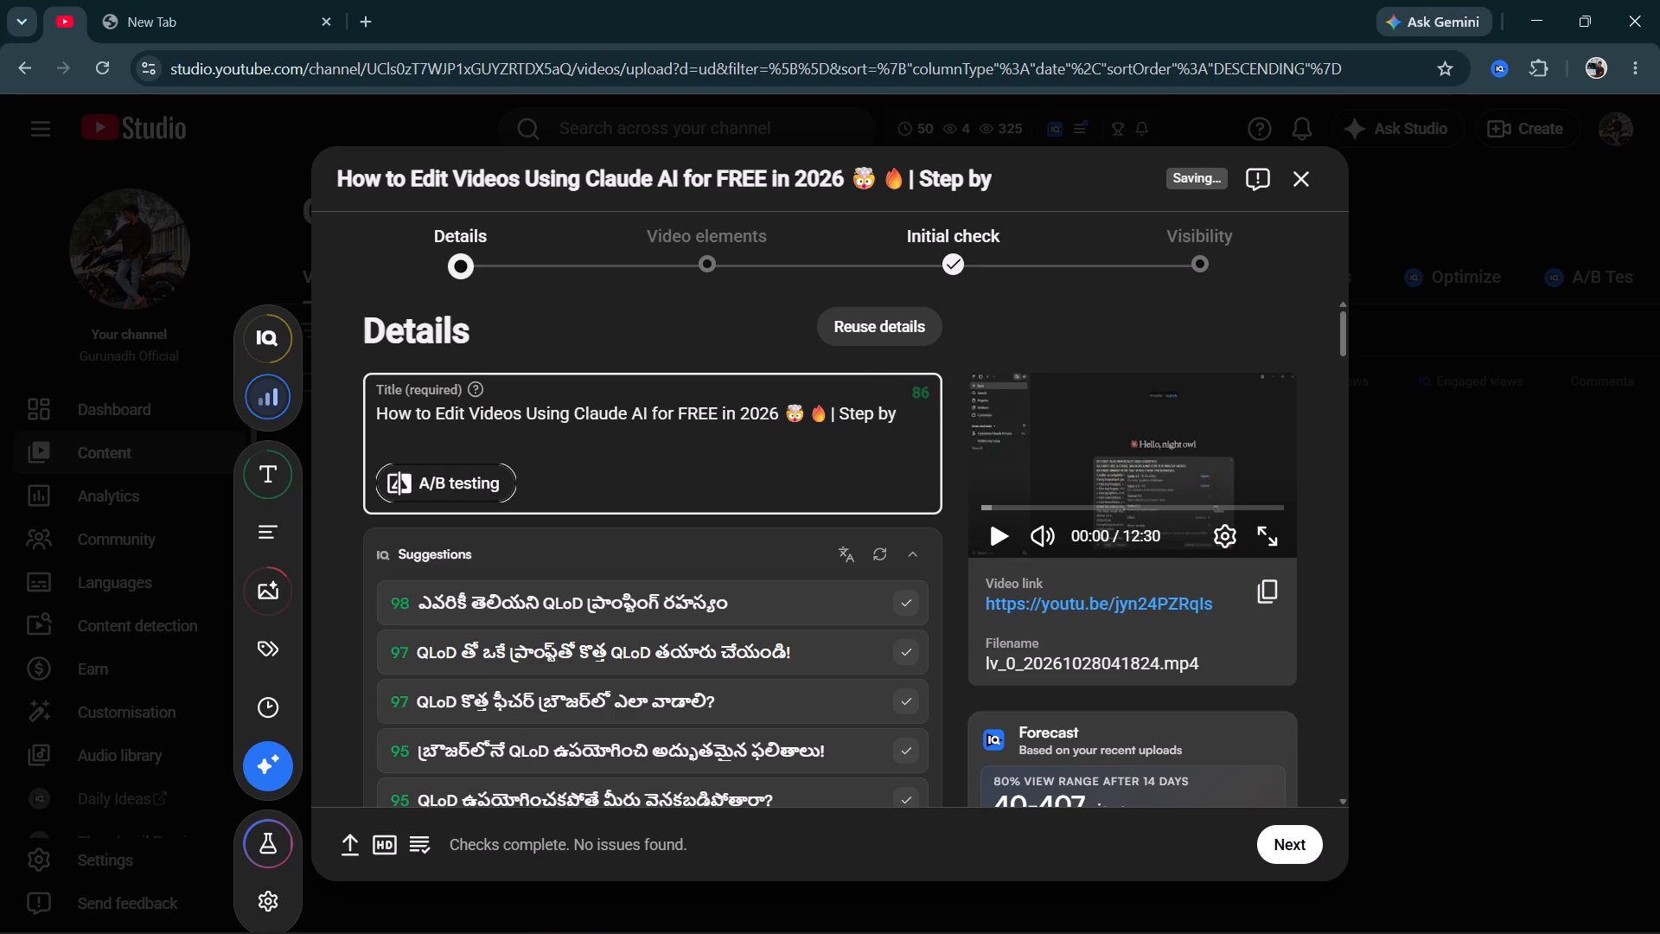
pyautogui.click(920, 420)
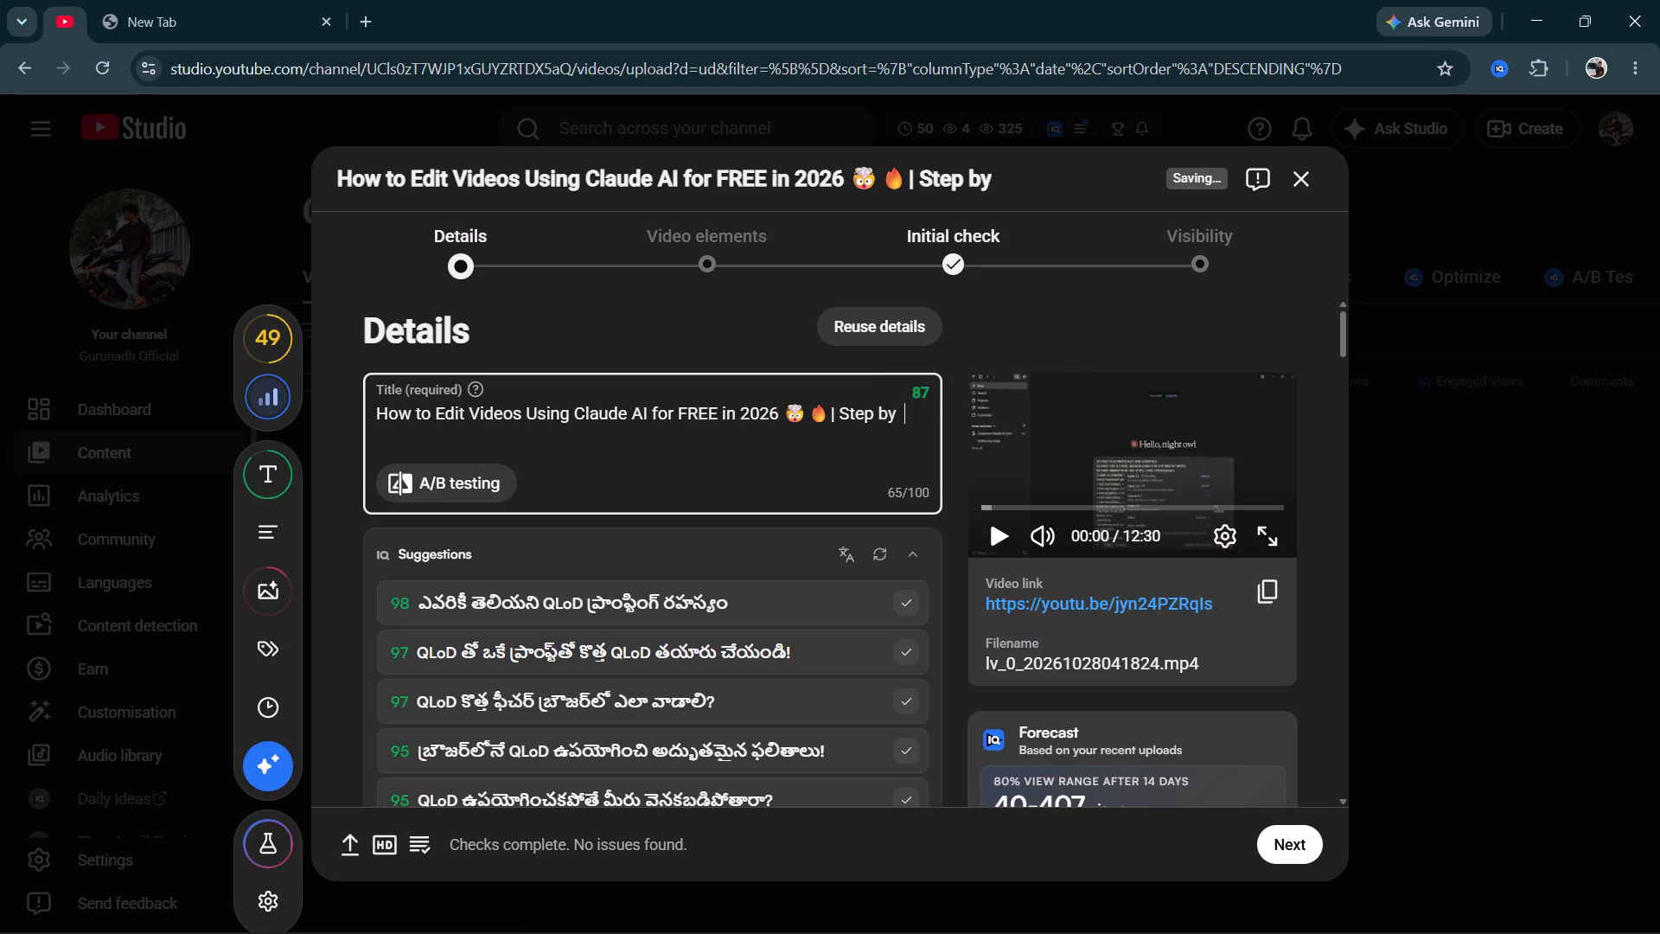
pyautogui.press('Down')
pyautogui.press('BackSpace')
pyautogui.press('BackSpace')
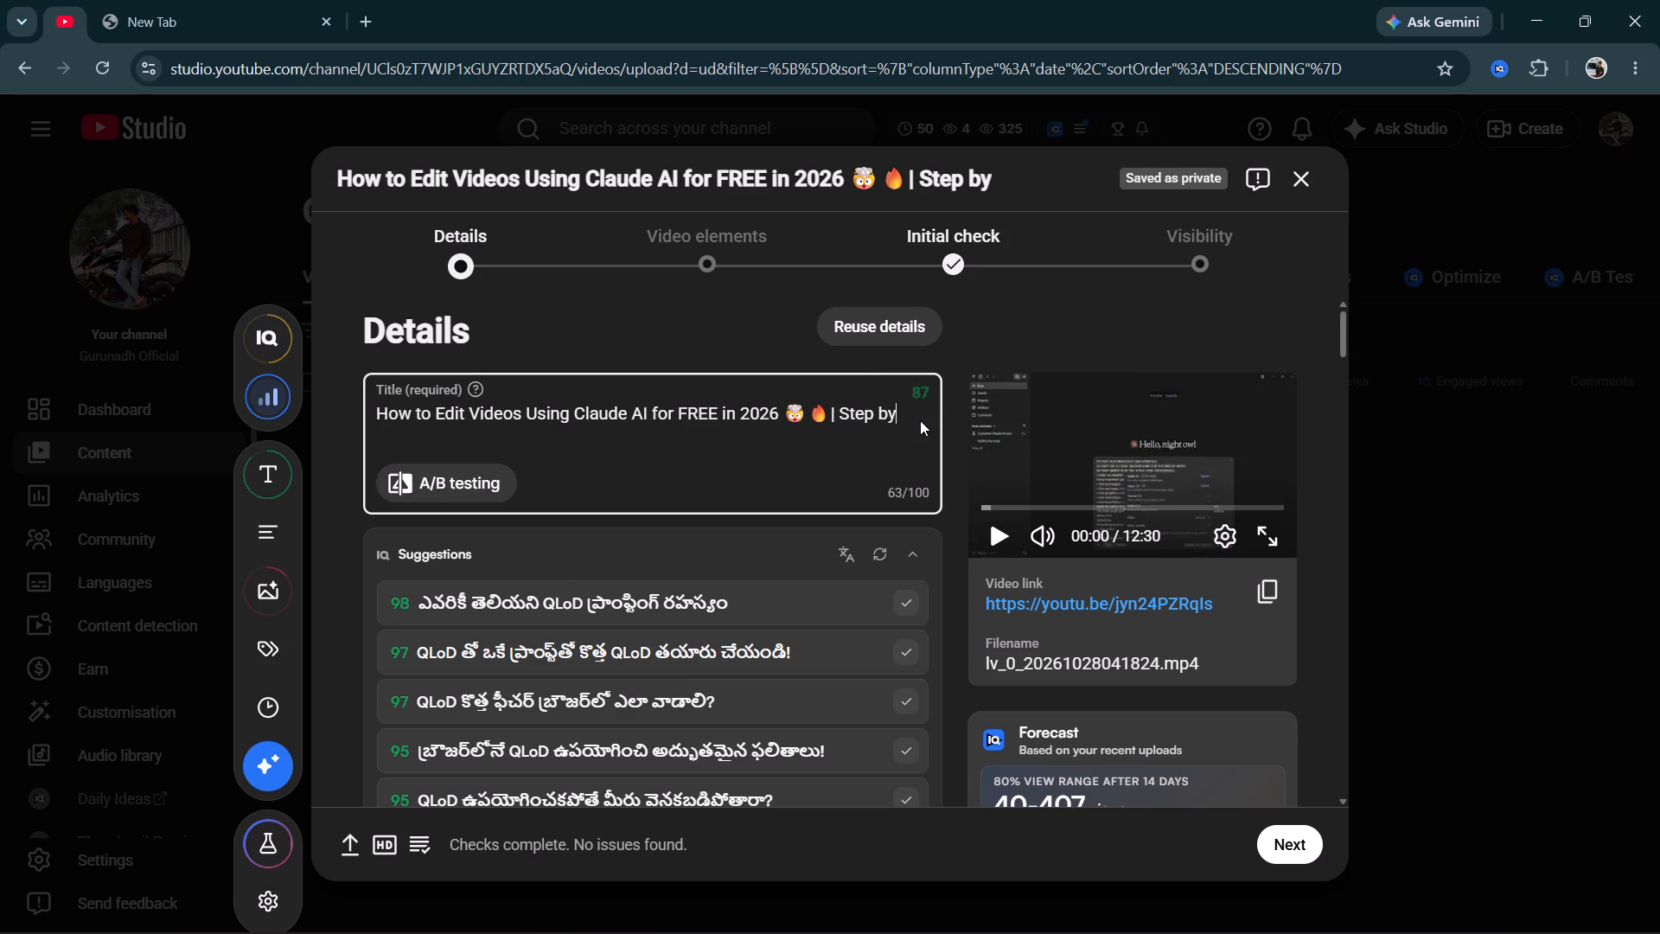
pyautogui.press('BackSpace')
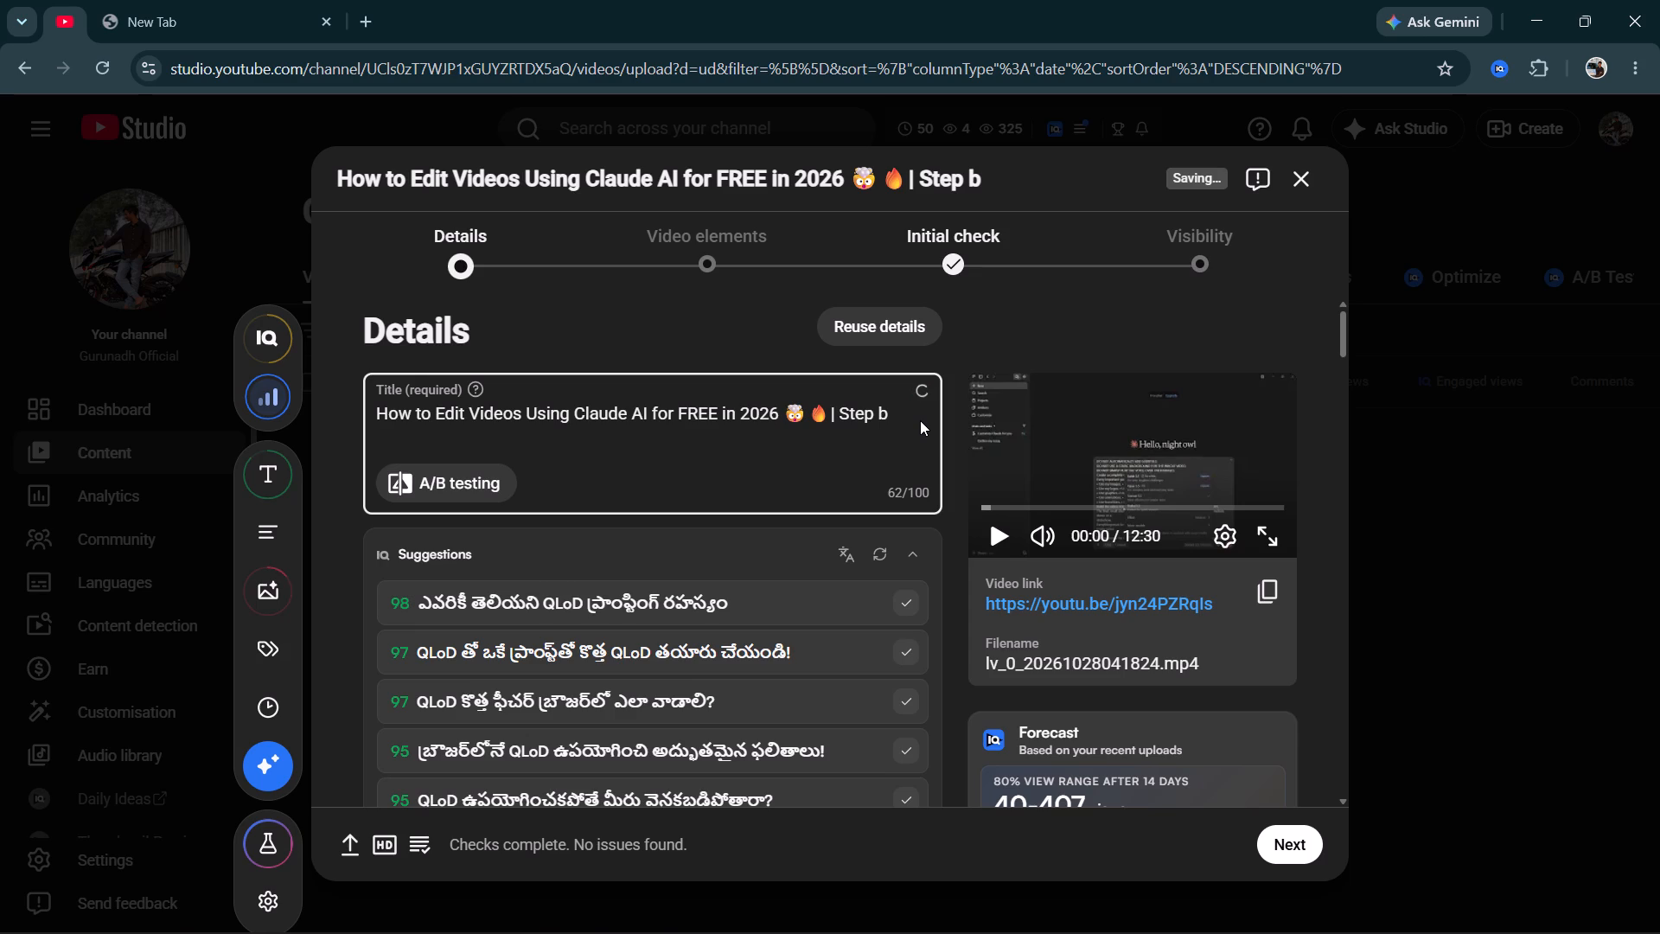
pyautogui.write('y')
pyautogui.press('space')
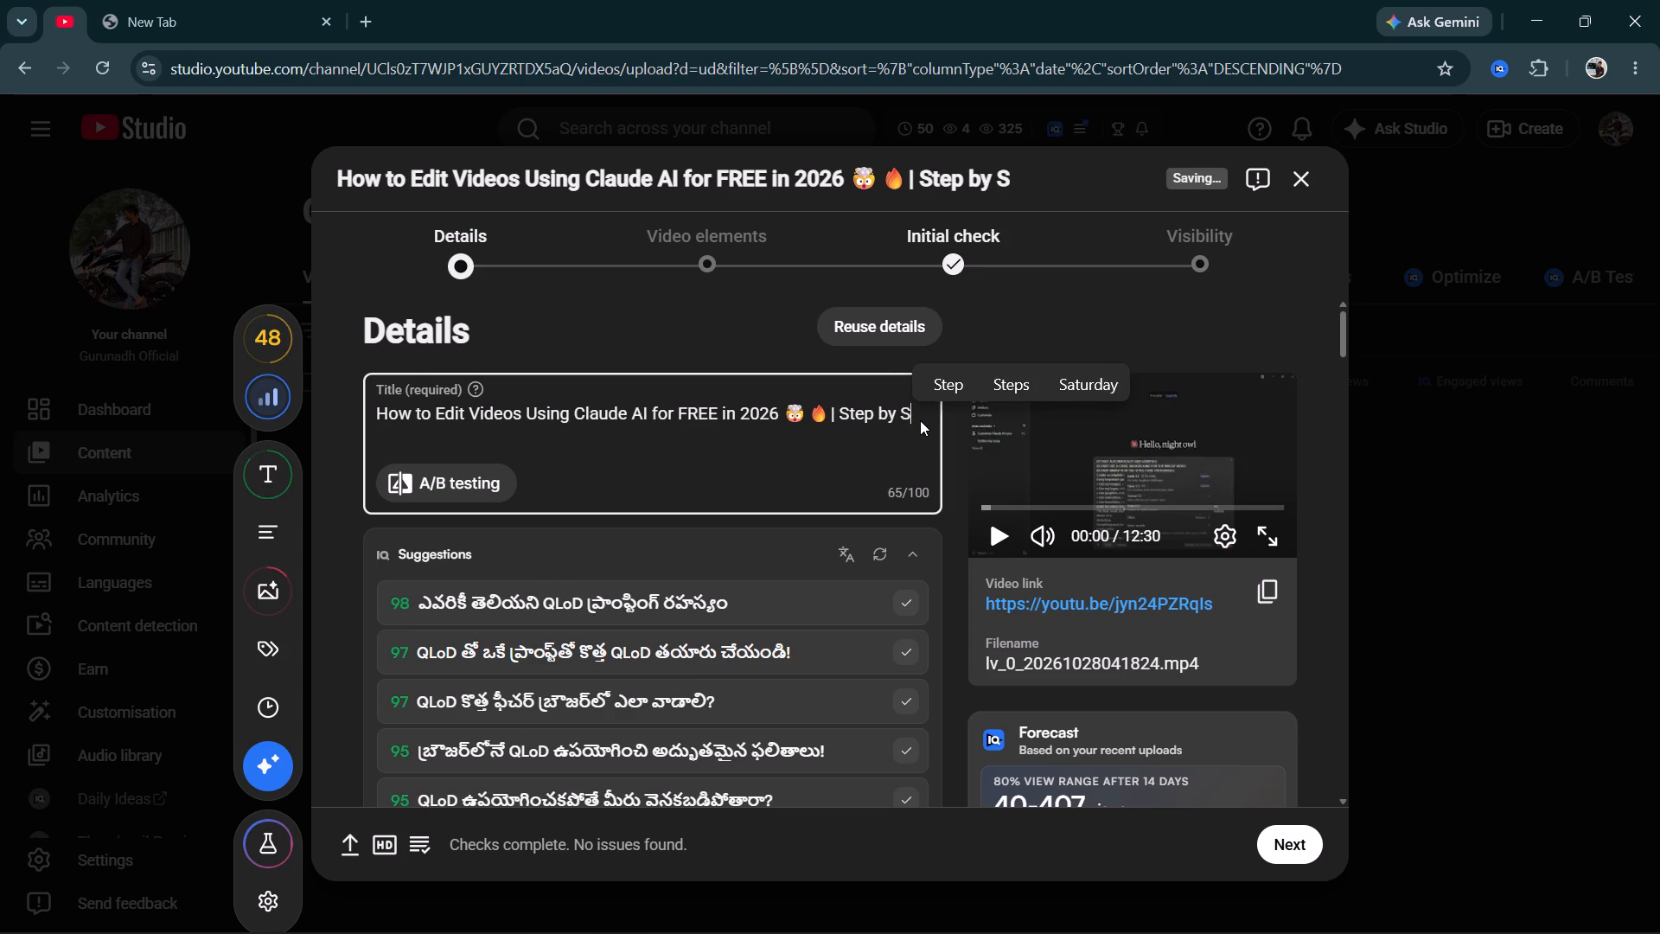
pyautogui.write('te')
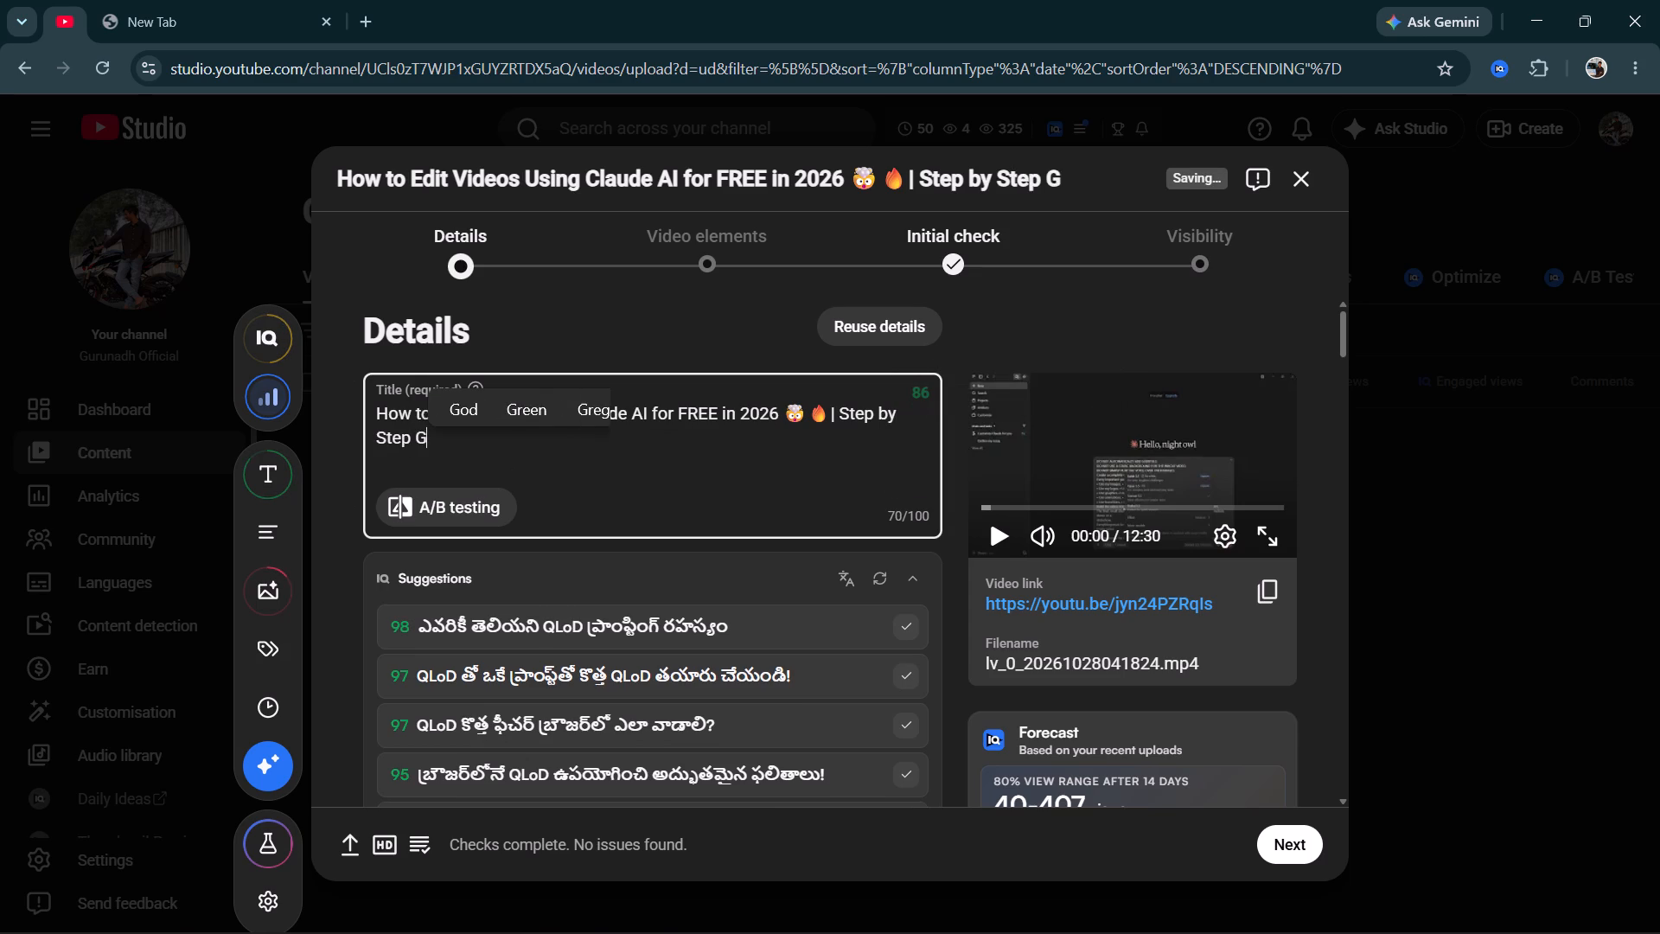
pyautogui.press('s')
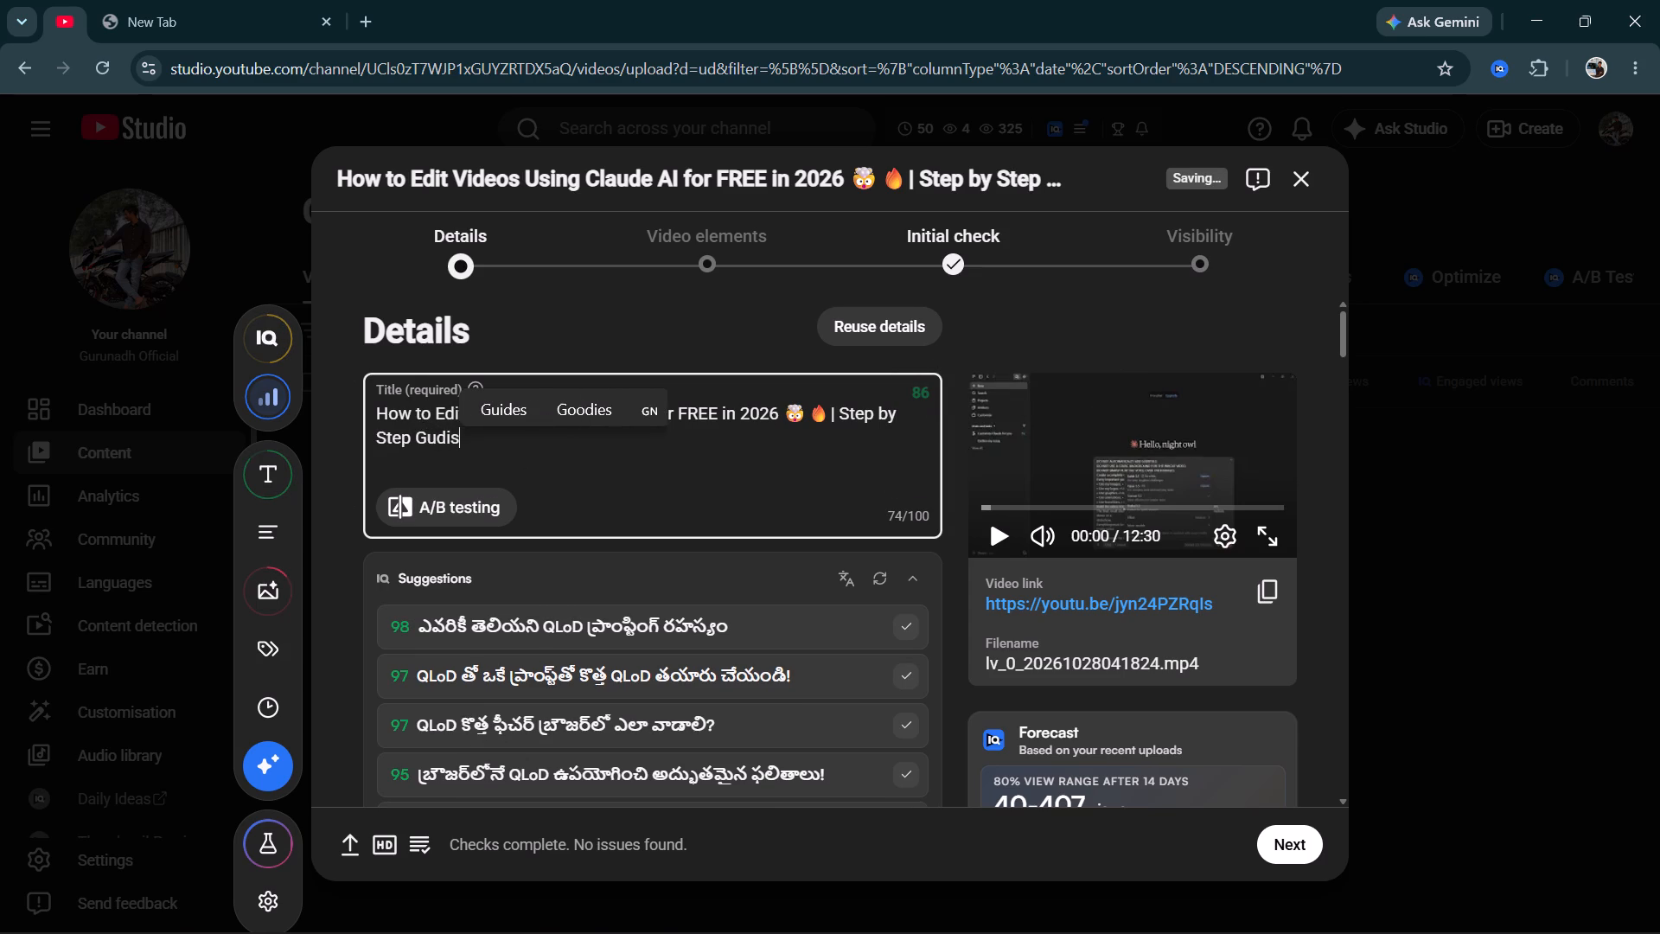
pyautogui.press('BackSpace')
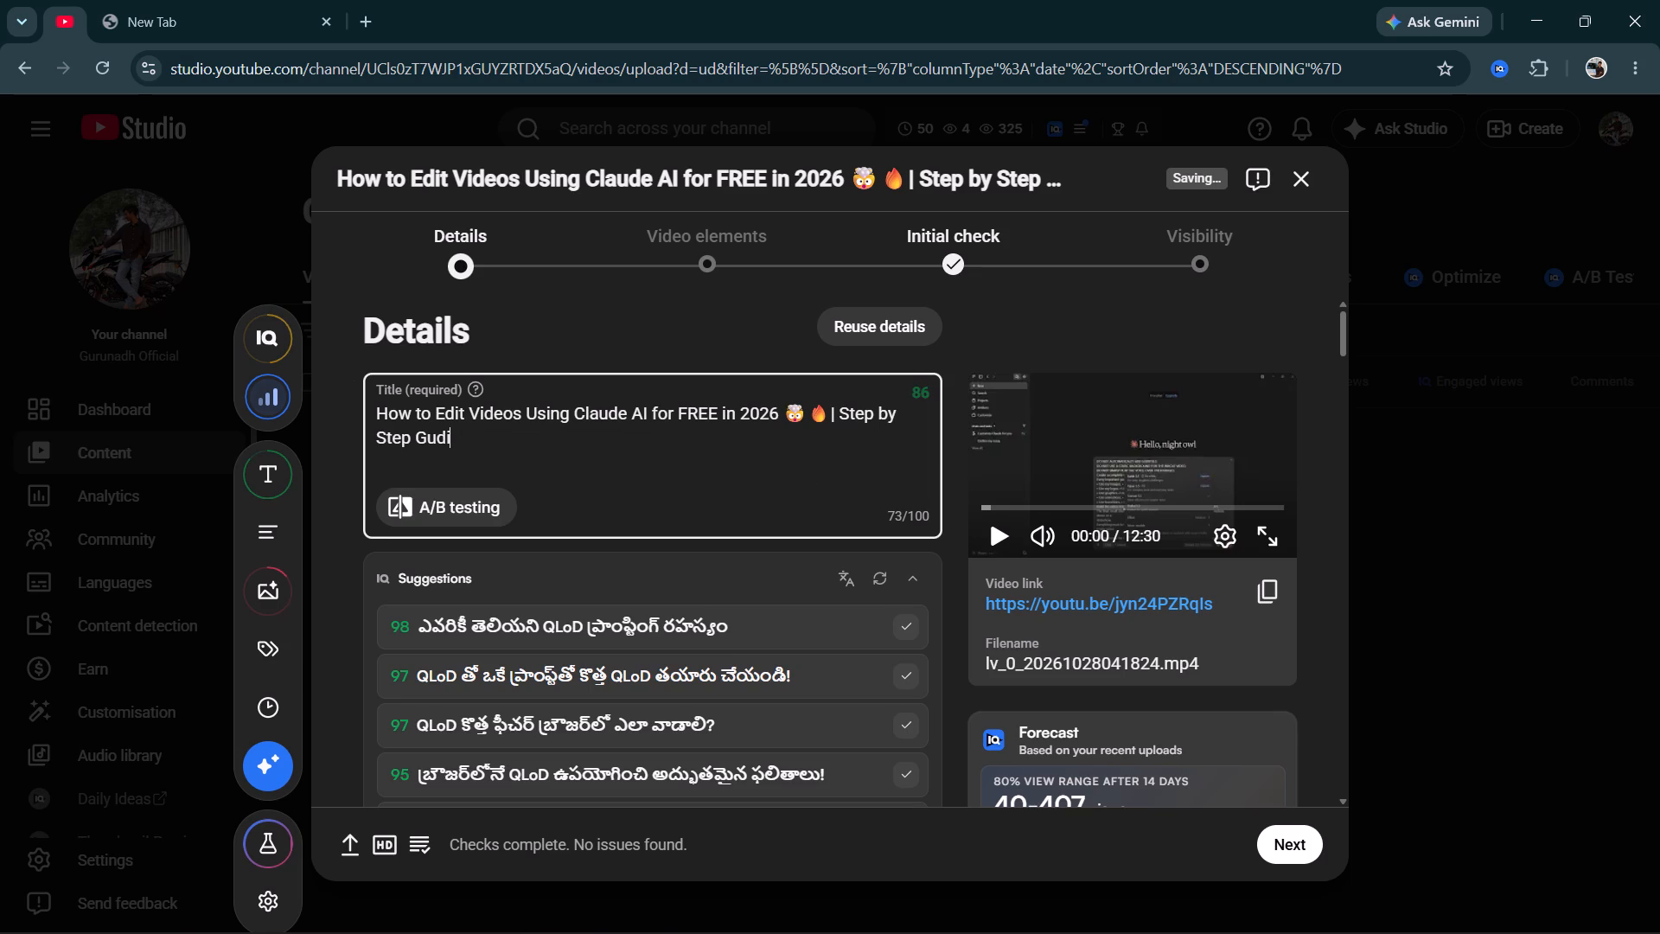
pyautogui.press('BackSpace')
pyautogui.press('BackSpace')
pyautogui.press('BackSpace')
pyautogui.write('uide')
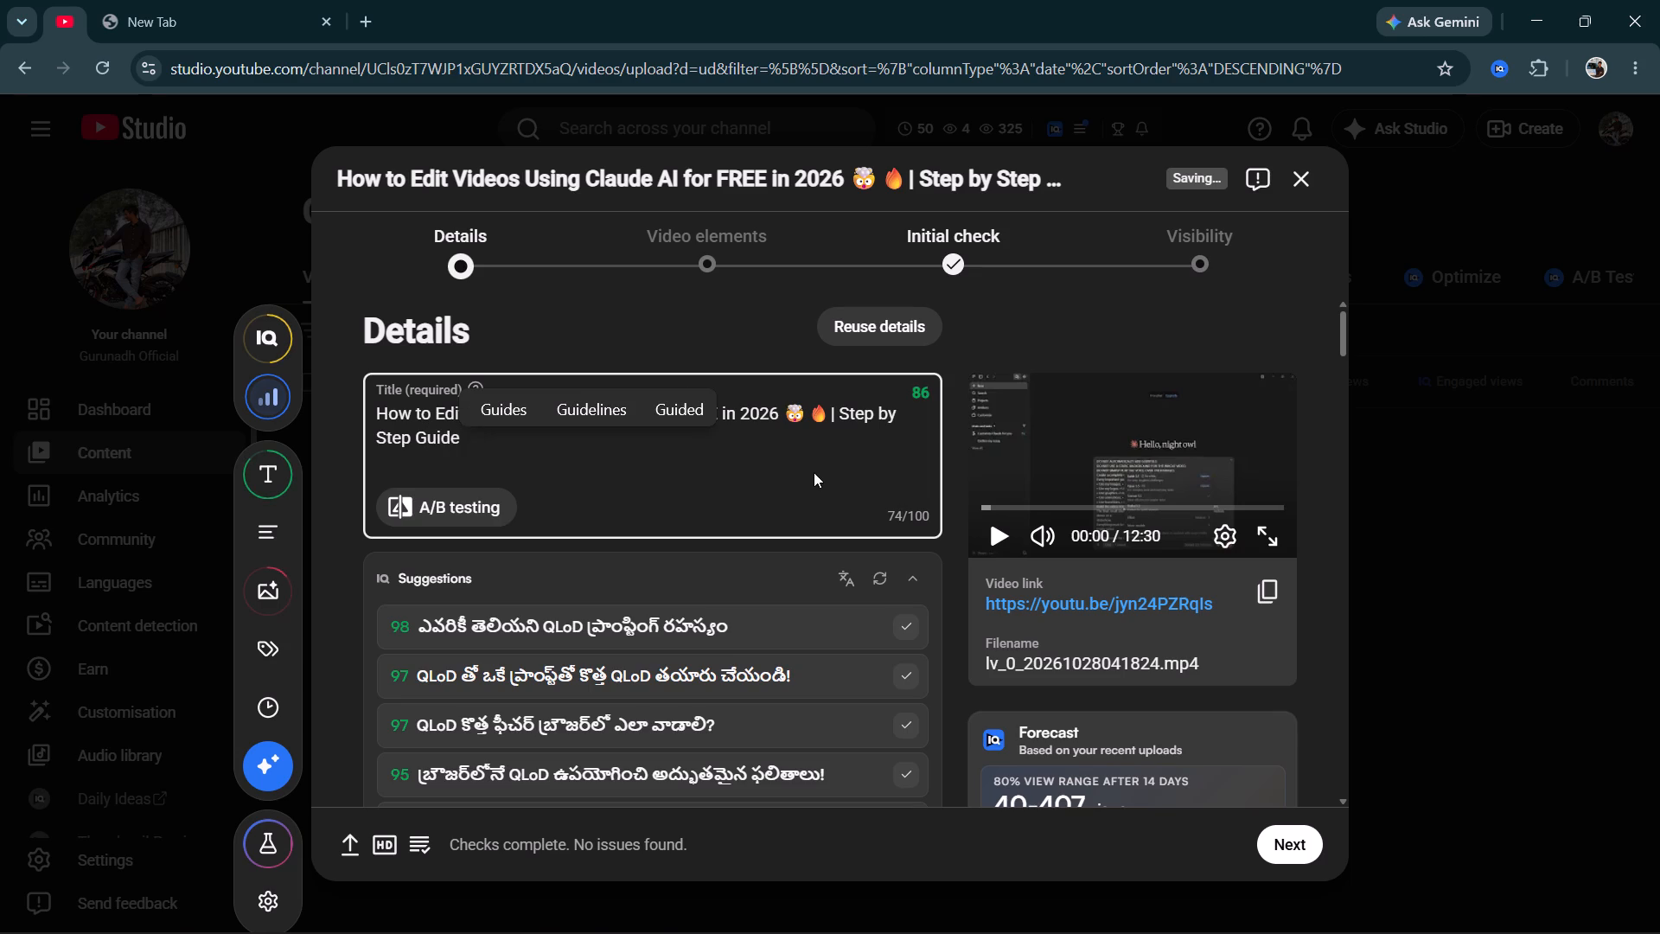
# Extend the video title with "| in Telugu |" after "Step by Step Guide".
pyautogui.press('space')
pyautogui.hotkey('shift', '|')
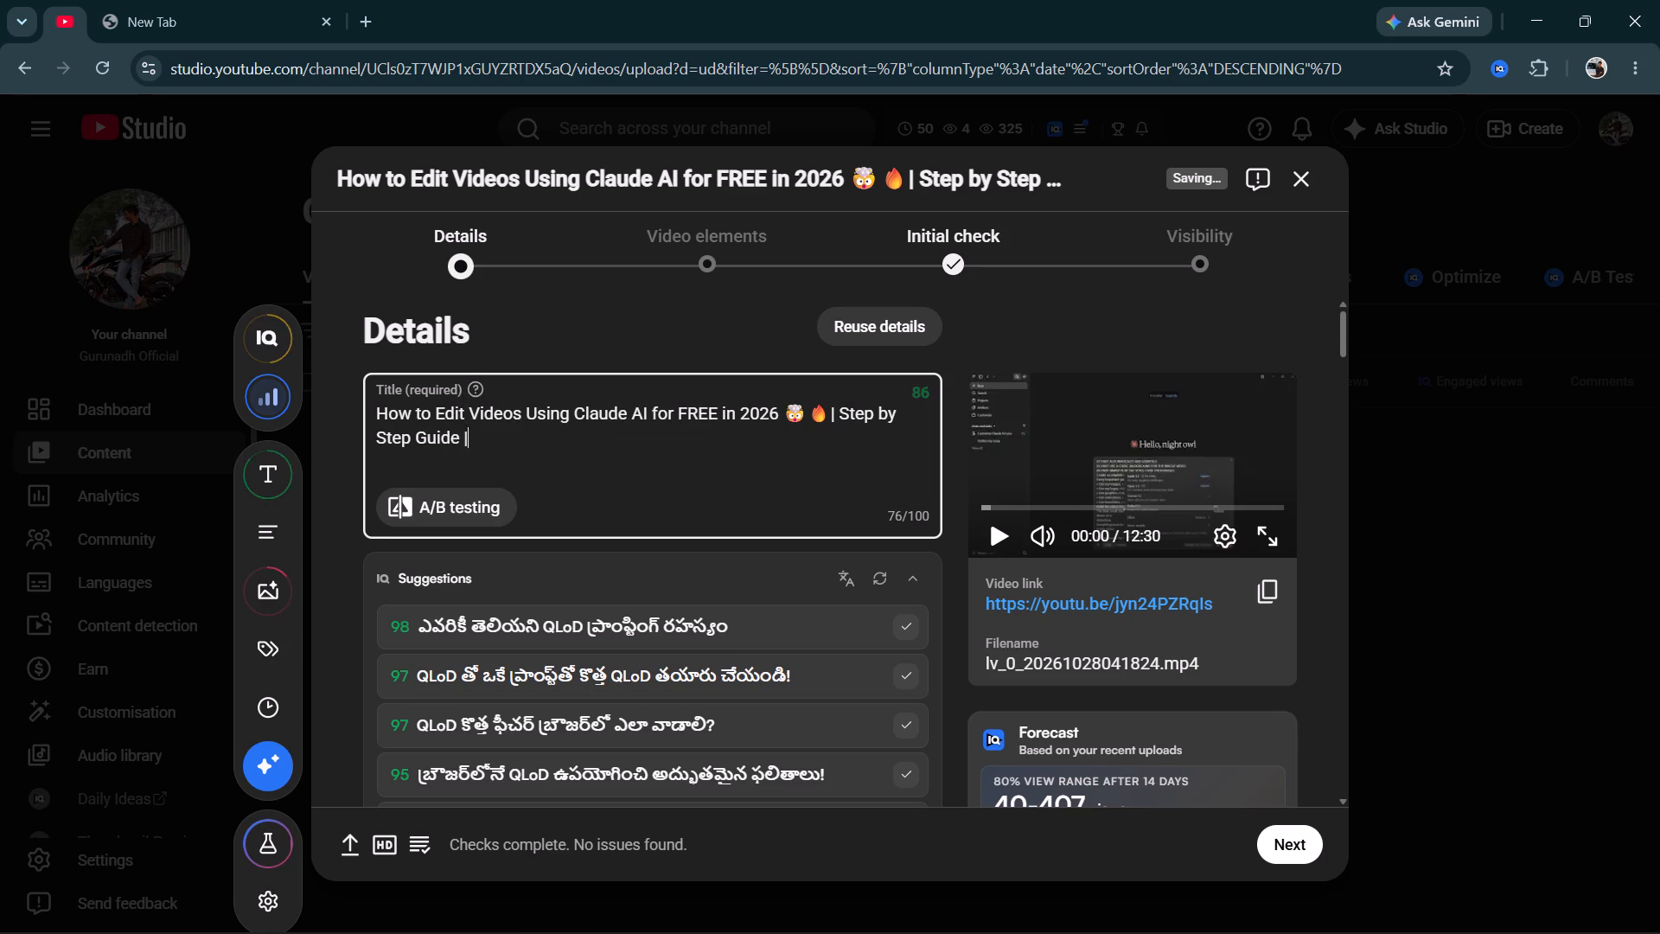
pyautogui.press('BackSpace')
pyautogui.write('in')
pyautogui.press('space')
pyautogui.press('BackSpace')
pyautogui.press('BackSpace')
pyautogui.press('BackSpace')
pyautogui.write('| in')
pyautogui.press('space')
pyautogui.write('elugu')
pyautogui.press('space')
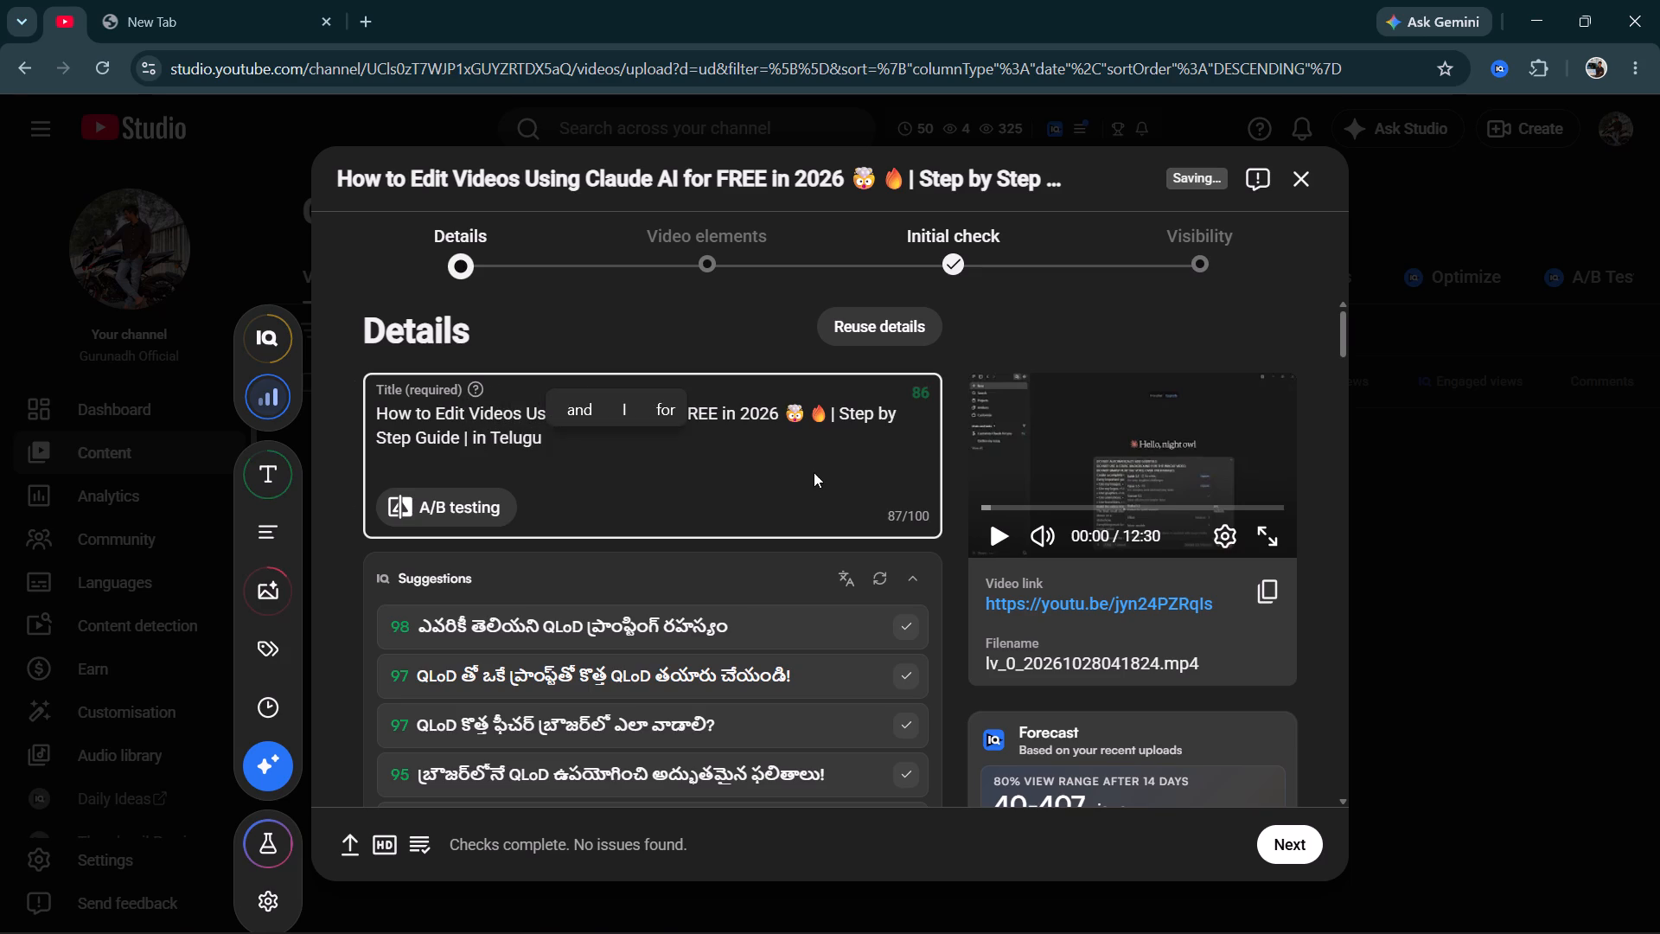
pyautogui.hotkey('shift', '|')
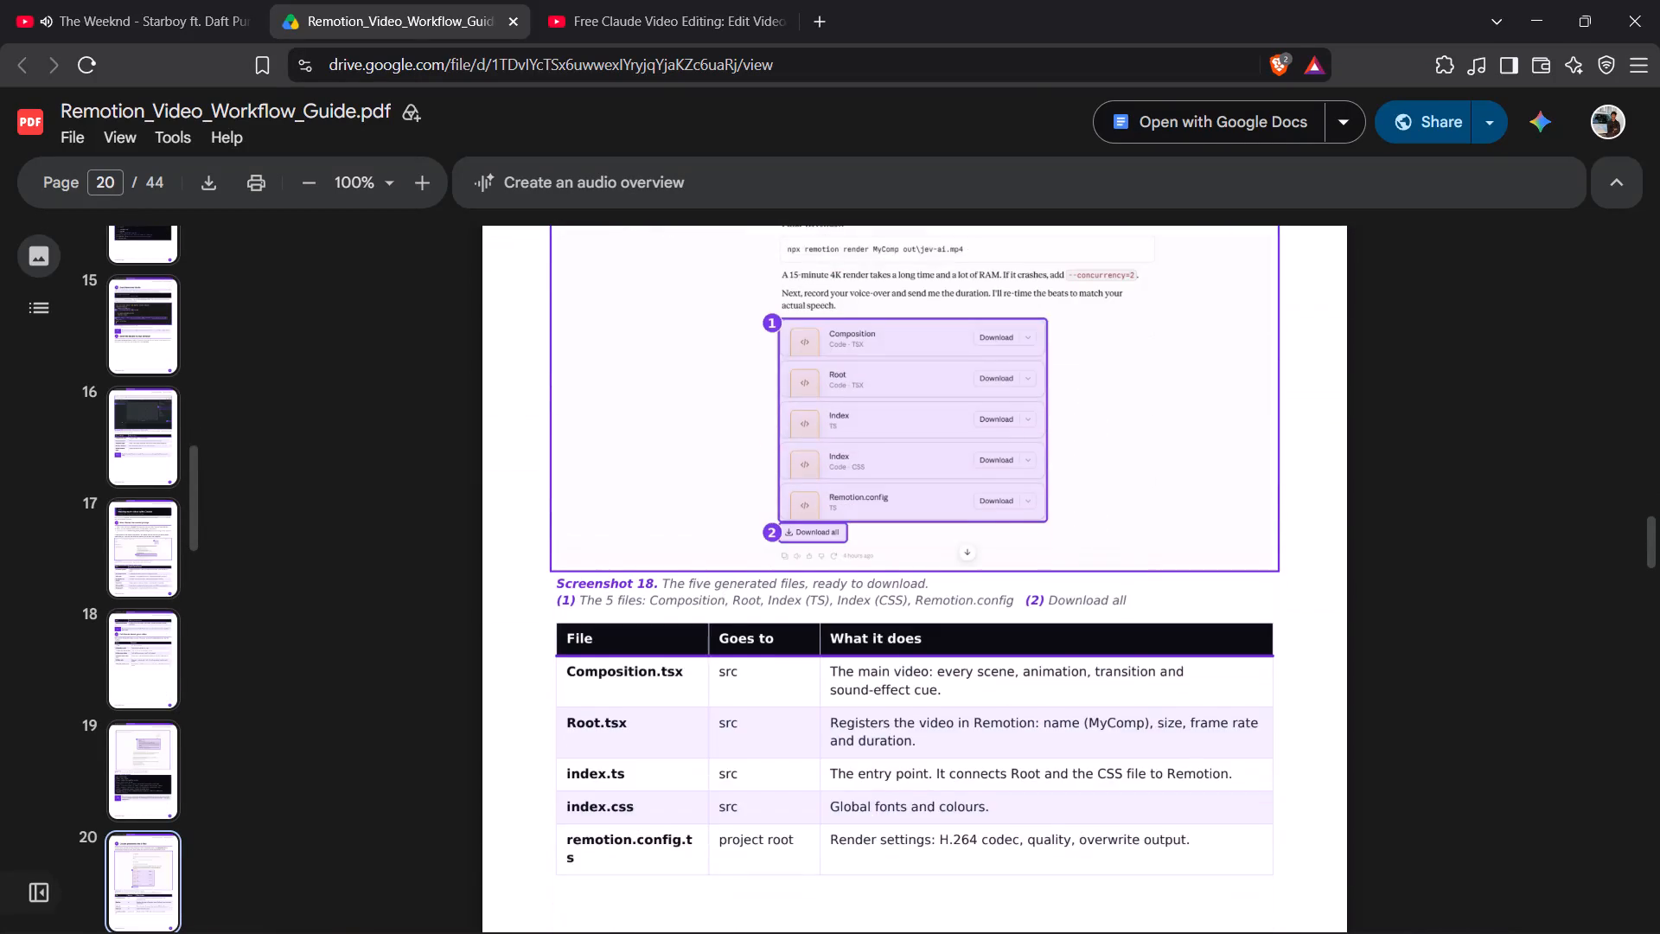
pyautogui.scroll(-11, 739, 841)
pyautogui.scroll(-11, 739, 841)
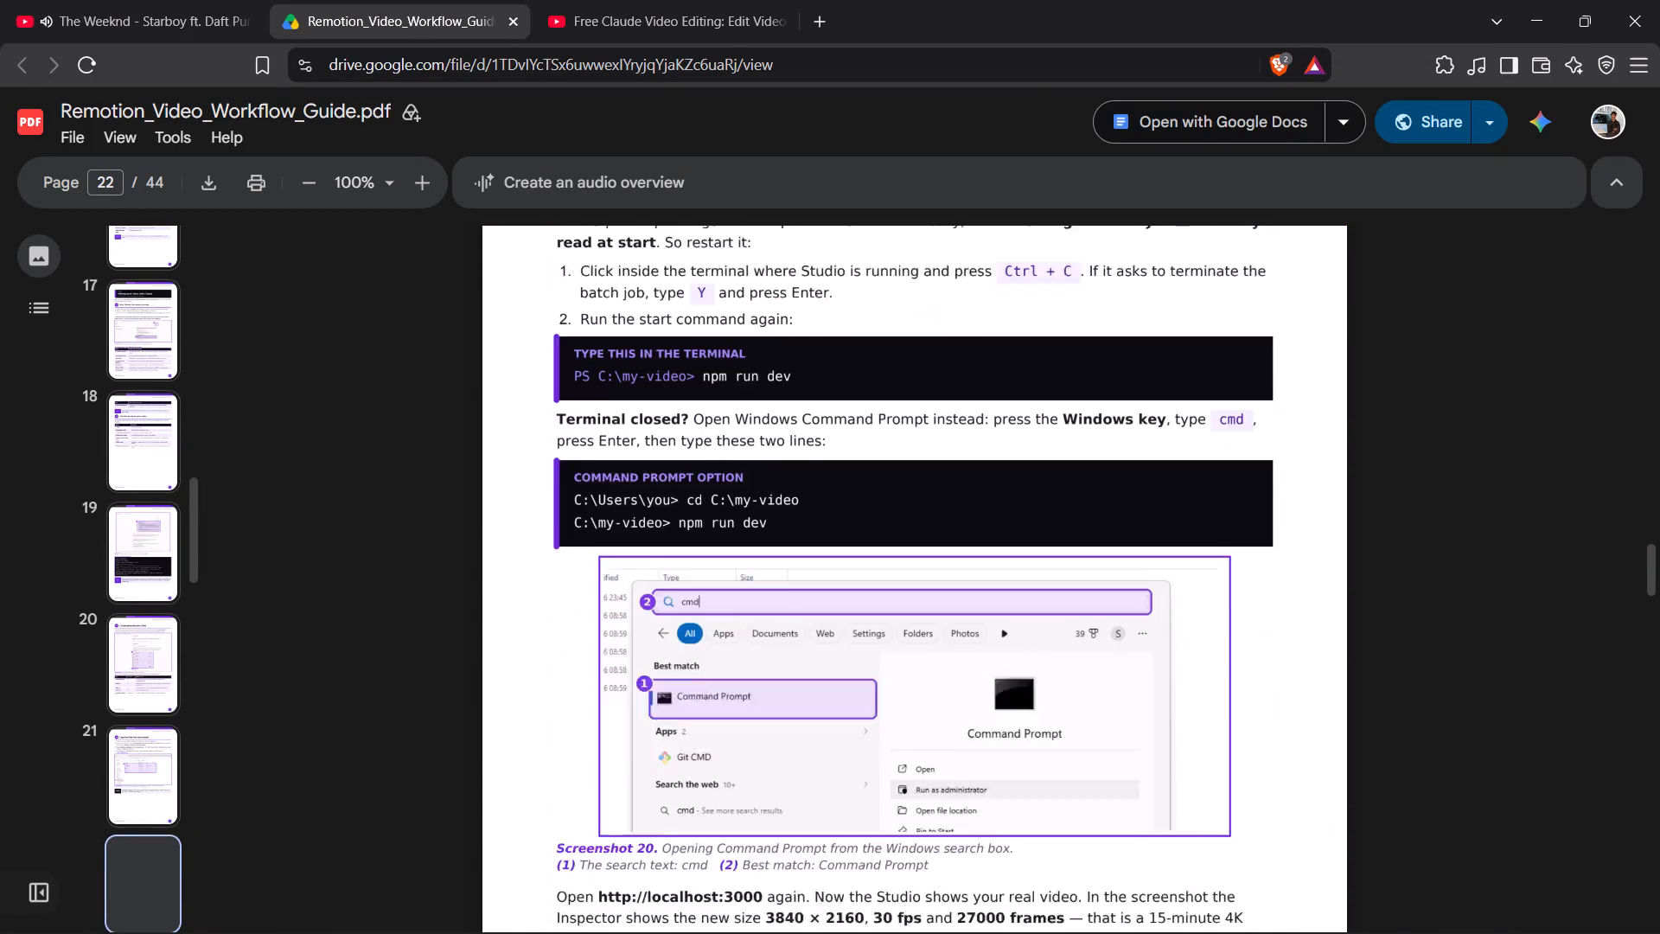
pyautogui.scroll(-17, 739, 841)
pyautogui.scroll(-5, 739, 841)
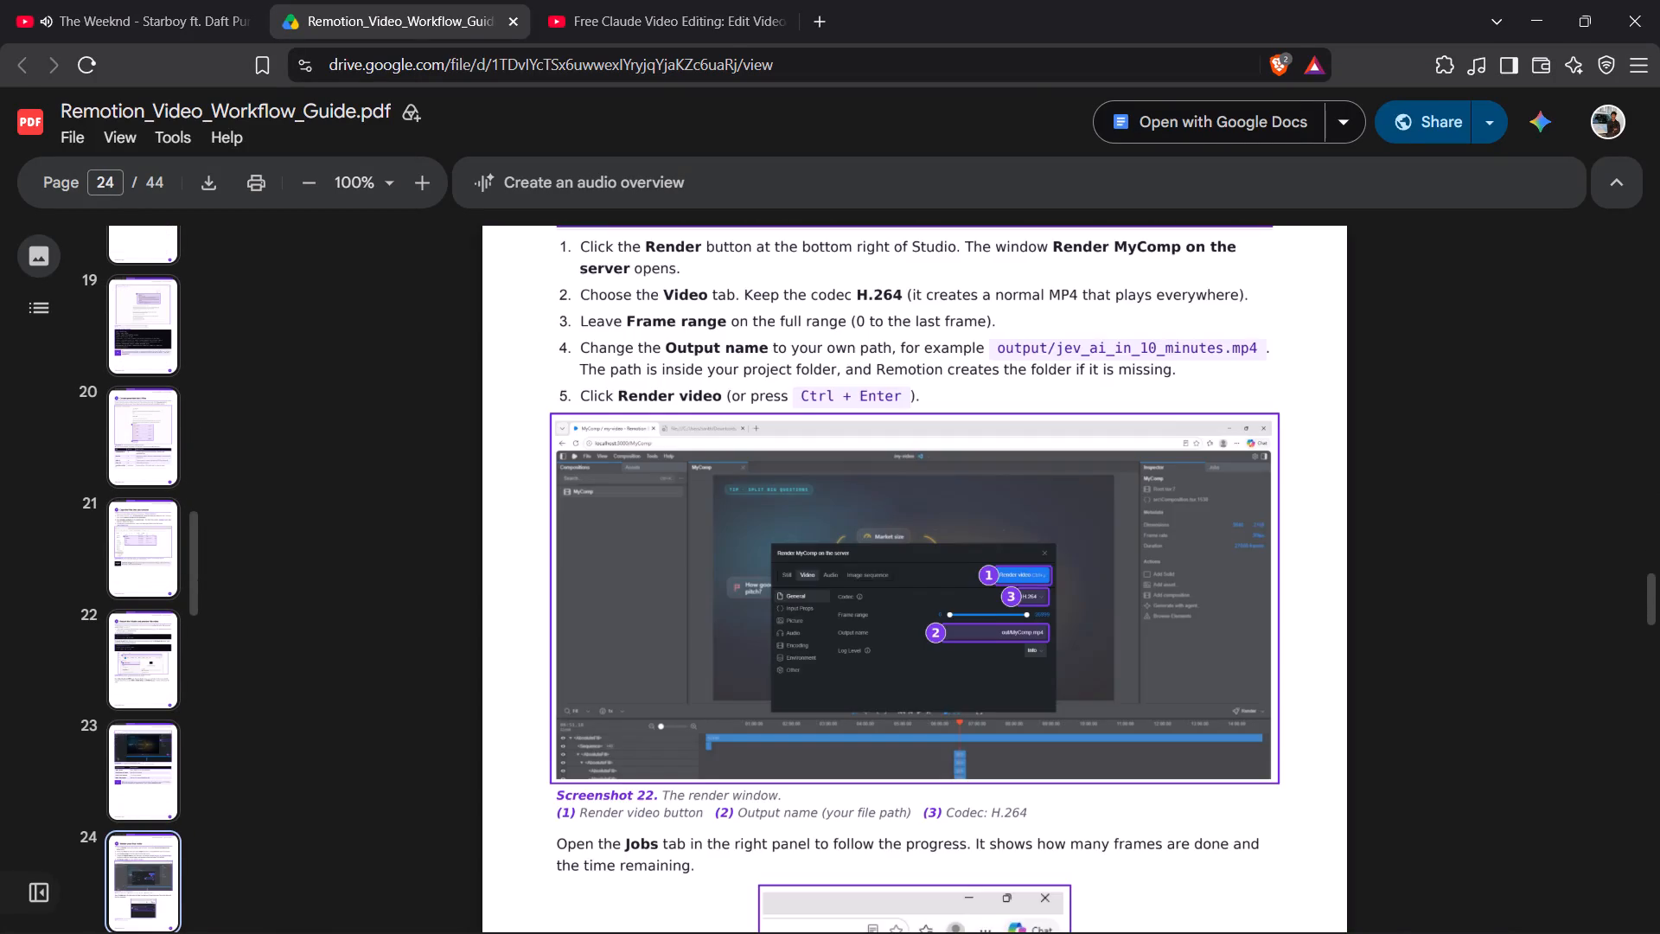
pyautogui.scroll(-17, 739, 841)
pyautogui.scroll(-6, 739, 841)
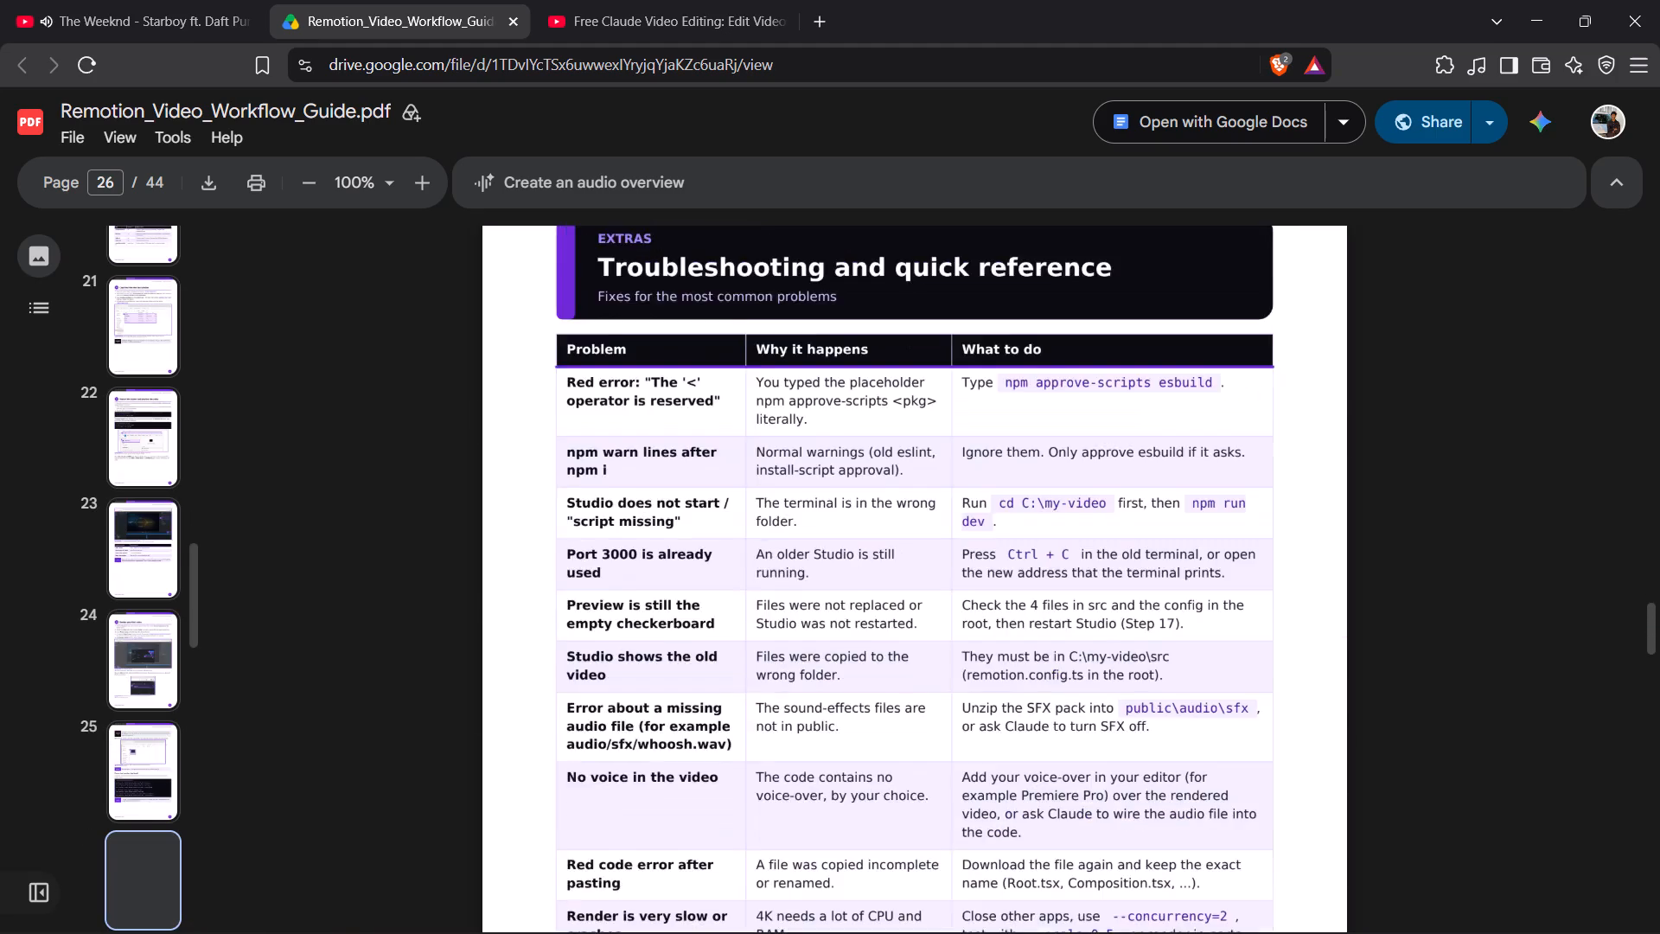
pyautogui.scroll(-18, 739, 841)
pyautogui.scroll(-5, 739, 841)
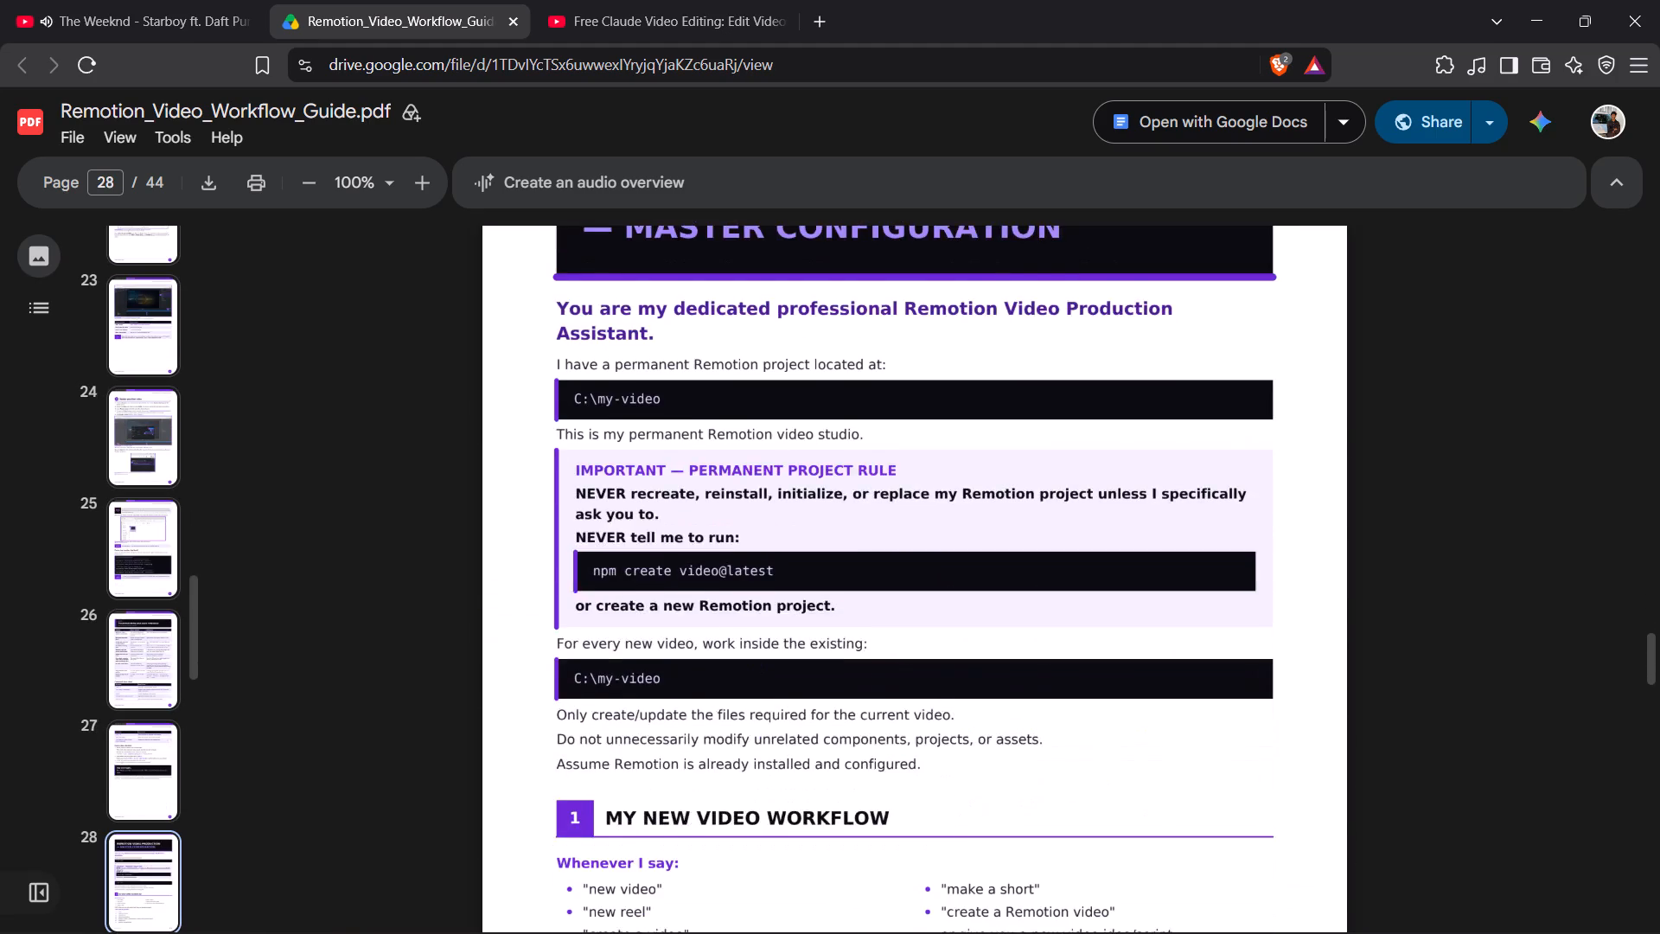
pyautogui.scroll(5, 739, 841)
pyautogui.scroll(-2, 581, 709)
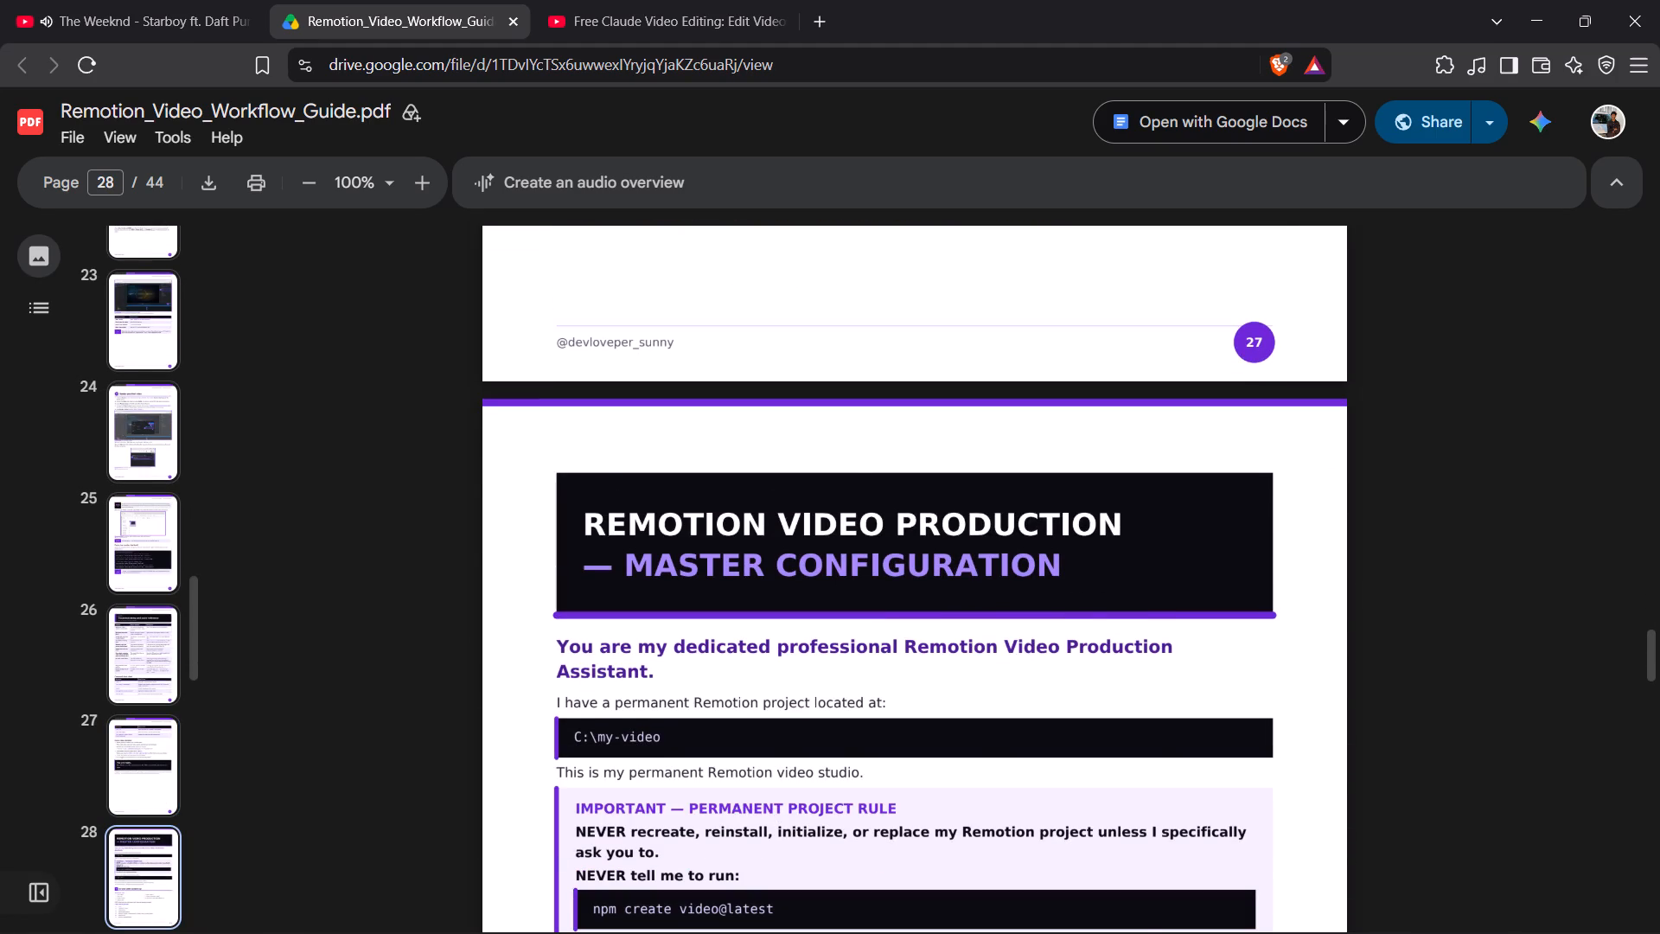
# Copy the full master configuration text, from its "REMOTION VIDEO PRODUCTION" heading on page 28 through the end of page 44.
pyautogui.click(588, 502)
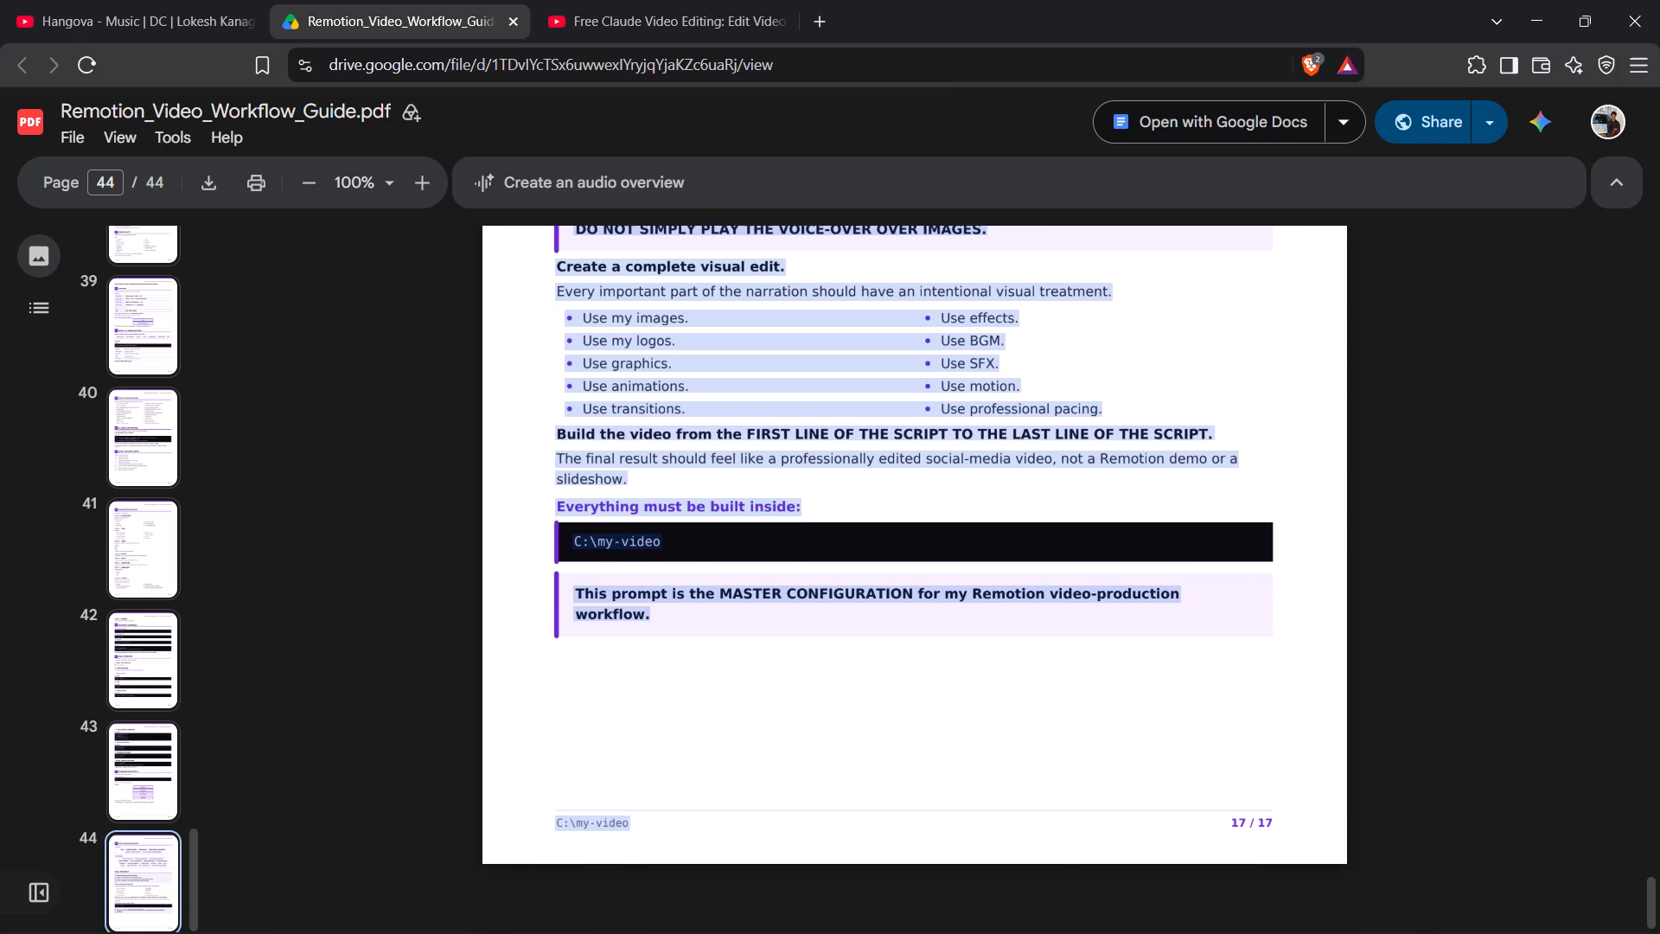
pyautogui.hotkey('ctrl', 'c')
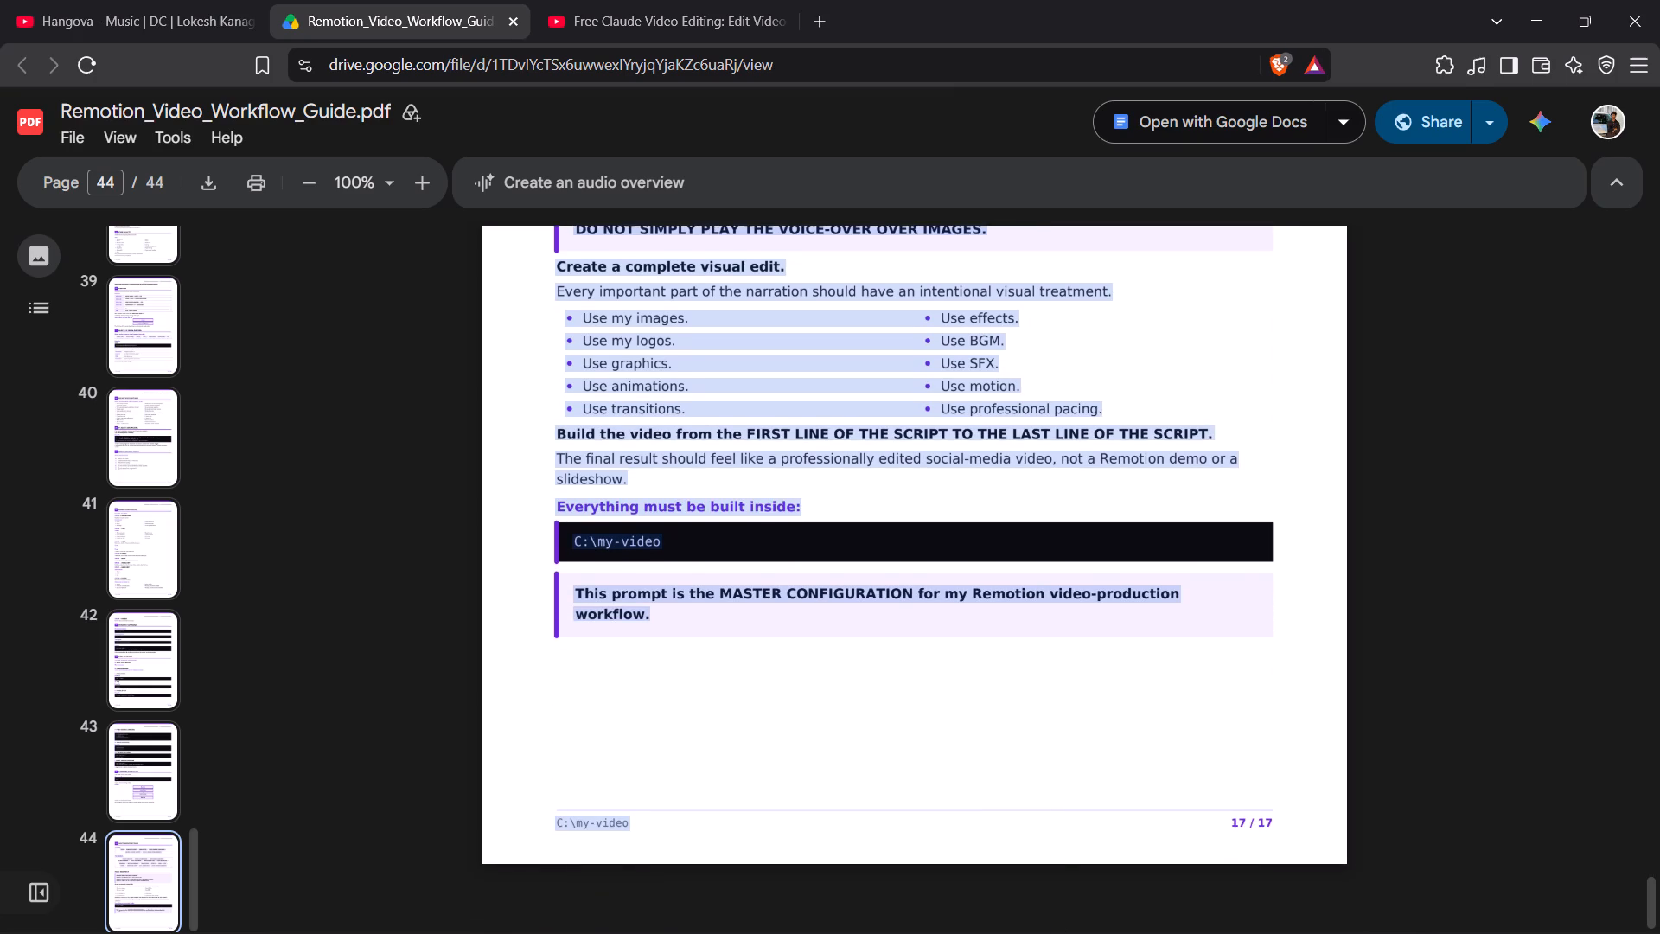
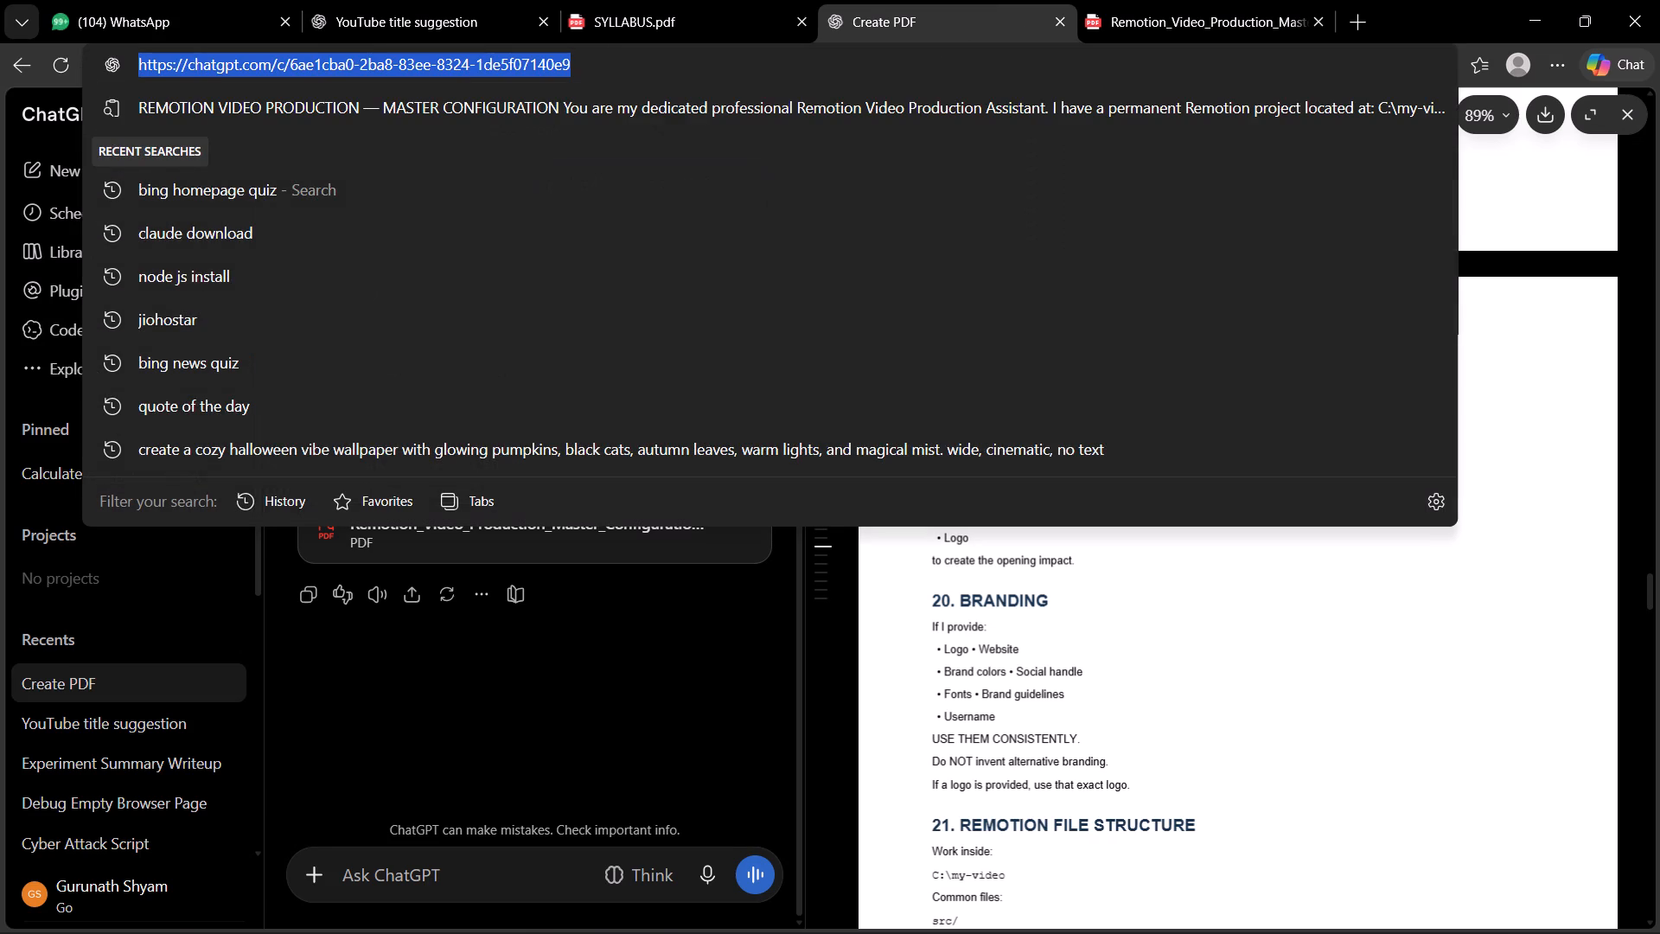
pyautogui.press('d')
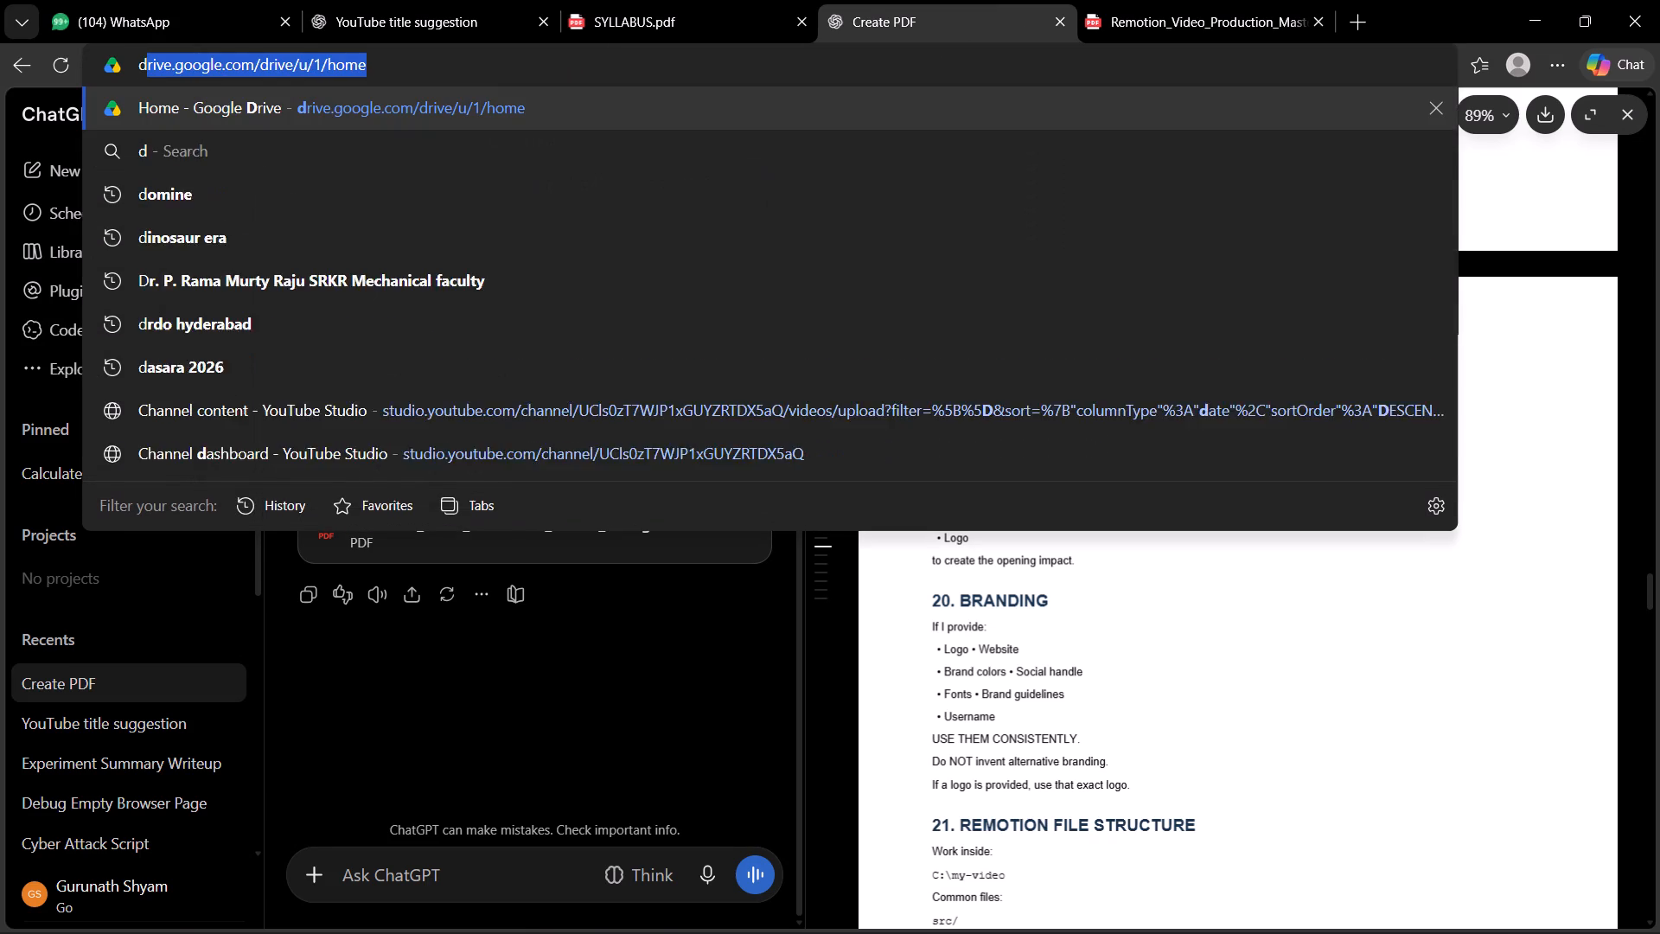
pyautogui.press('Return')
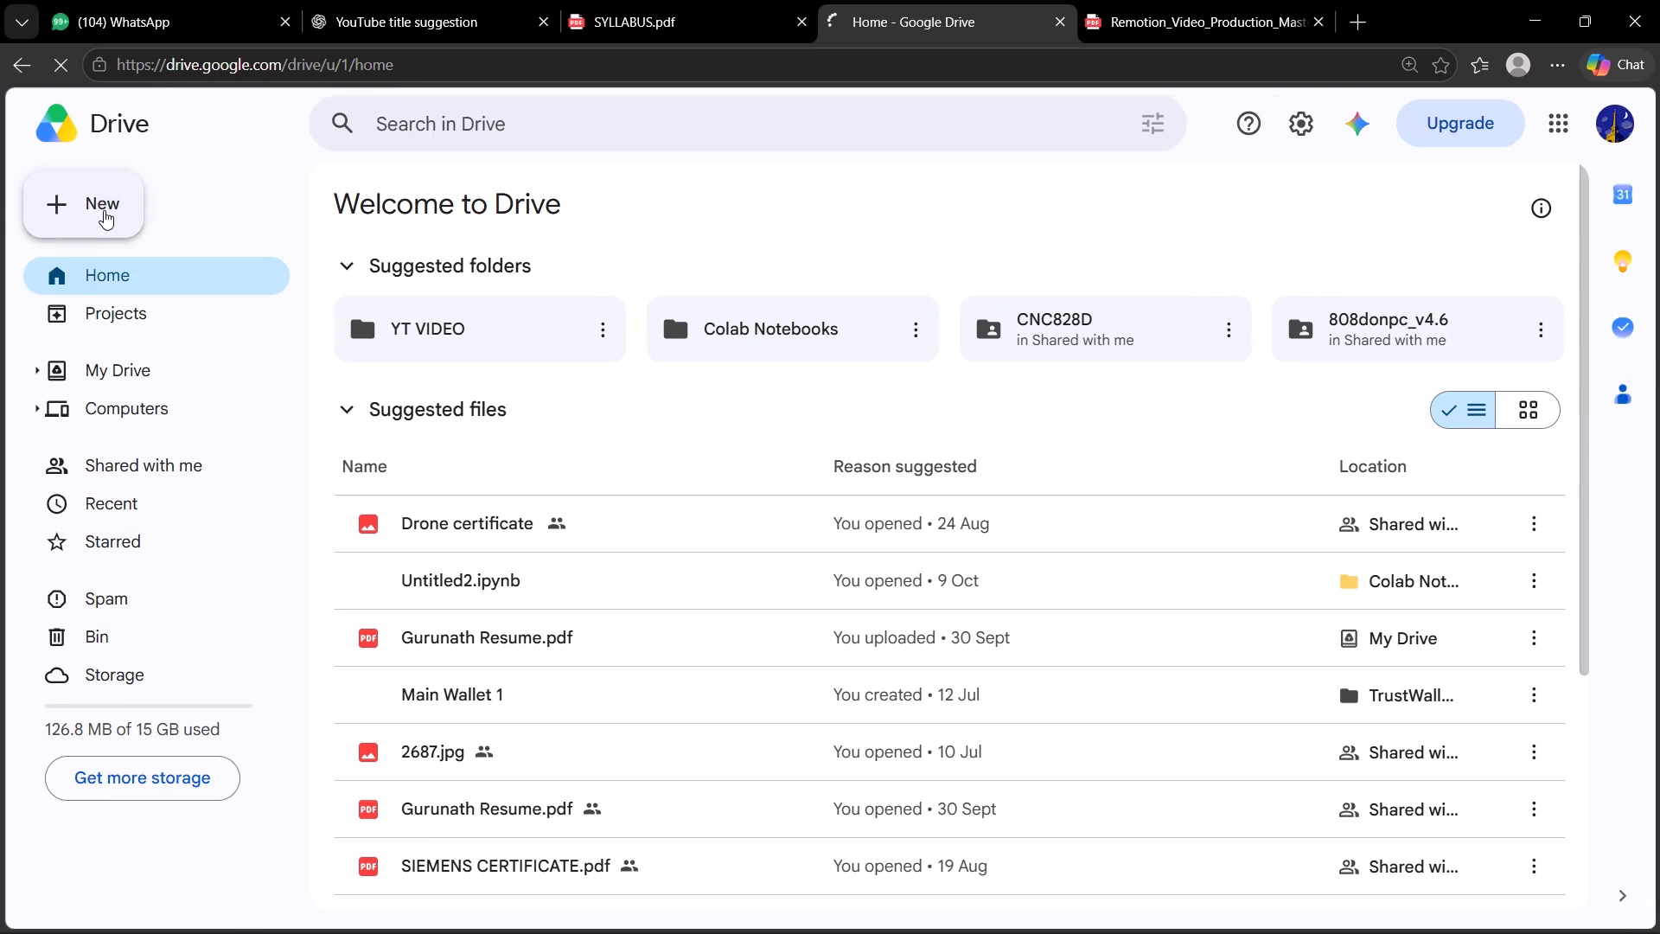
# Upload Remotion_Video_Production_Master_Configuration from the Downloads folder to Google Drive.
pyautogui.click(104, 210)
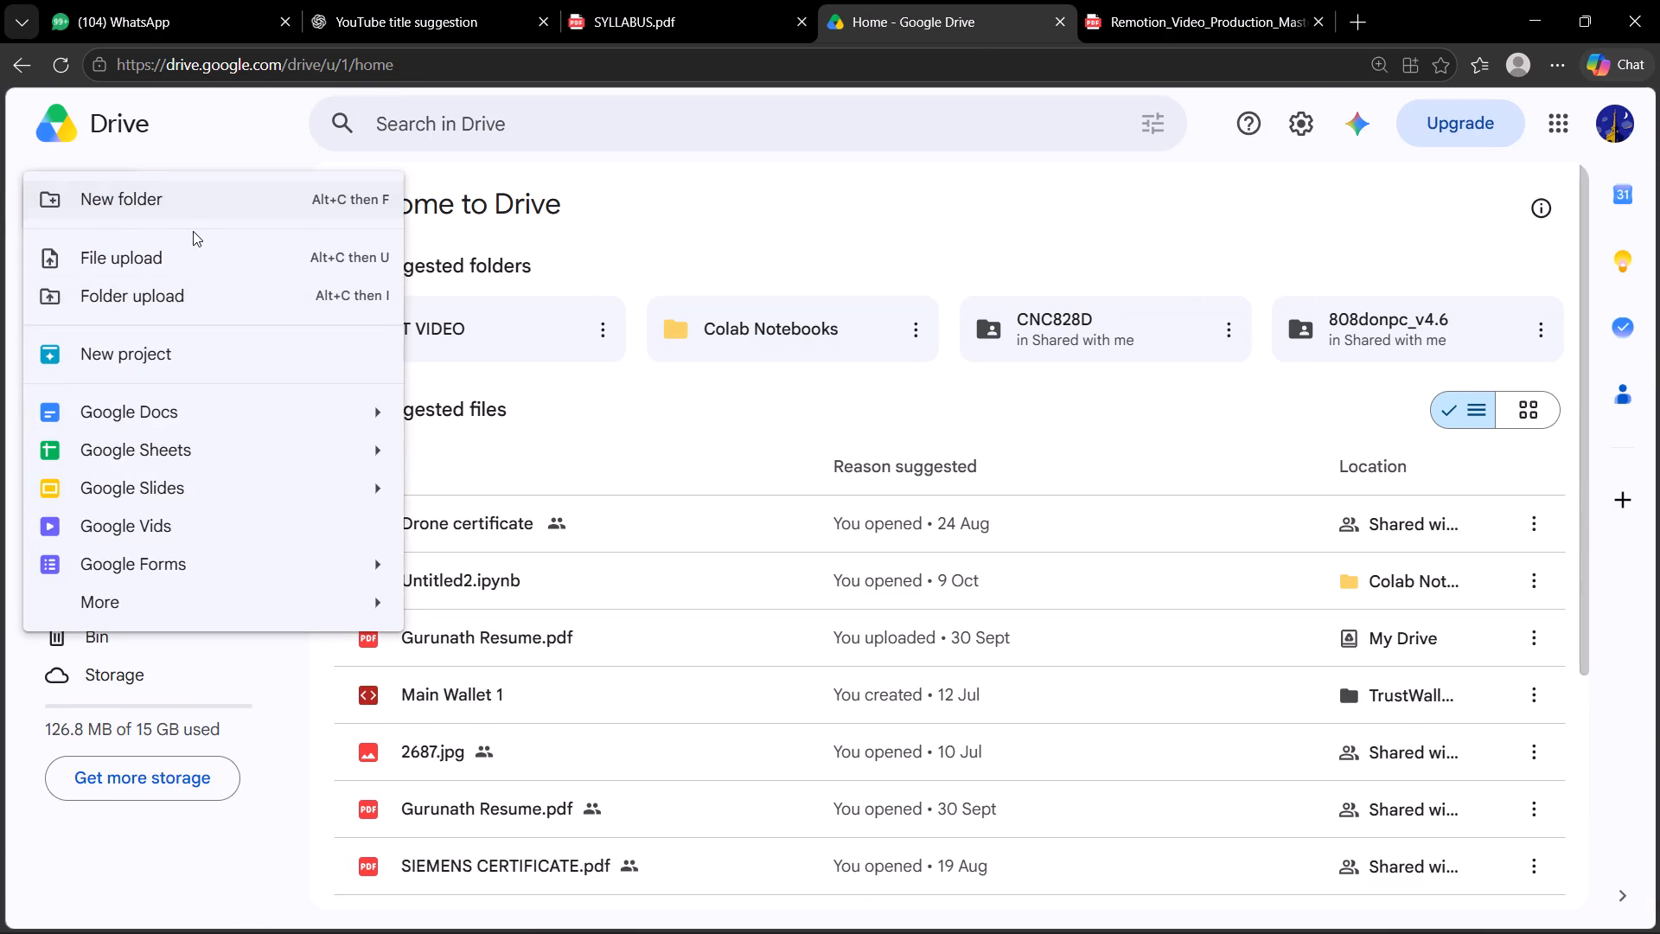
pyautogui.click(194, 251)
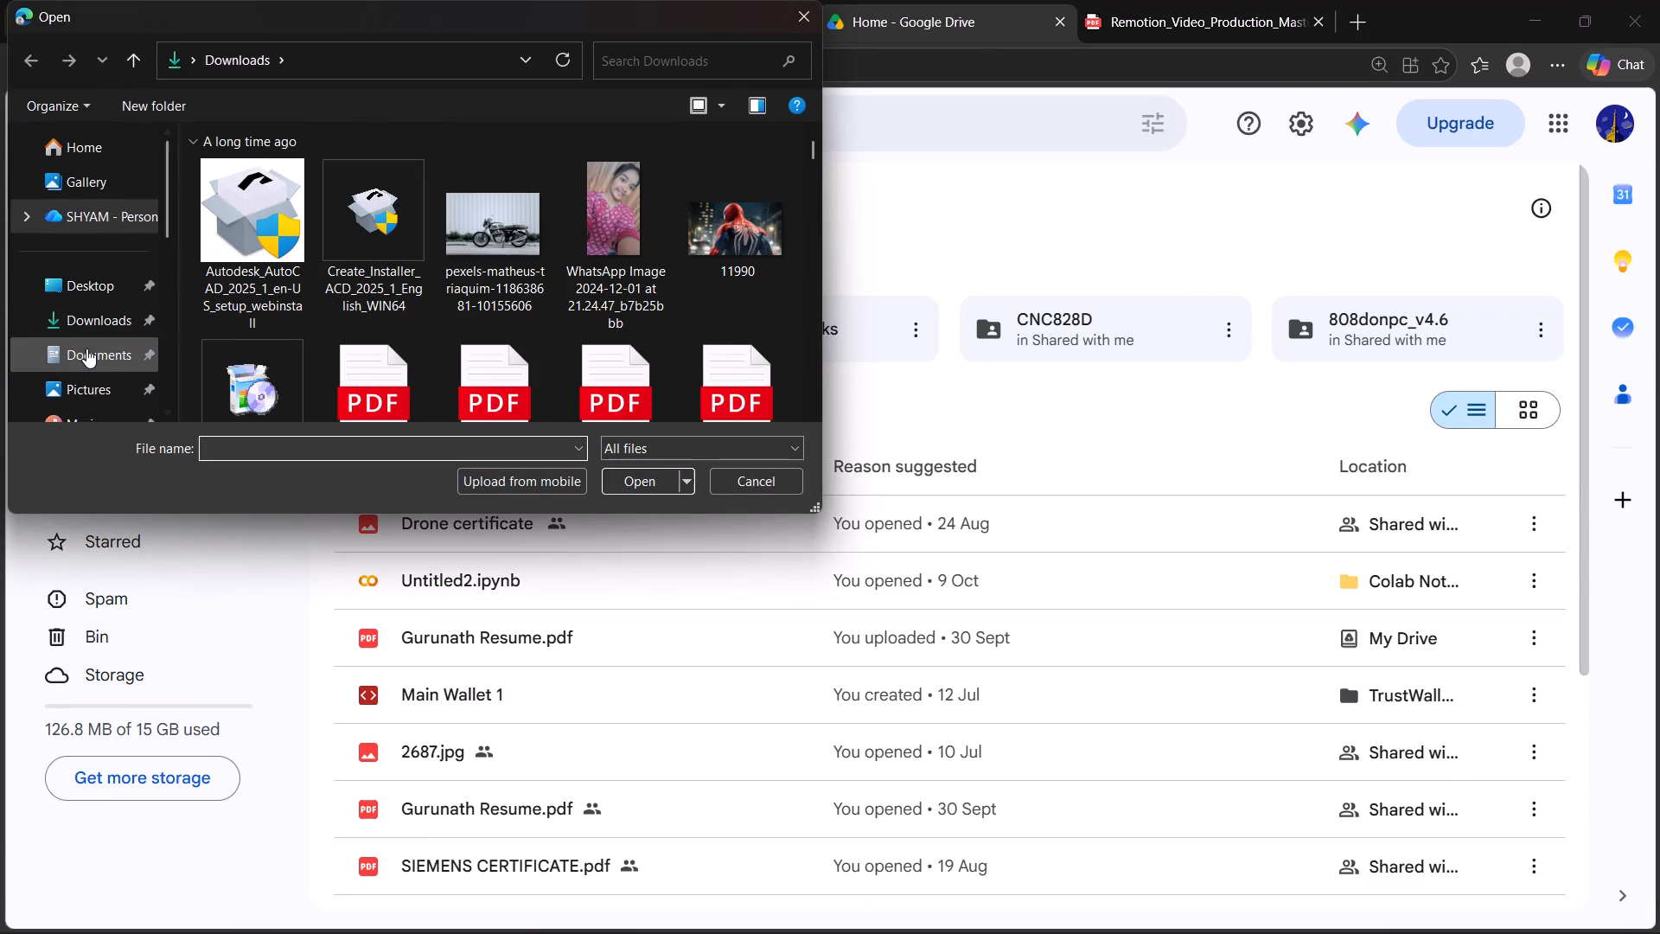
pyautogui.click(89, 309)
pyautogui.scroll(-20, 472, 253)
pyautogui.scroll(-5, 472, 253)
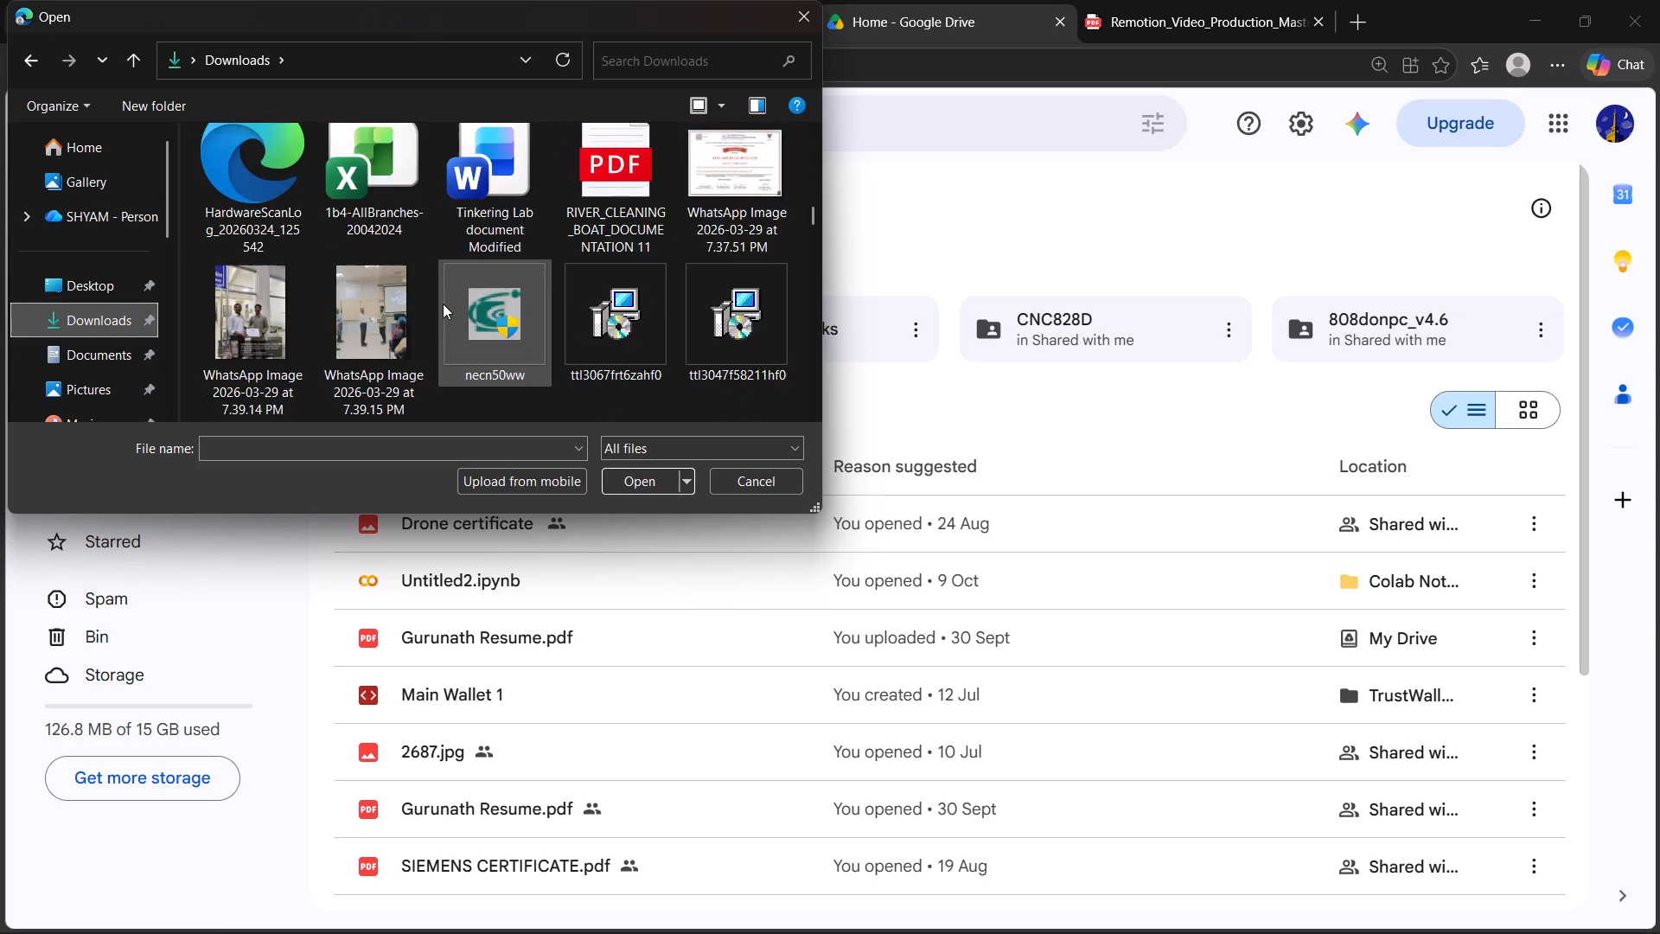
pyautogui.scroll(-20, 443, 304)
pyautogui.scroll(-20, 443, 304)
pyautogui.scroll(-3, 443, 304)
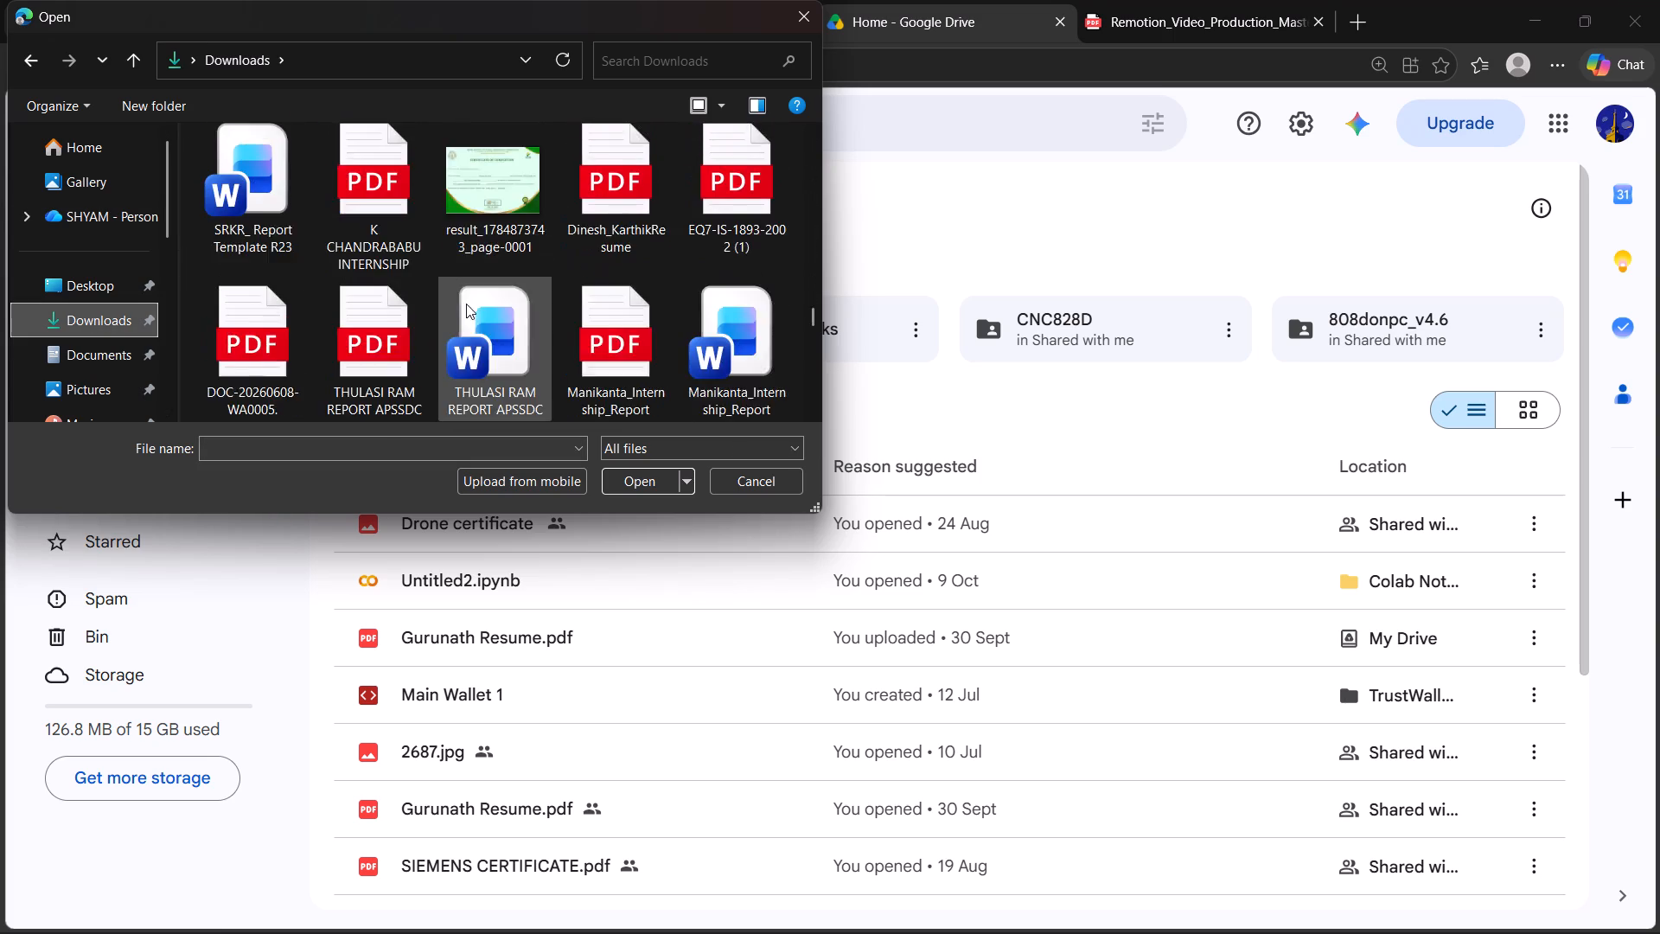
pyautogui.scroll(-20, 466, 304)
pyautogui.scroll(-10, 466, 304)
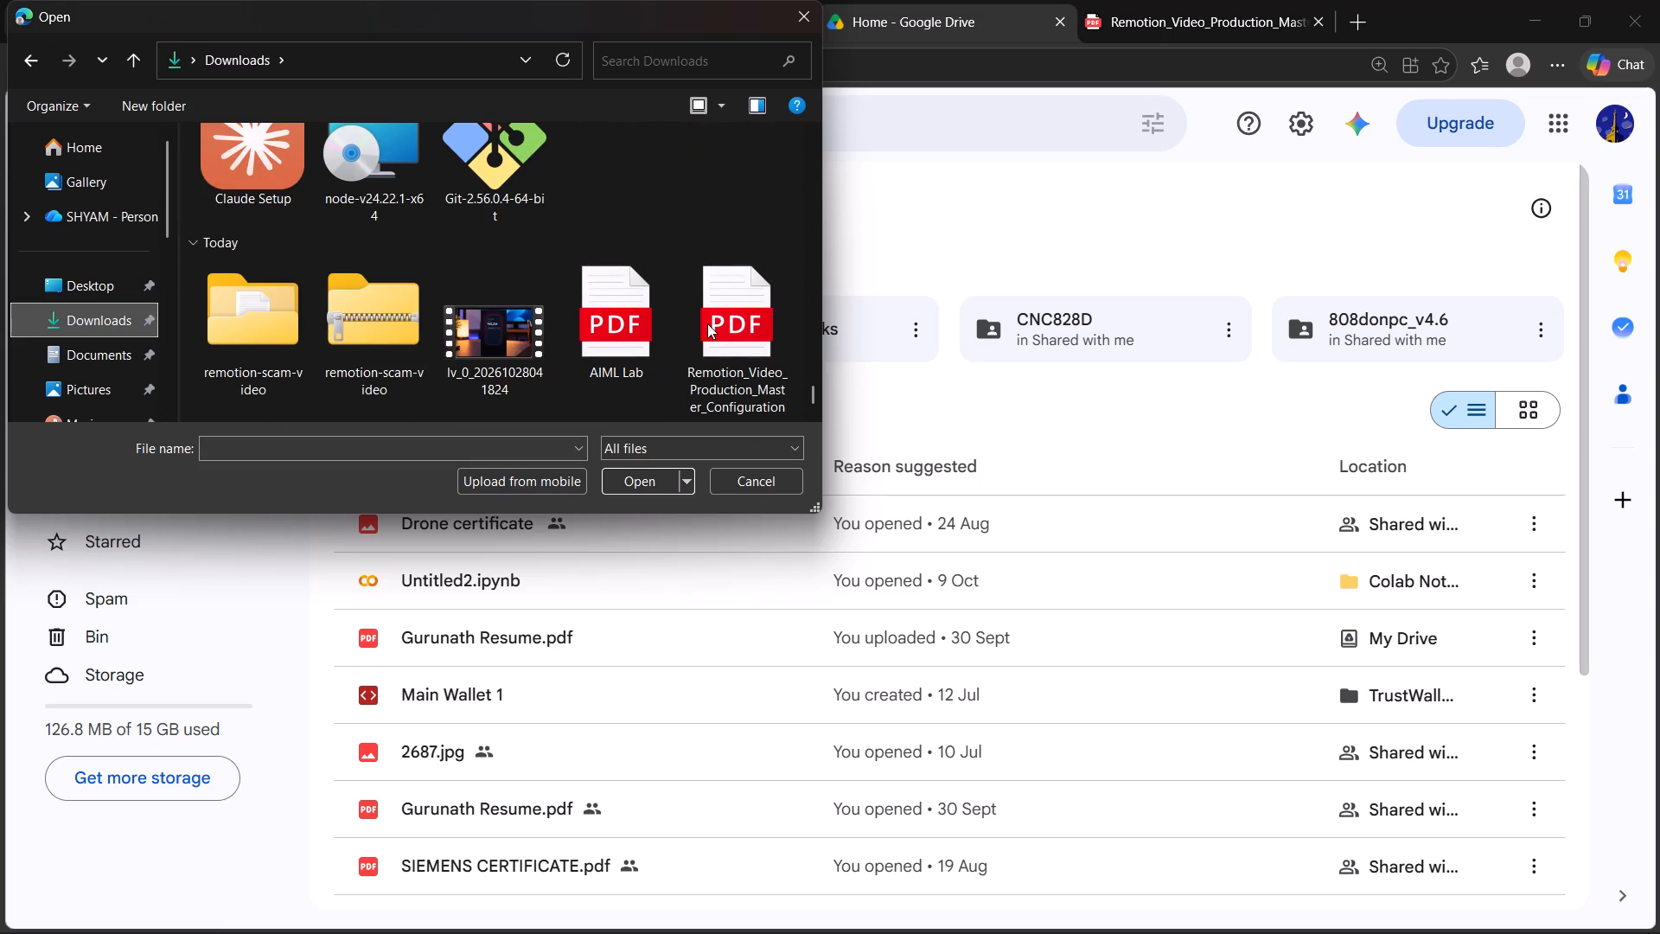
pyautogui.click(707, 323)
pyautogui.click(645, 476)
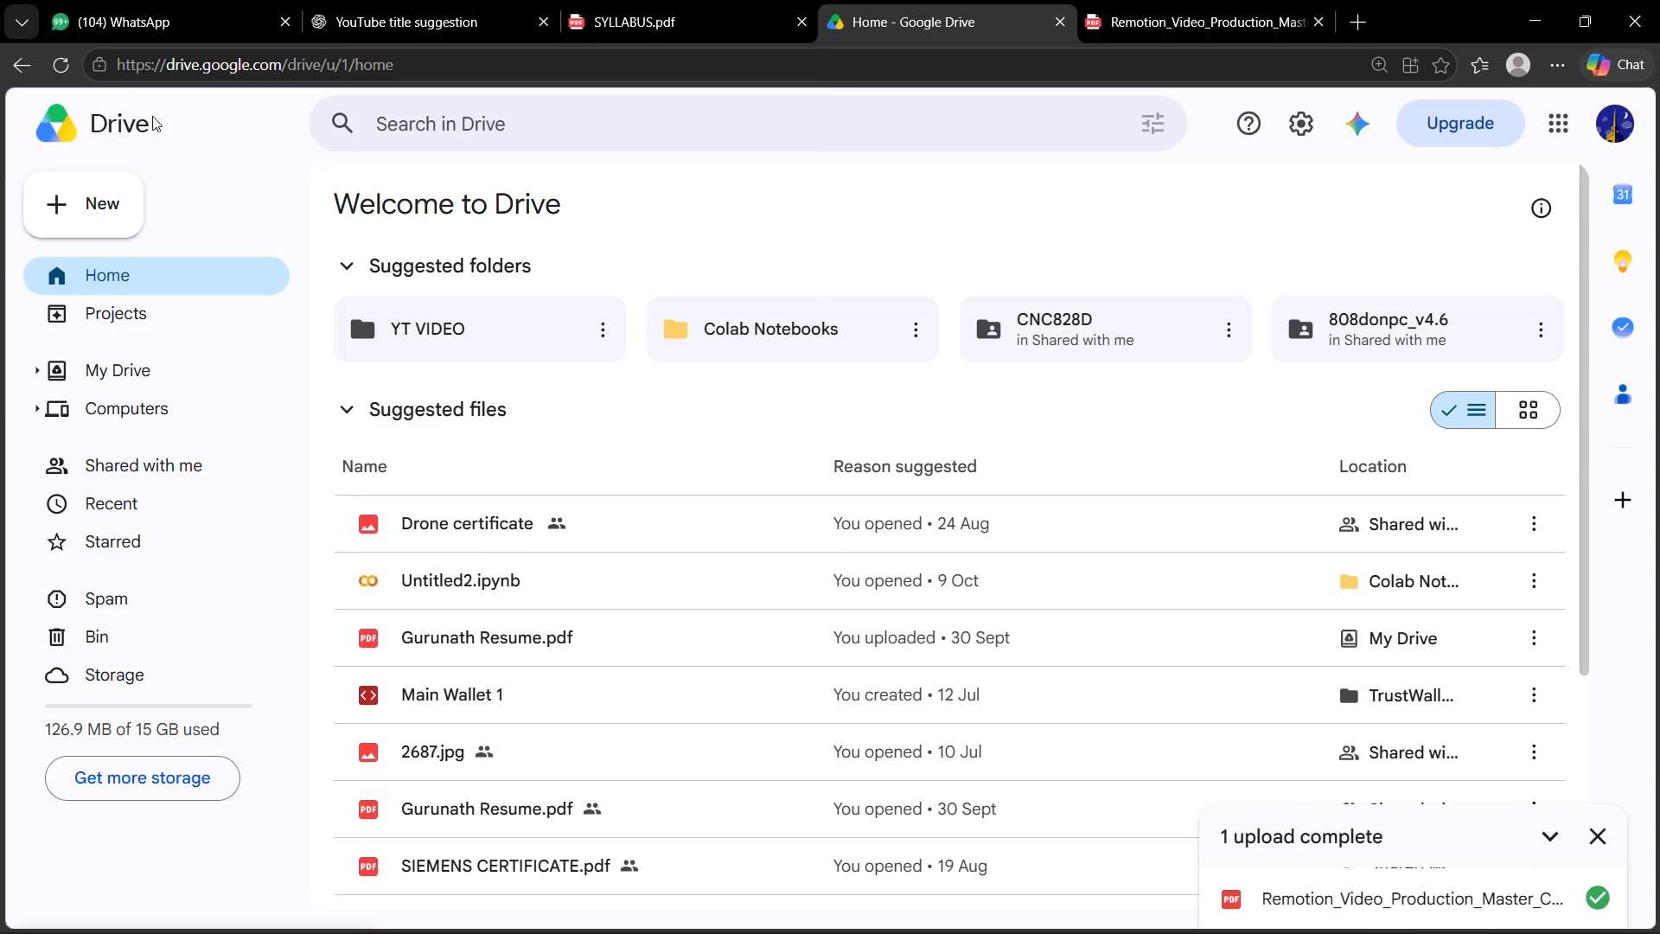
# Refresh Drive and rename the uploaded master configuration file as Remotion_Video_Prompt.pdf.
pyautogui.click(61, 61)
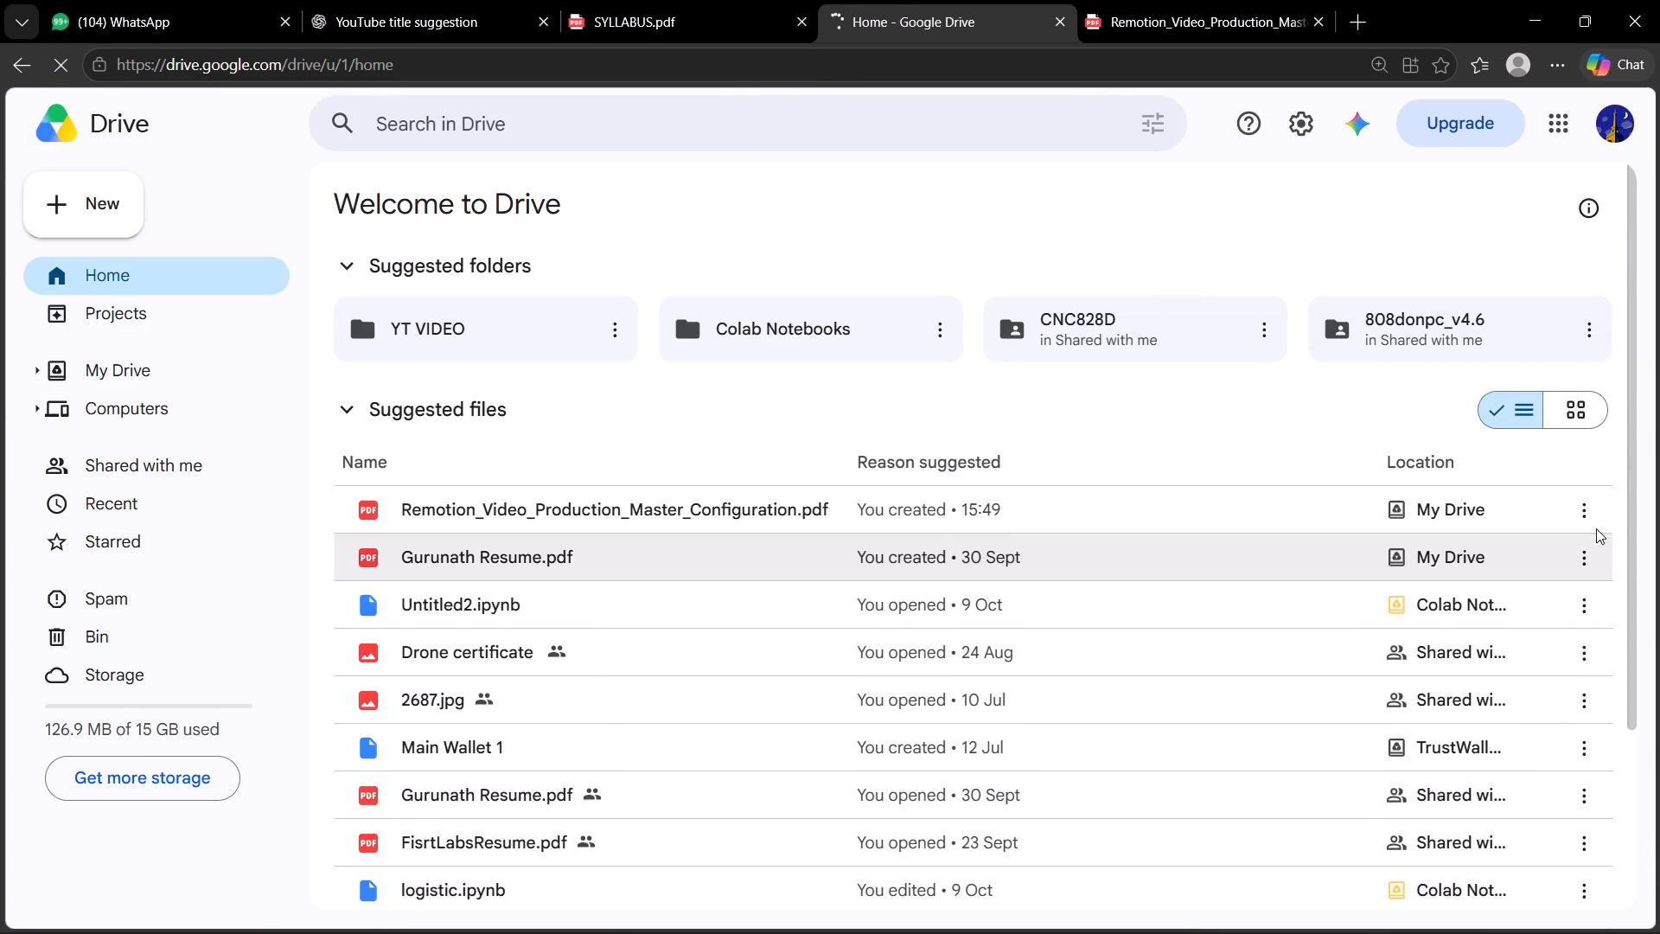
pyautogui.click(1584, 517)
pyautogui.click(1534, 526)
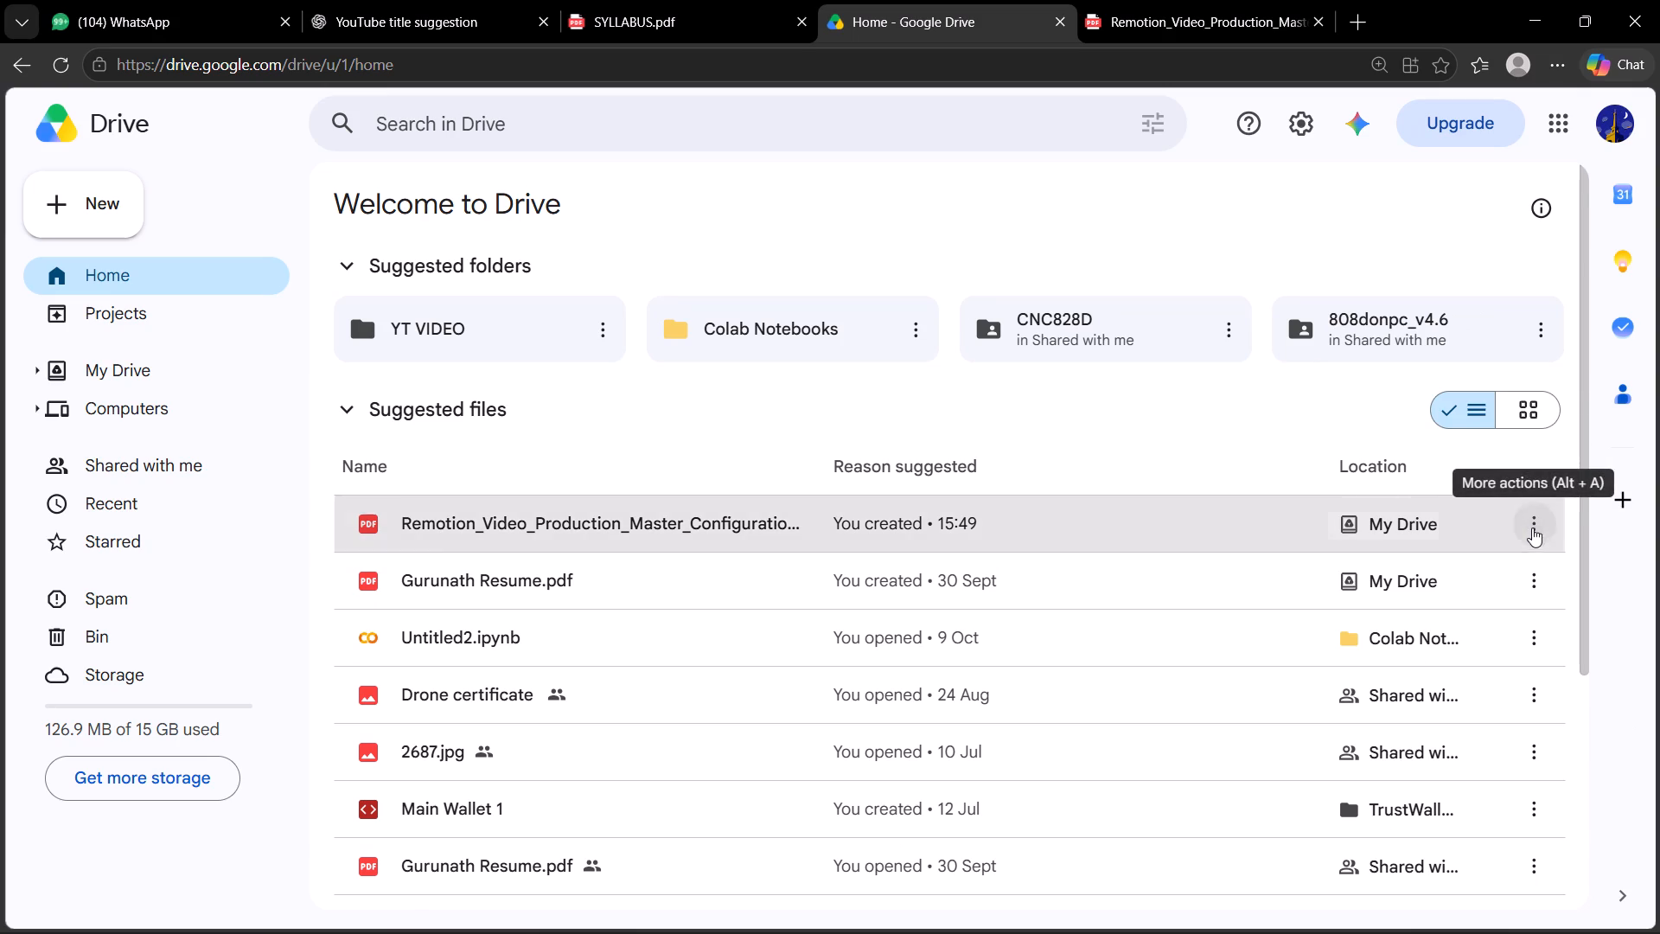
pyautogui.click(1289, 208)
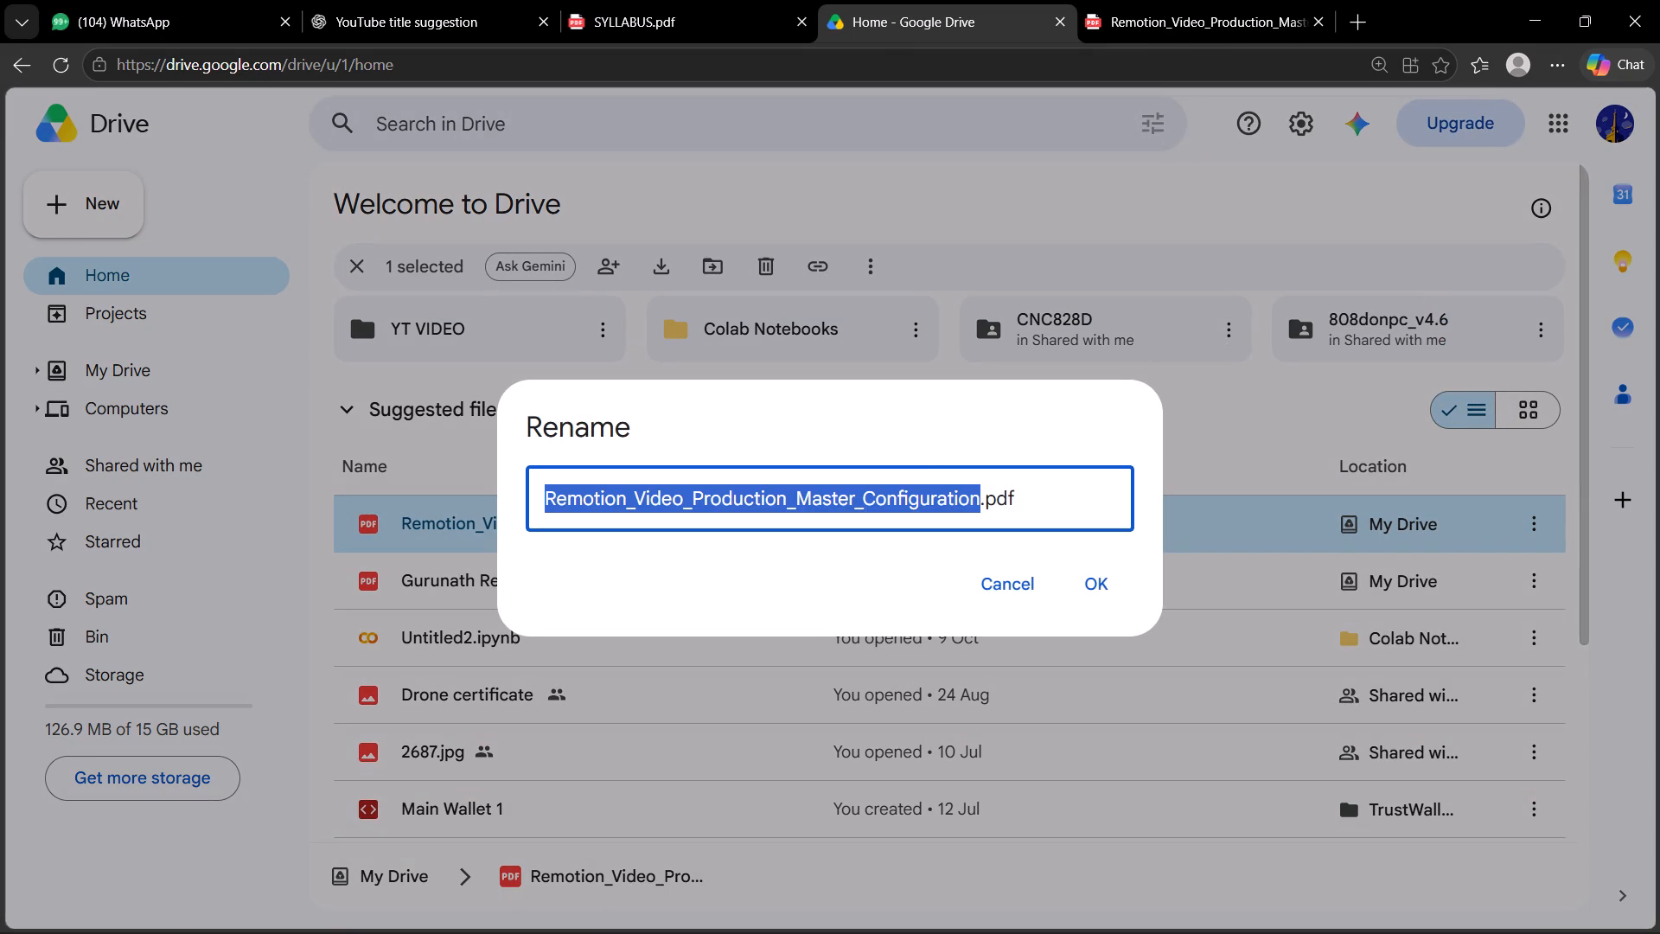
pyautogui.click(952, 505)
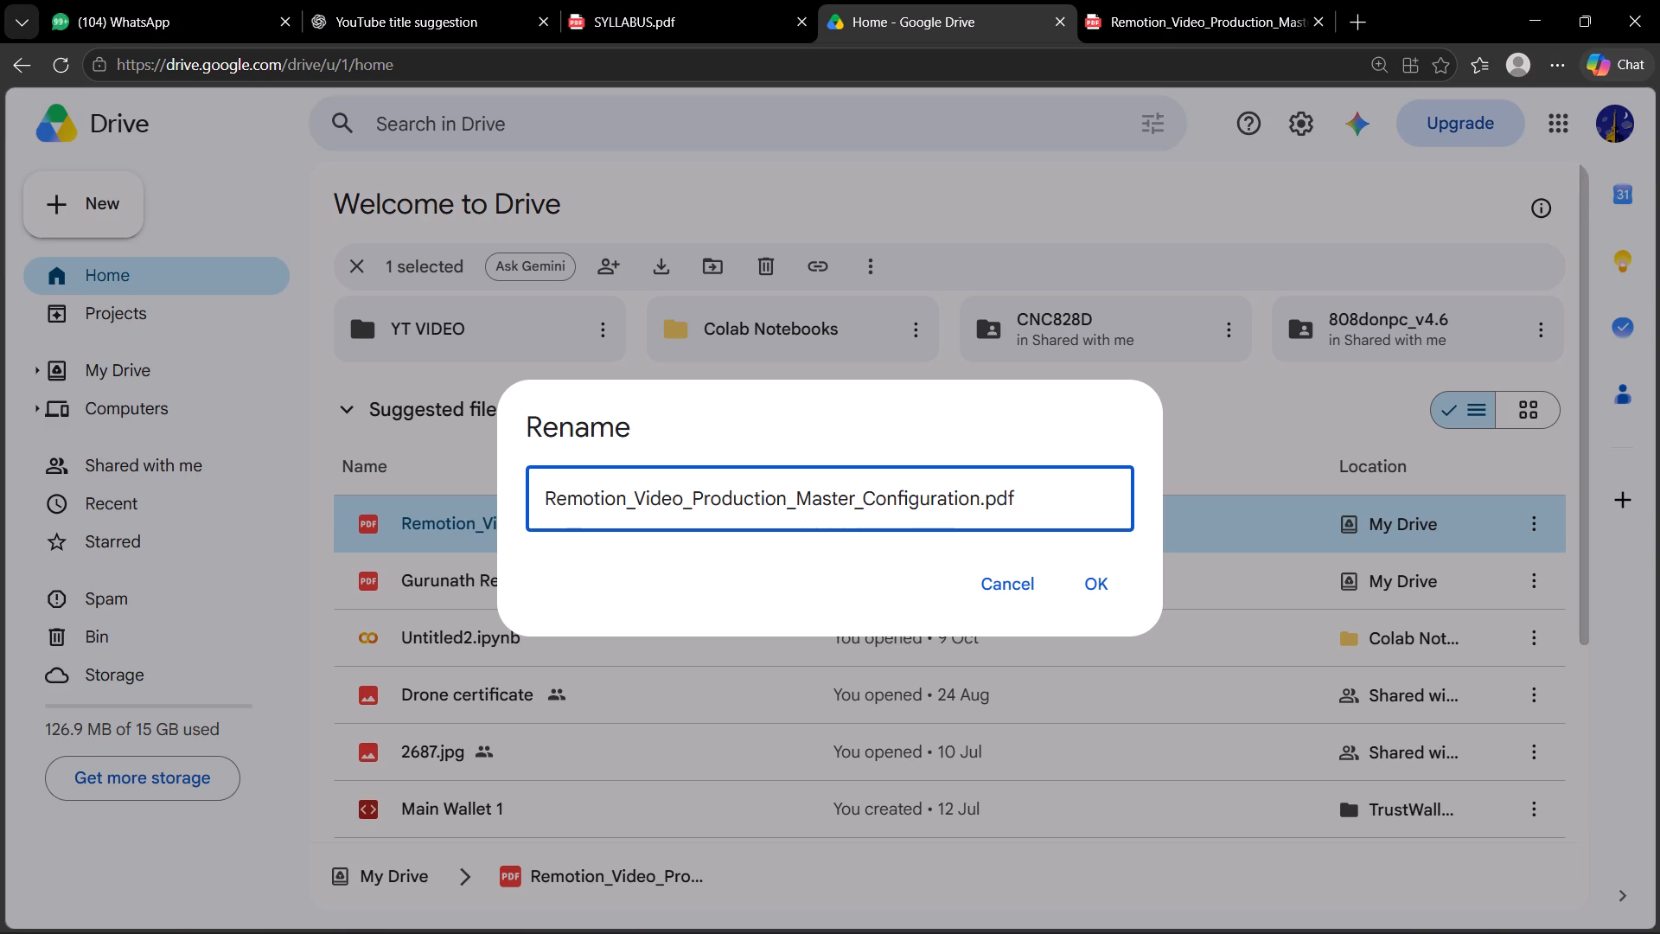
pyautogui.moveTo(980, 496); pyautogui.dragTo(691, 518)
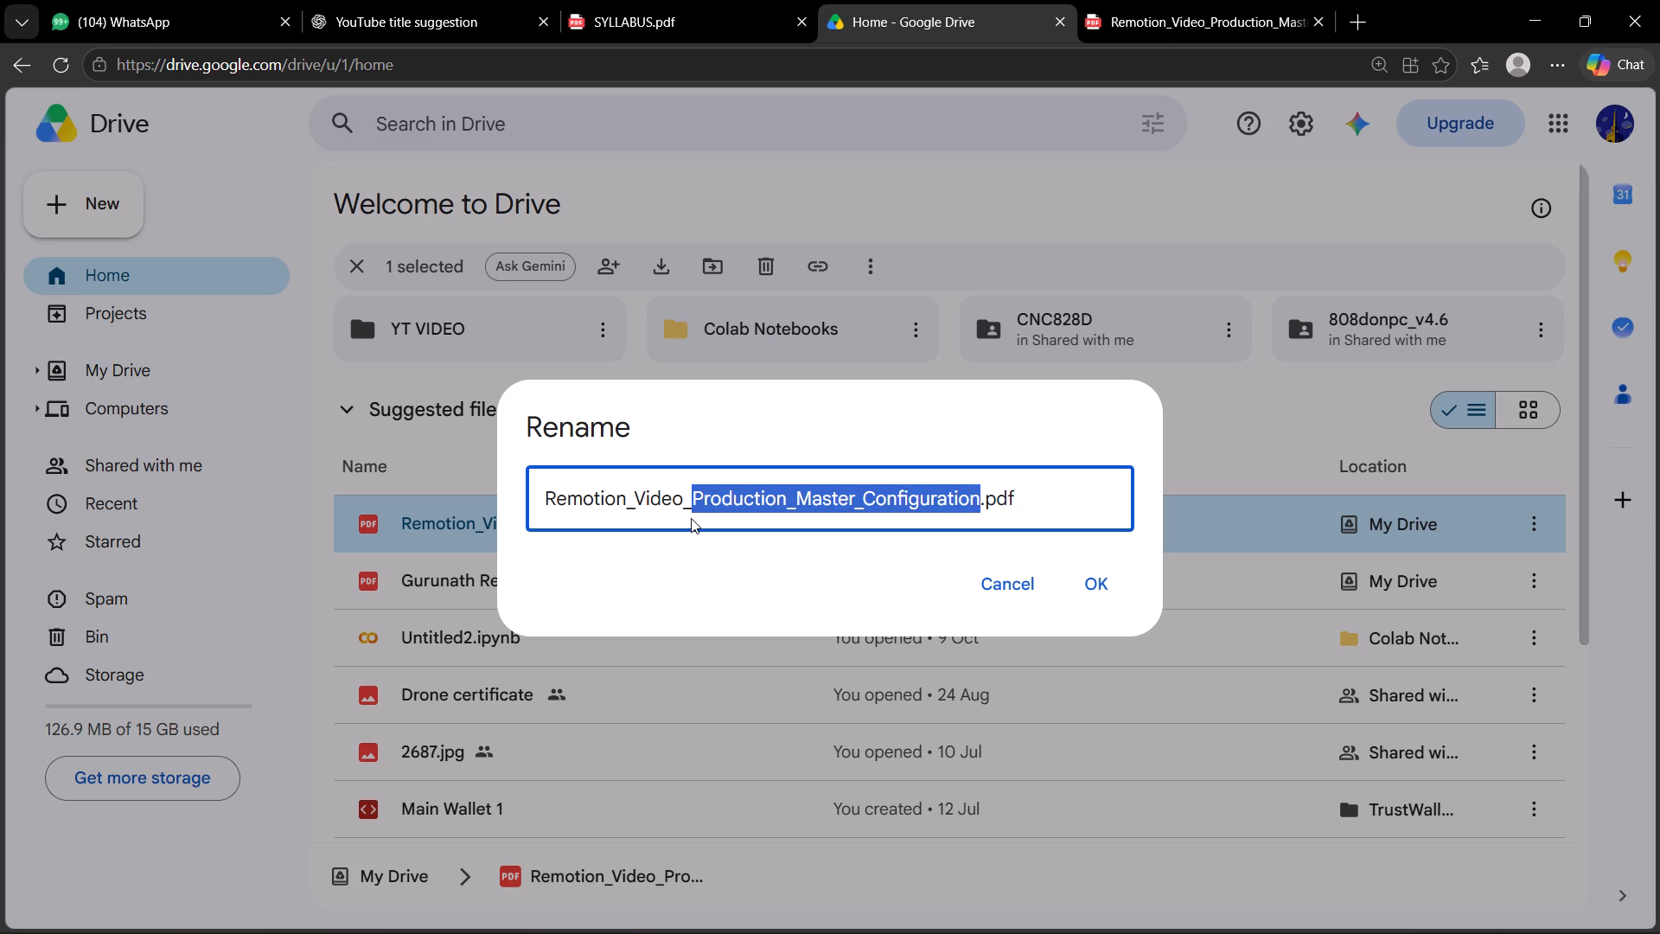
pyautogui.press('p')
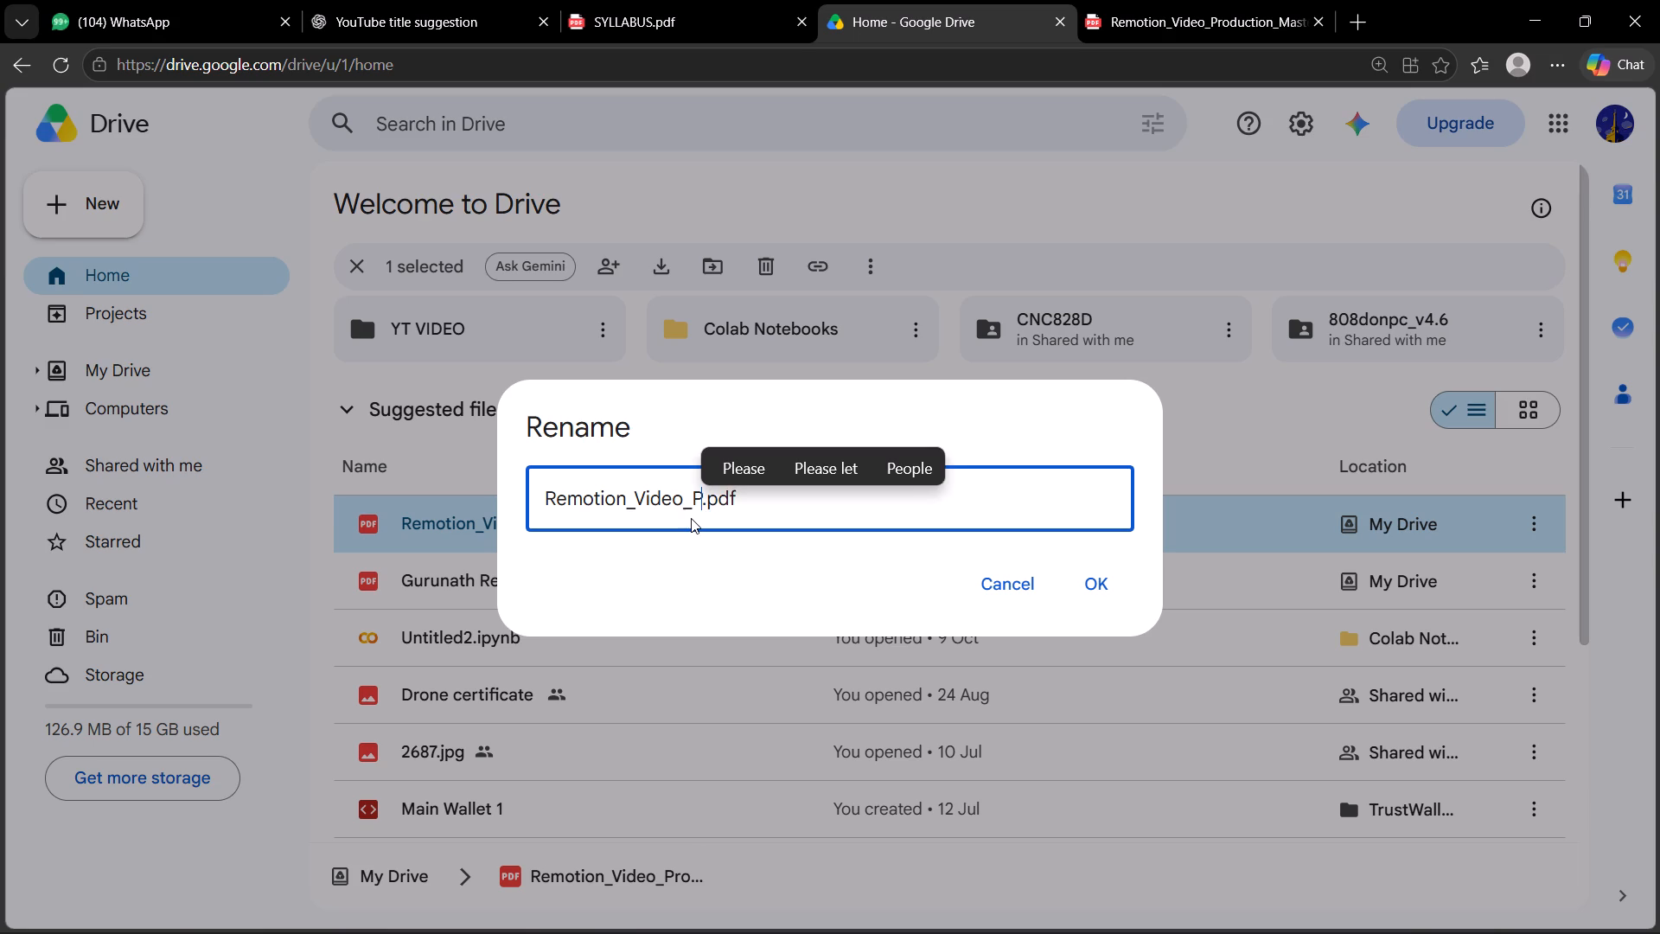
pyautogui.write('romp')
pyautogui.press('t')
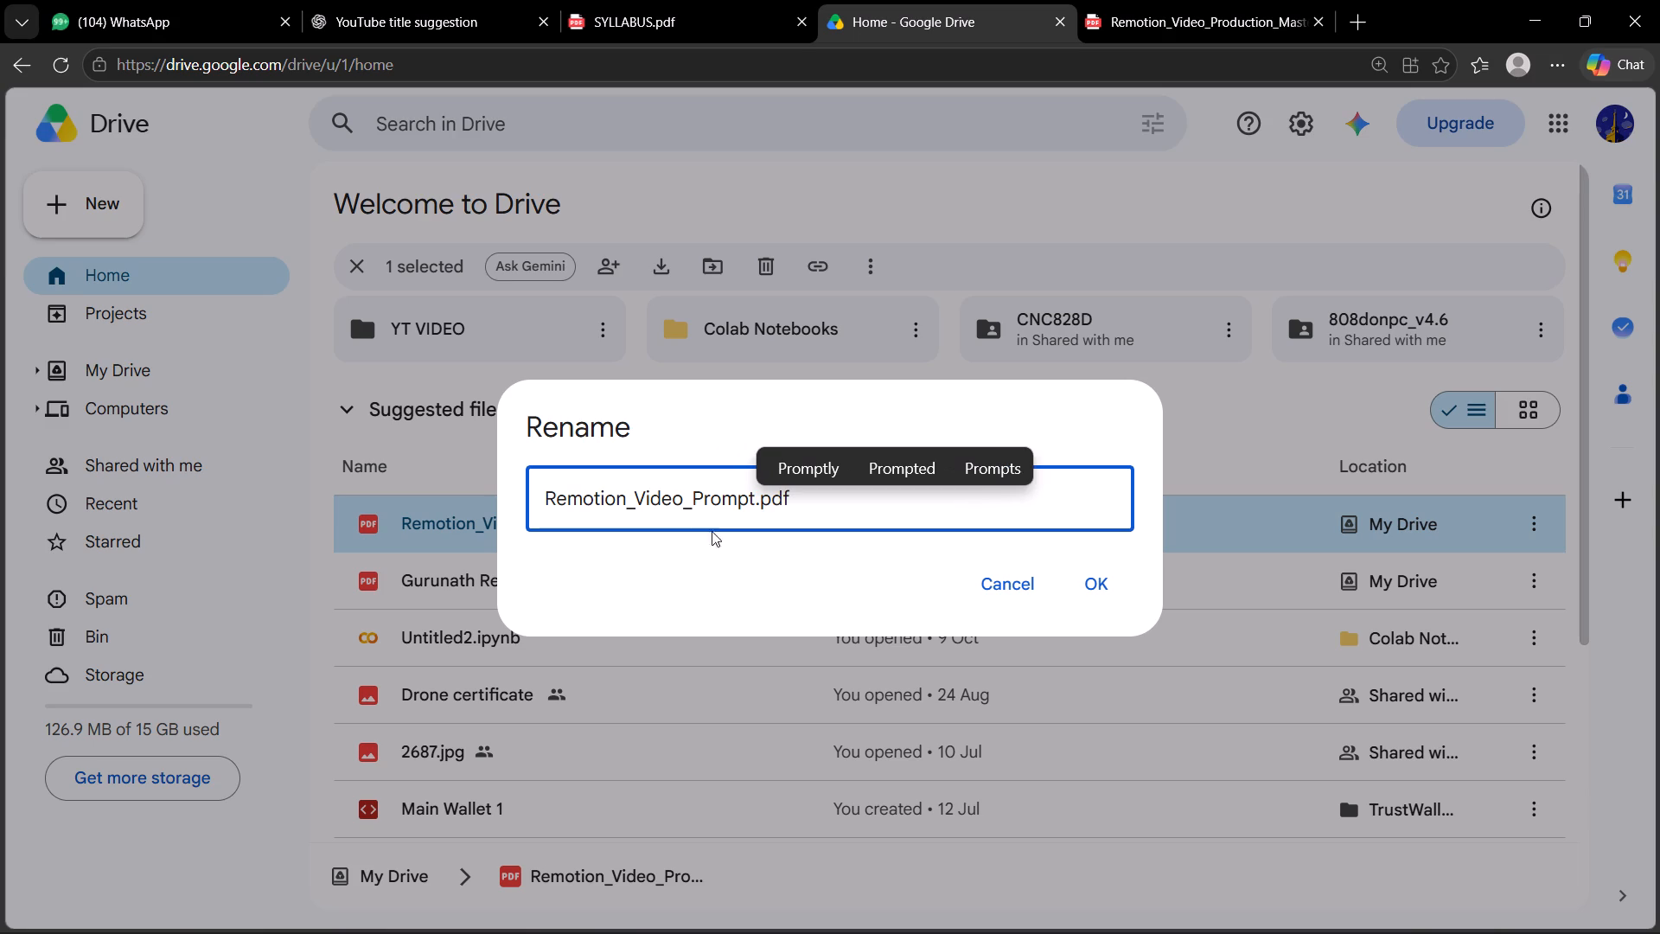
pyautogui.click(1099, 580)
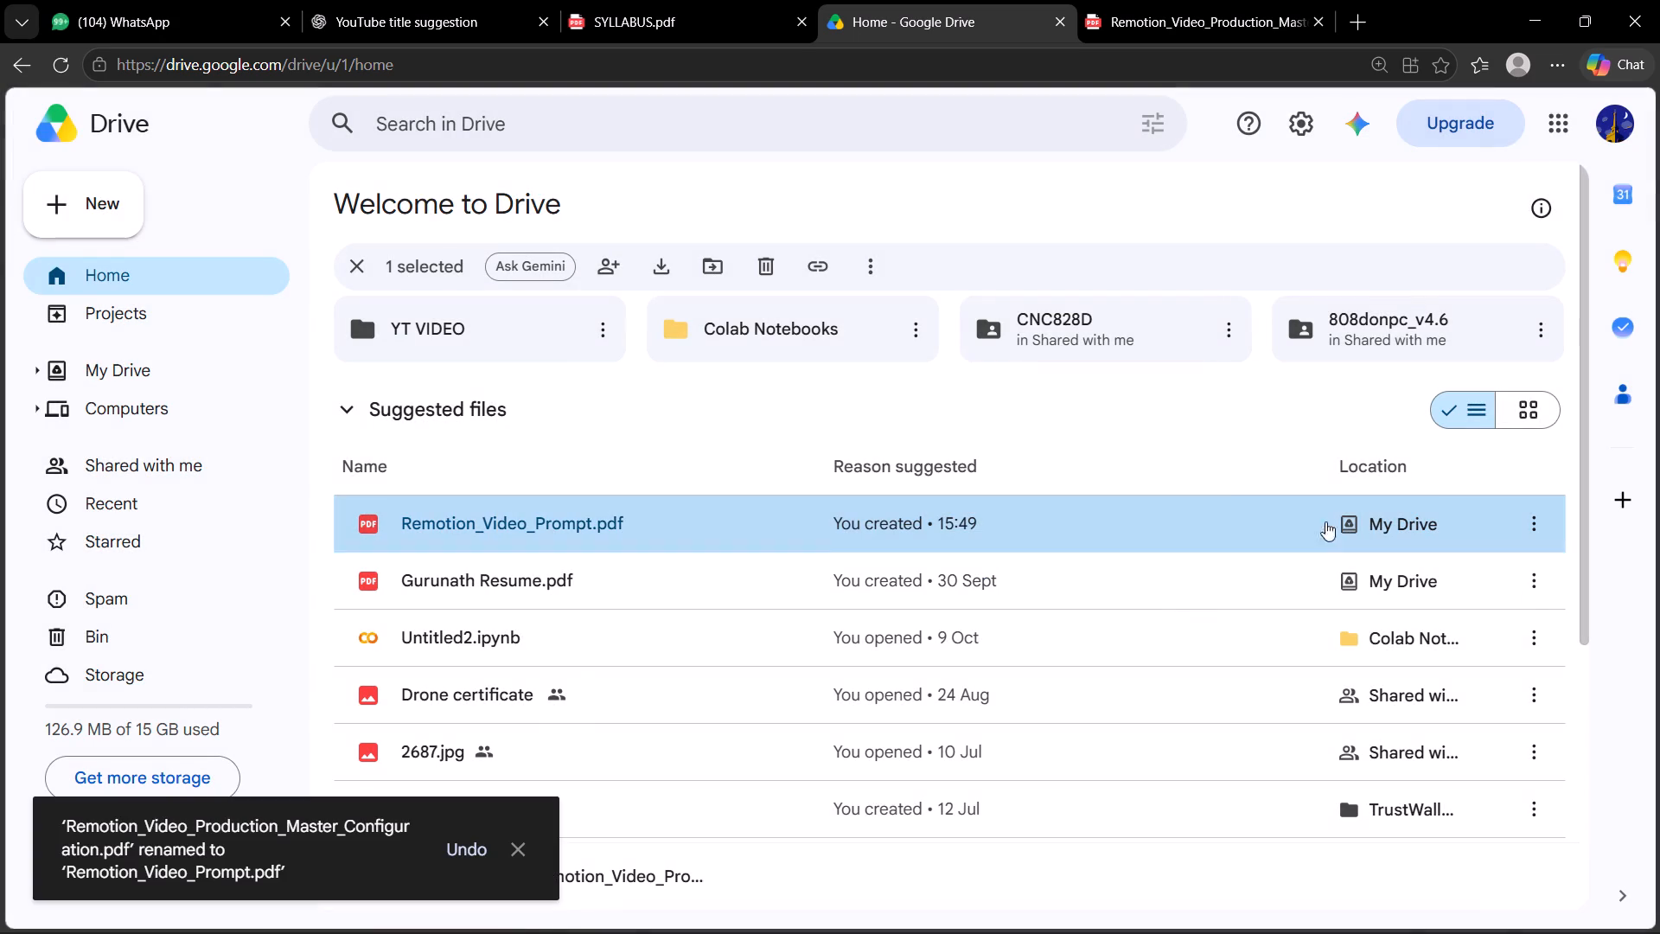
# Share Remotion_Video_Prompt.pdf with general access set to Anyone with the link as Viewer.
pyautogui.click(1530, 534)
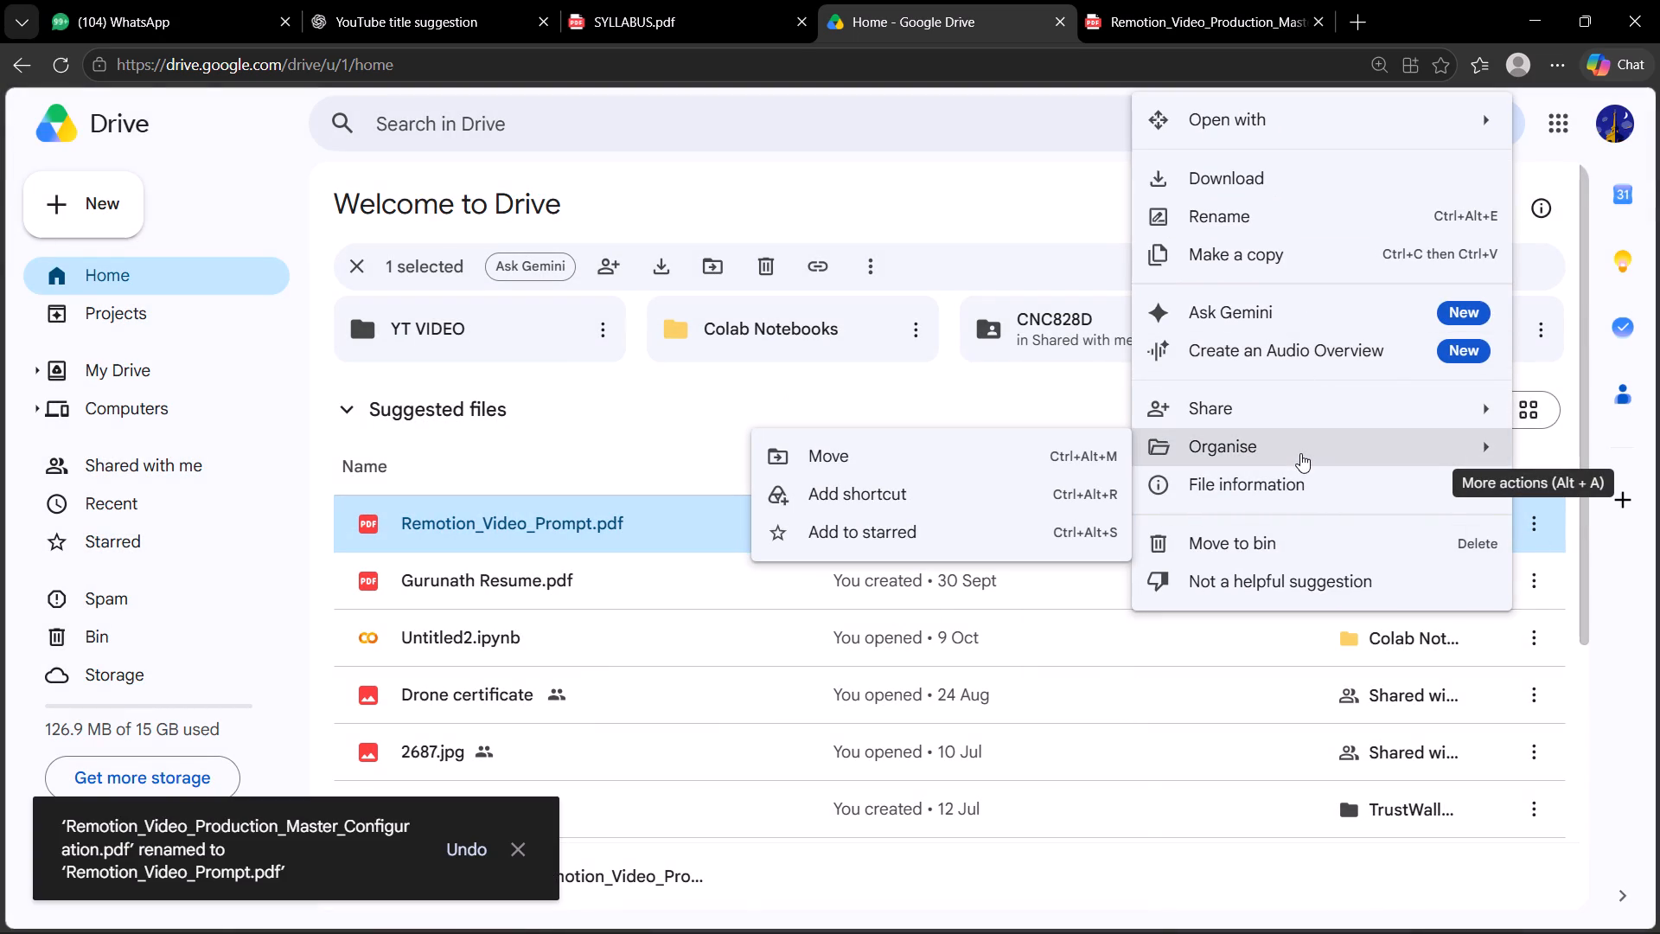
pyautogui.click(1282, 410)
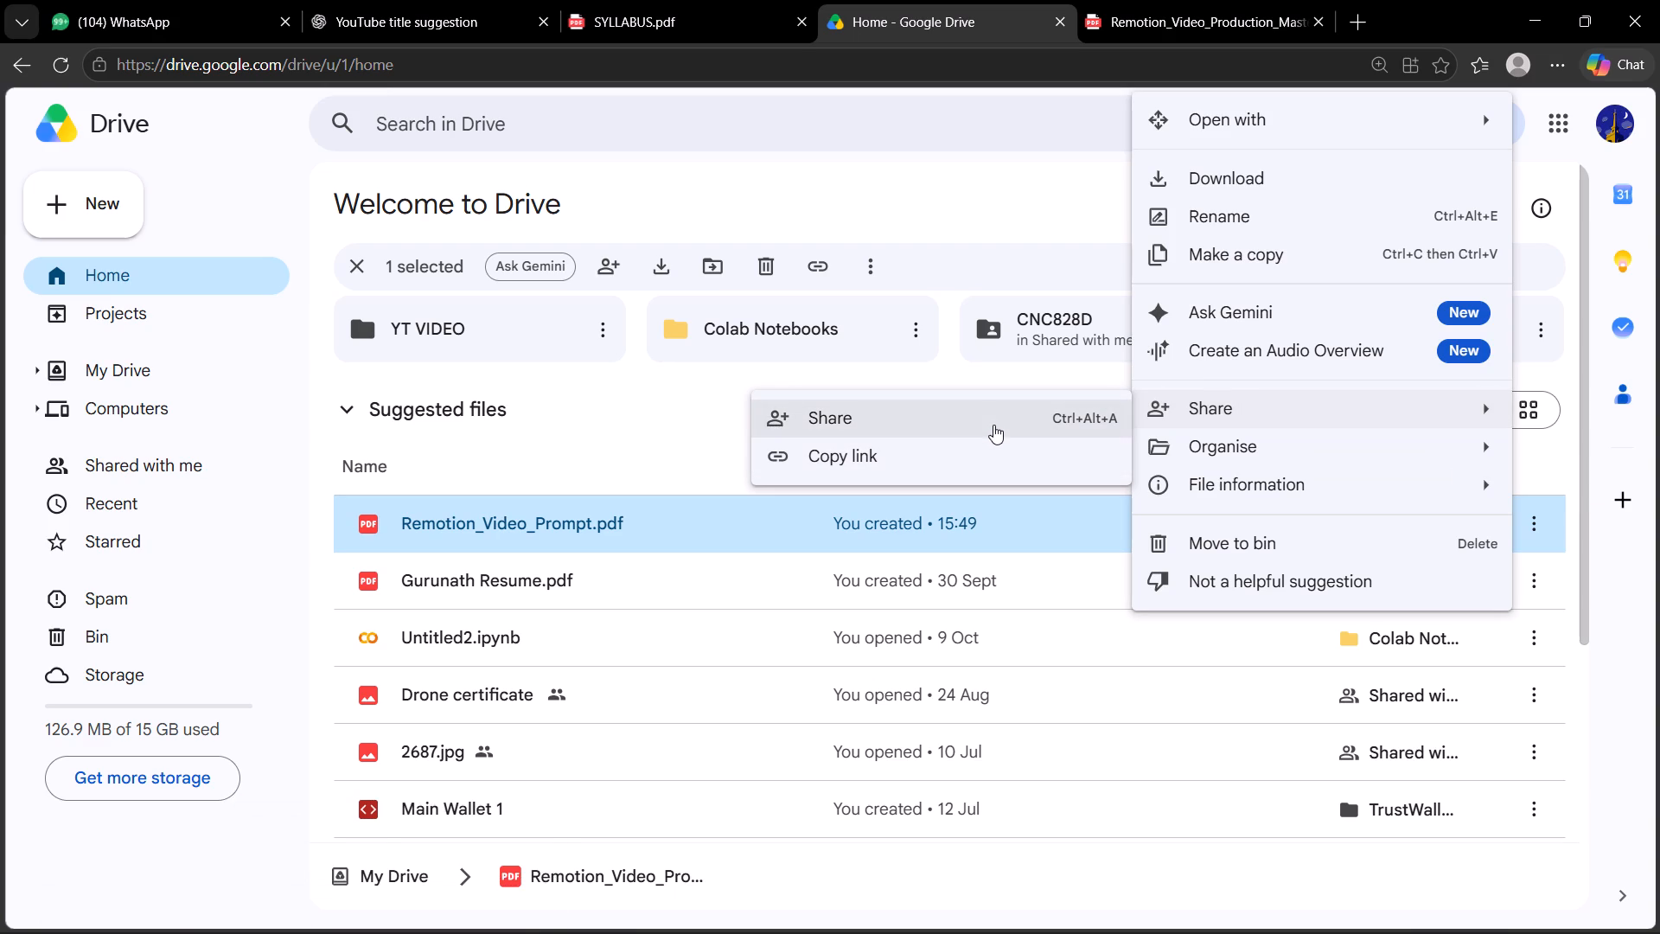
pyautogui.click(1350, 493)
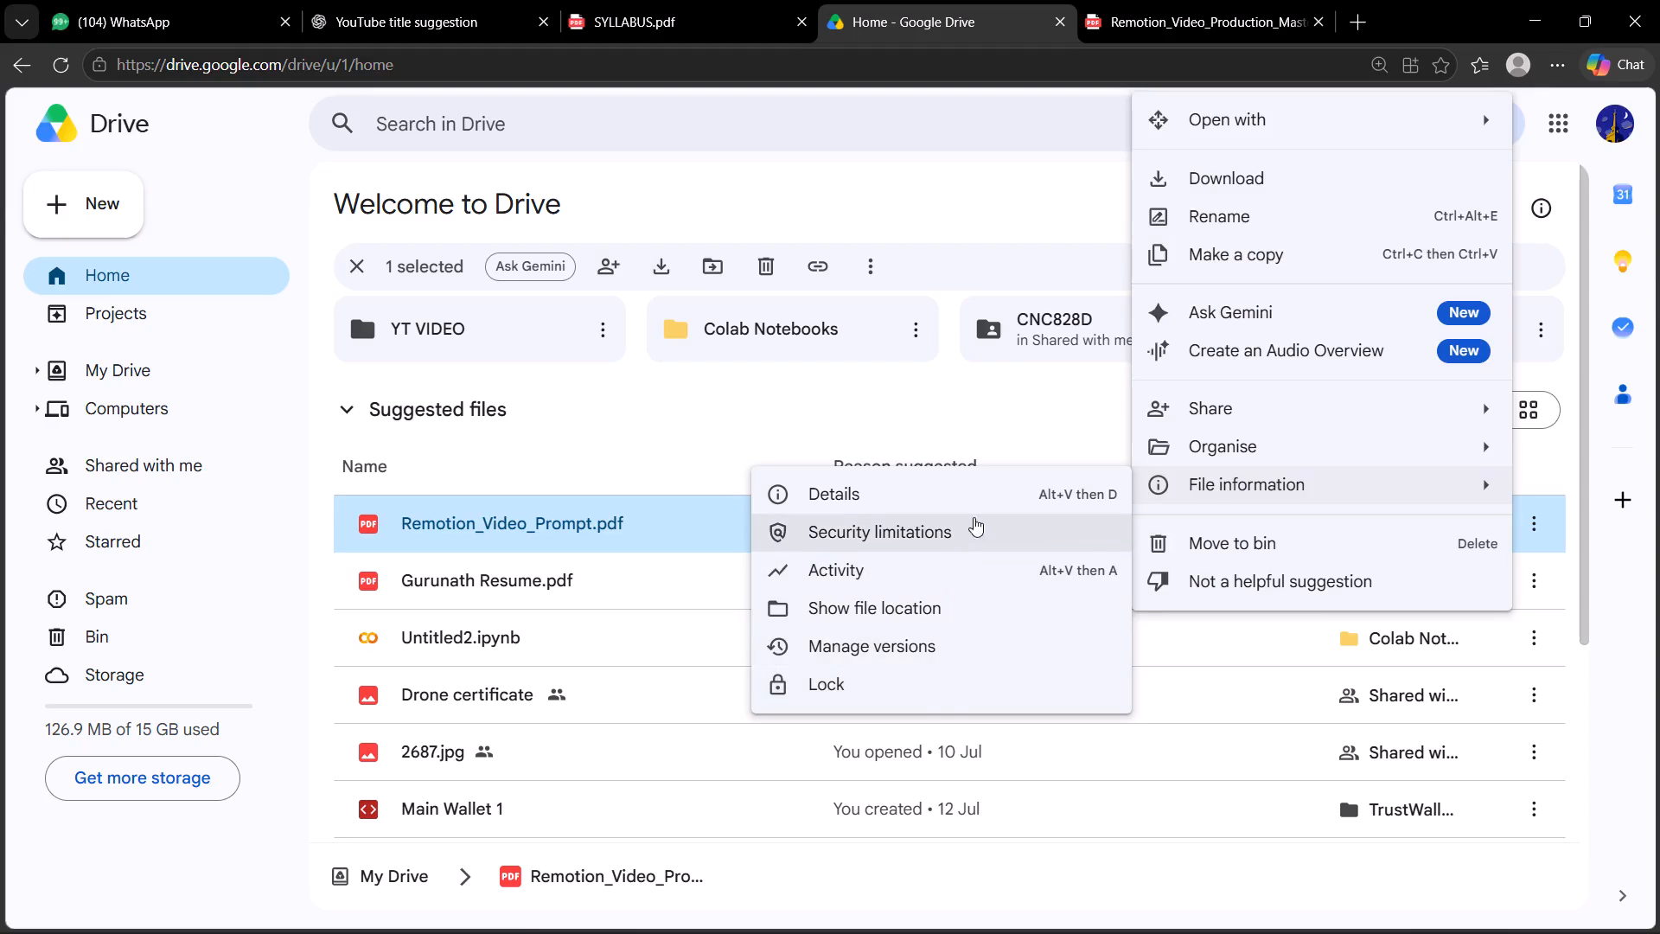
pyautogui.click(1312, 396)
pyautogui.click(959, 422)
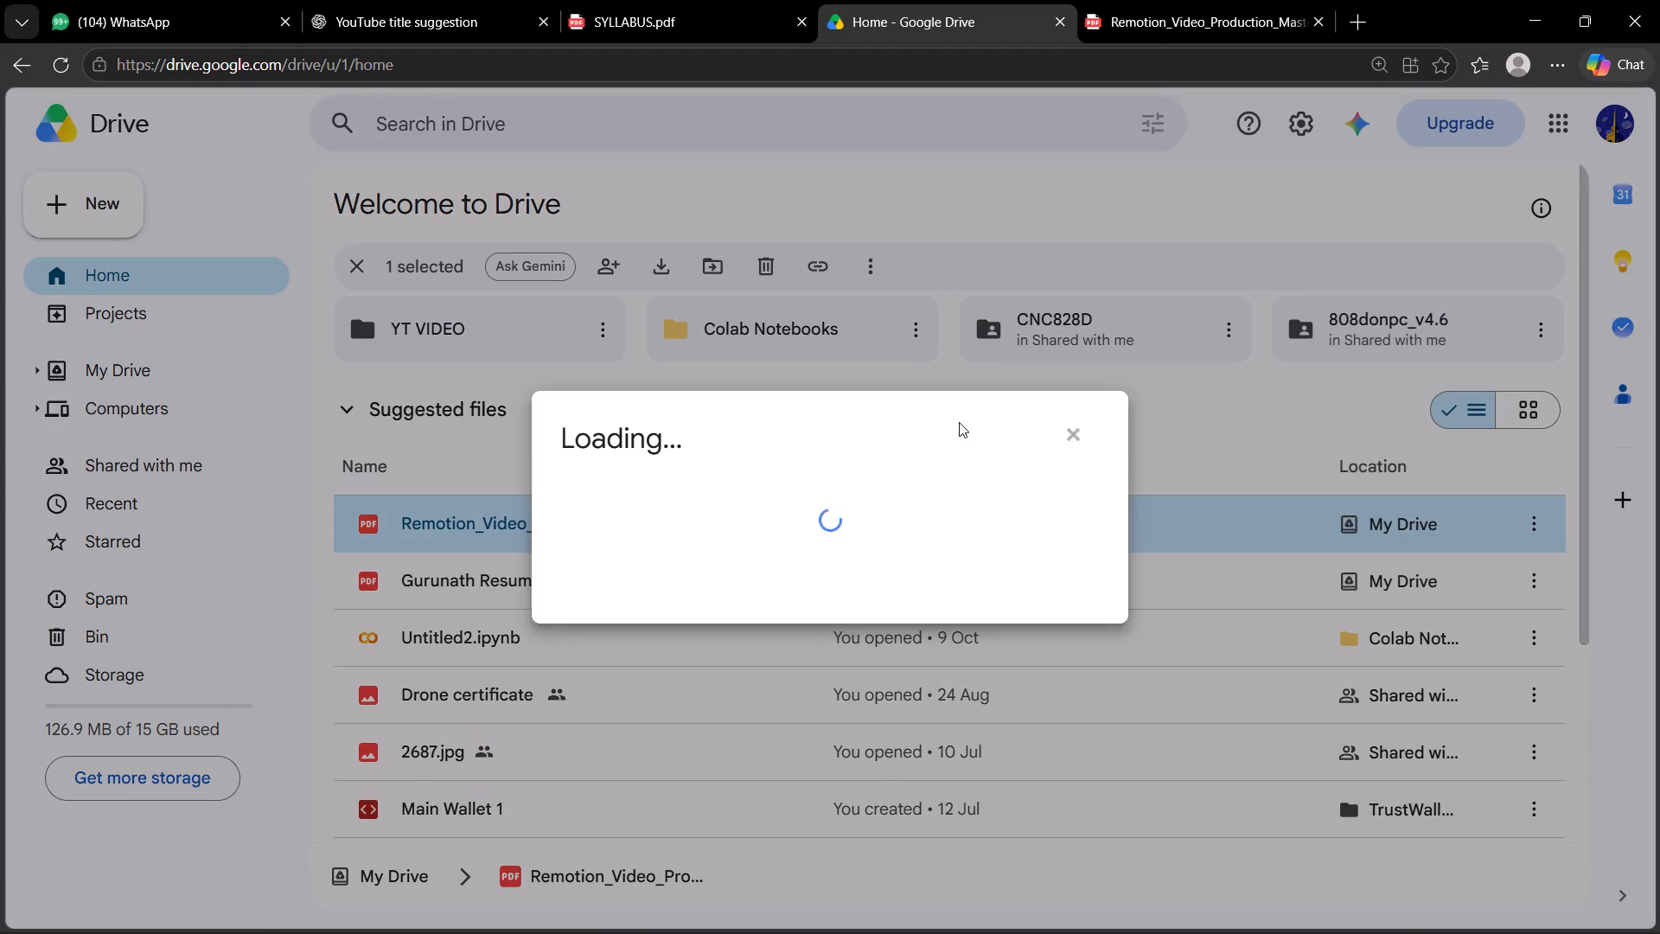
pyautogui.click(778, 627)
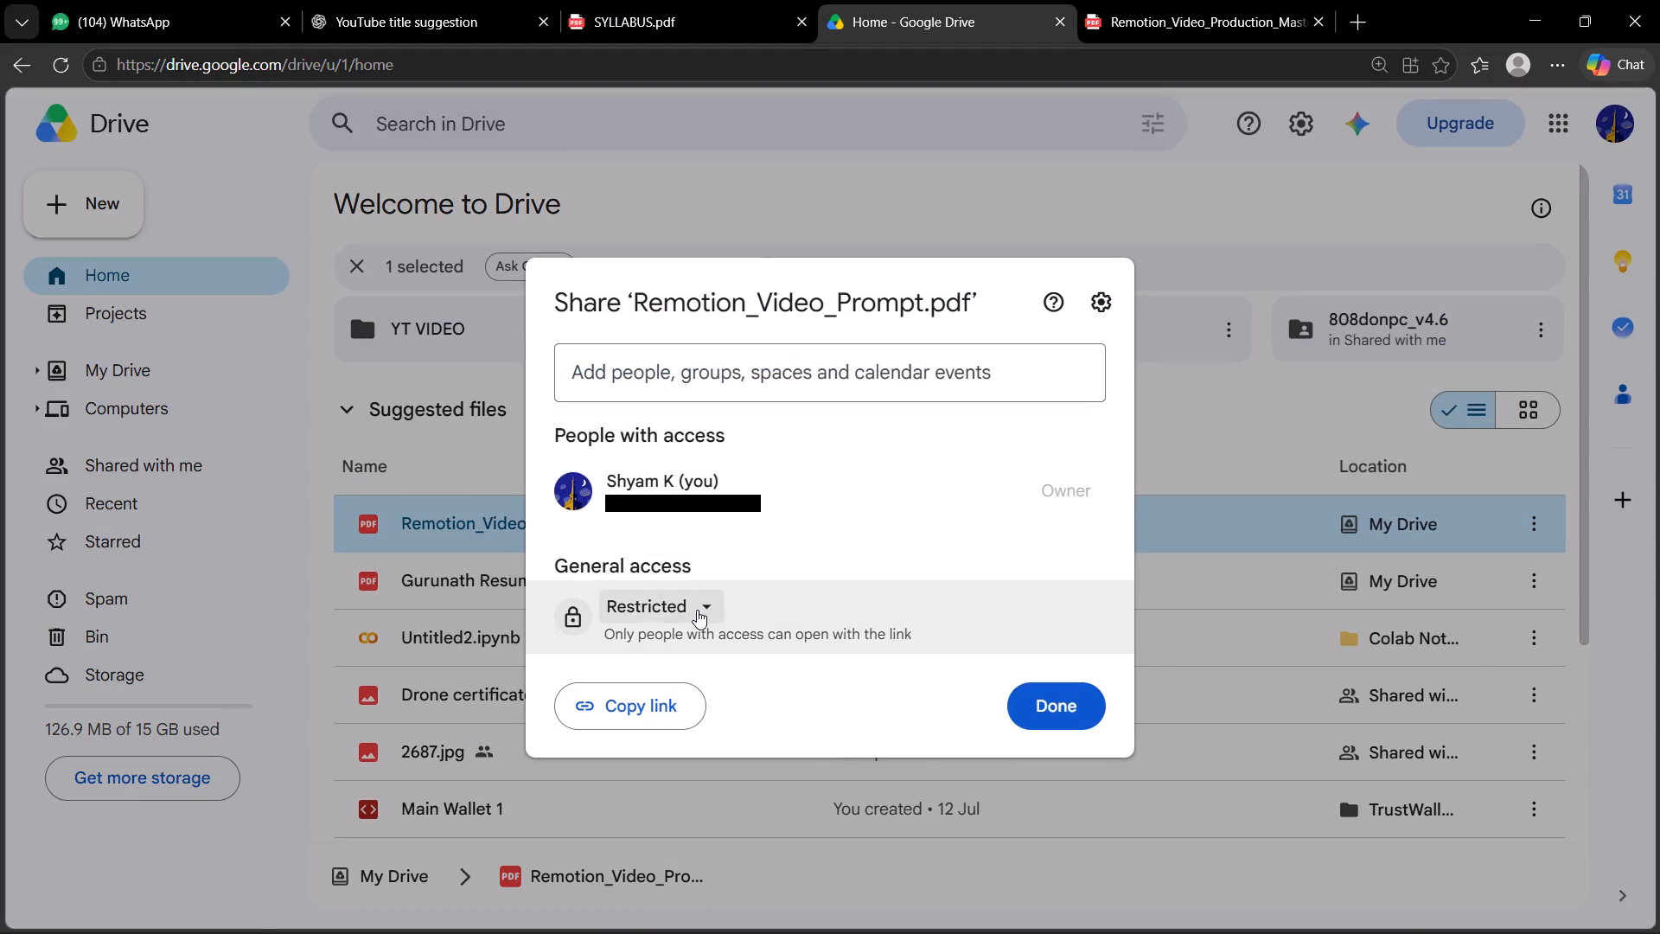
pyautogui.click(697, 610)
pyautogui.click(745, 715)
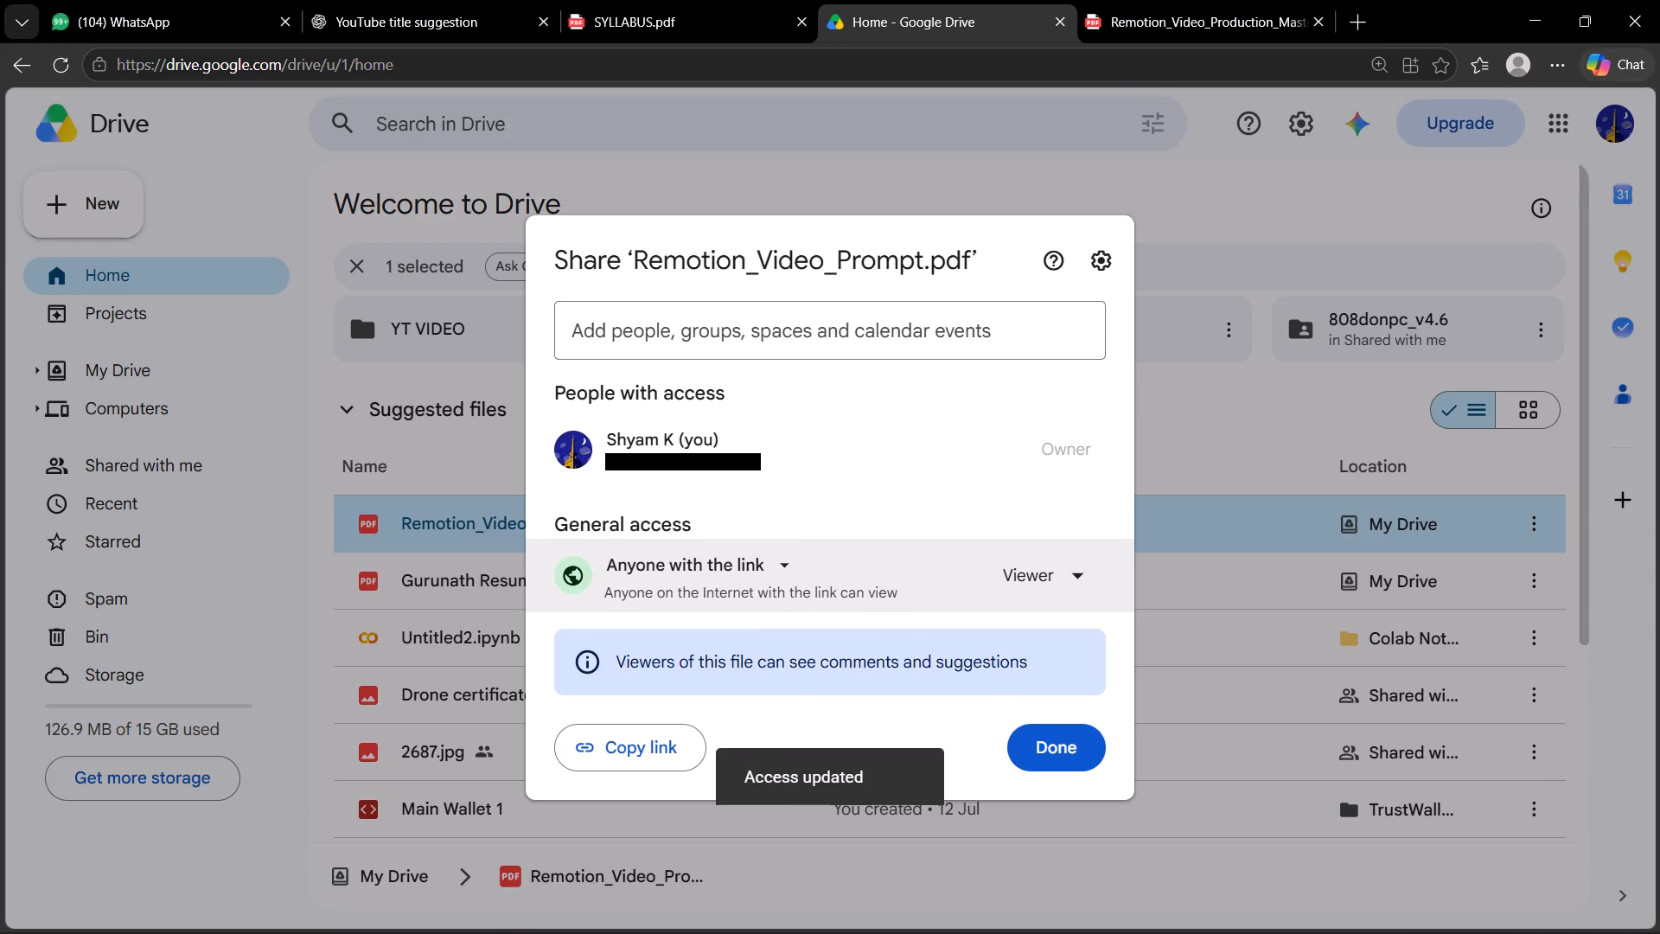
pyautogui.click(1070, 742)
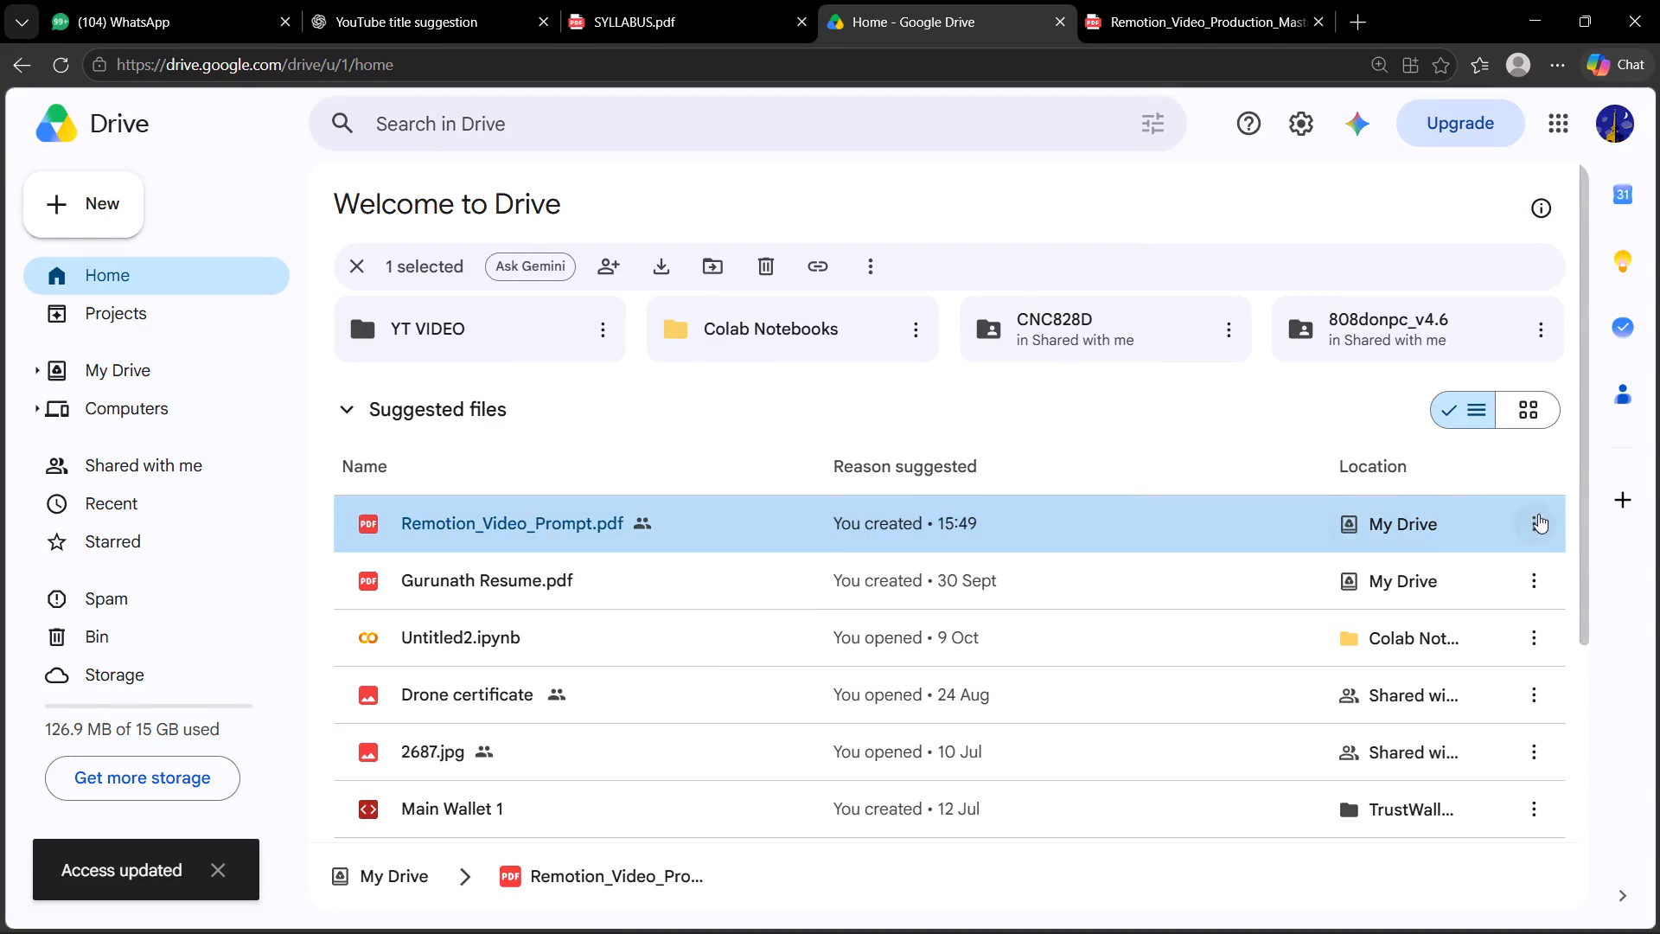
# Copy the sharing link of Remotion_Video_Prompt.pdf and insert it after "Prompt :" in the video description in YouTube Studio in Chrome.
pyautogui.click(1528, 525)
pyautogui.click(1327, 419)
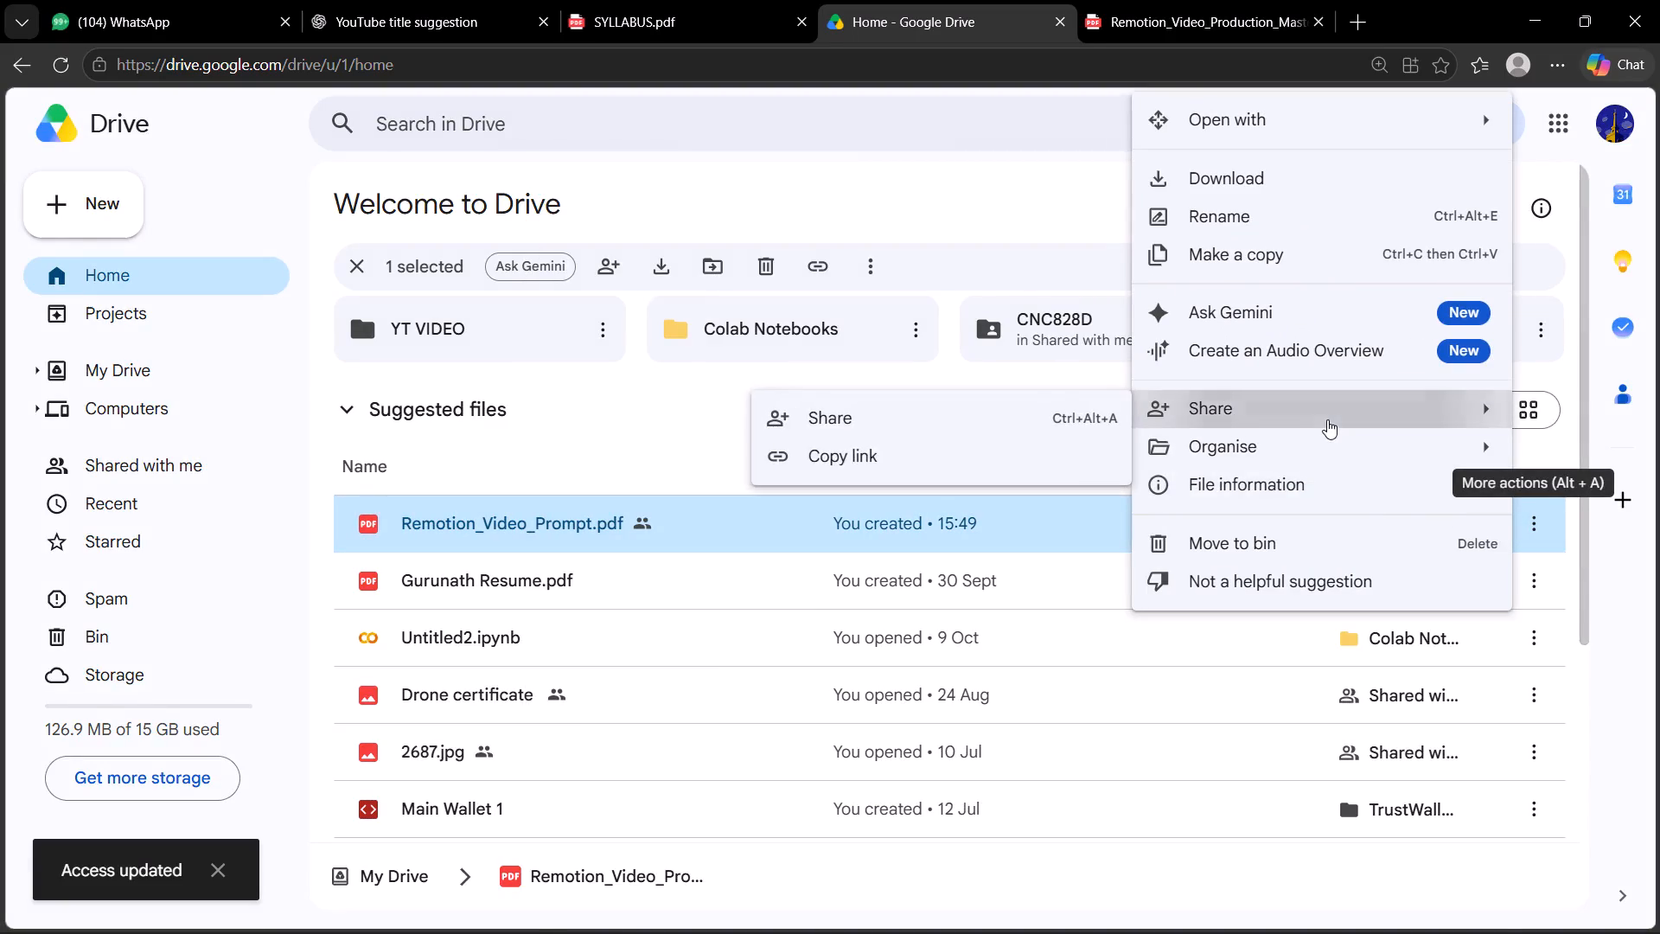
pyautogui.click(1238, 405)
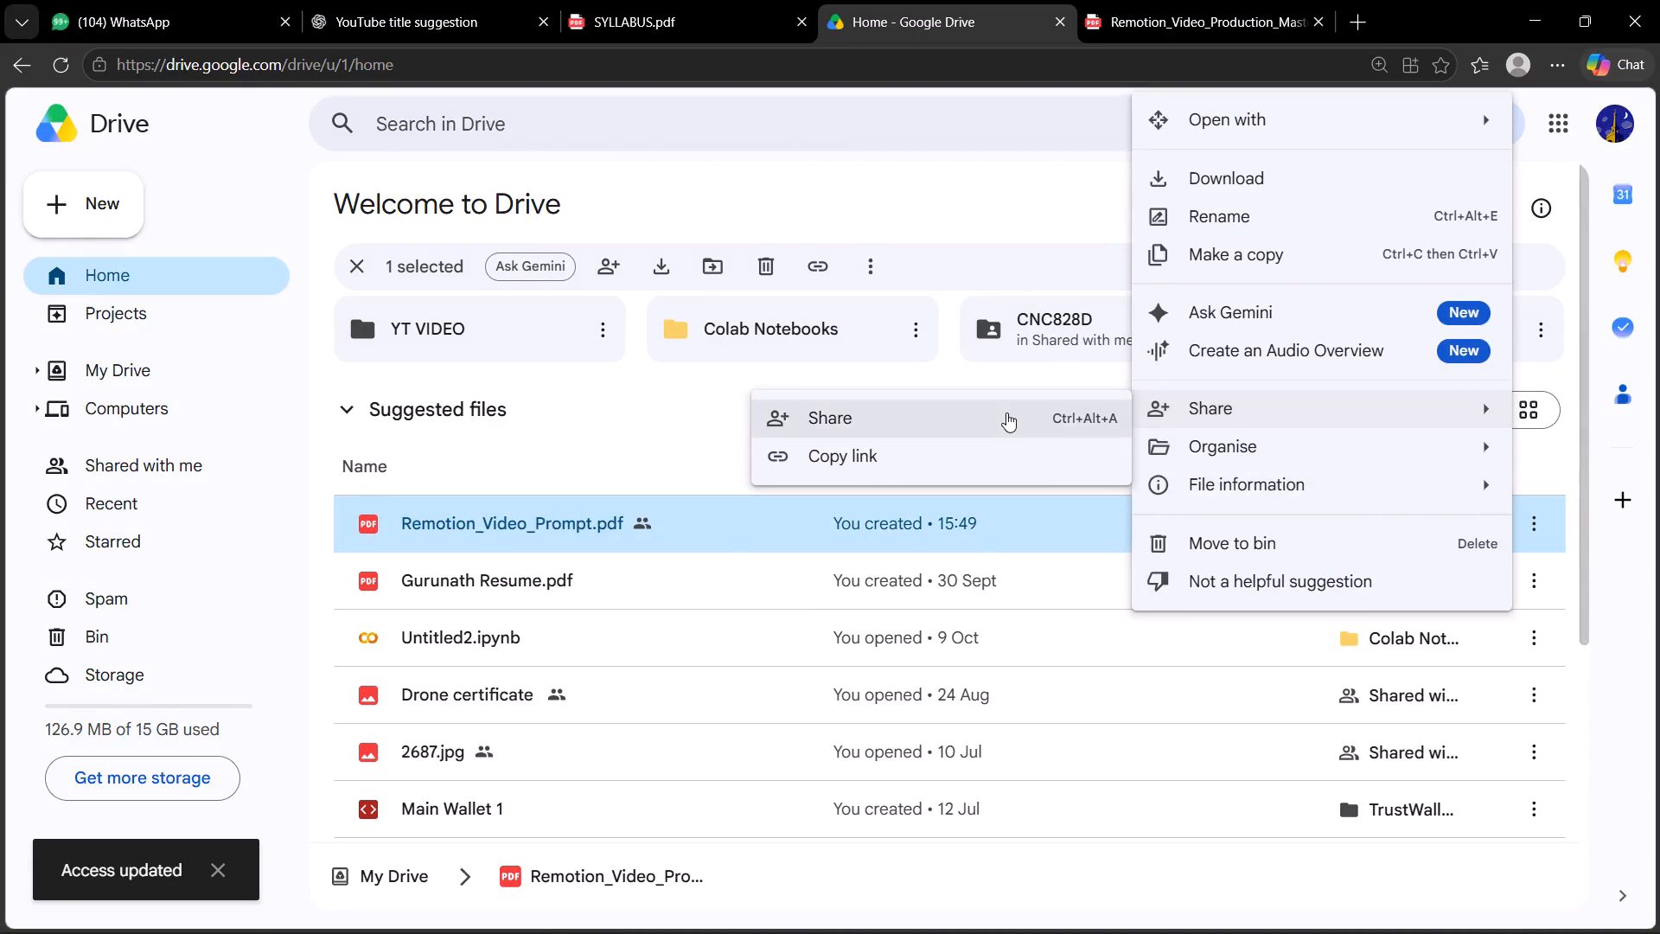
pyautogui.click(1006, 413)
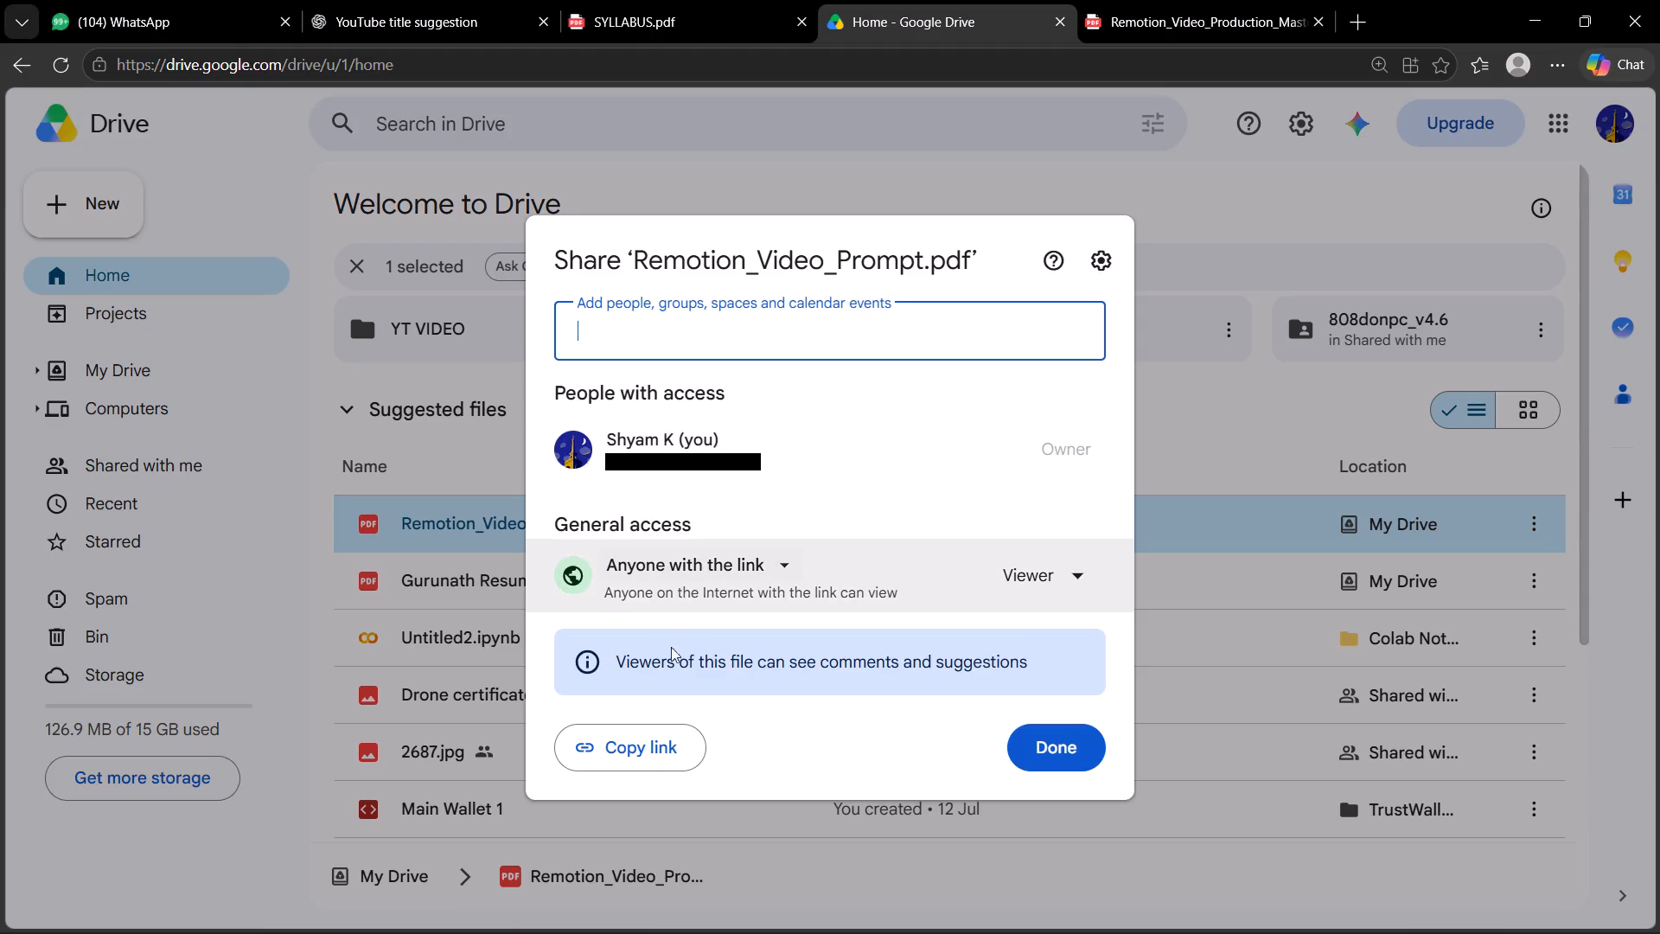
pyautogui.click(659, 753)
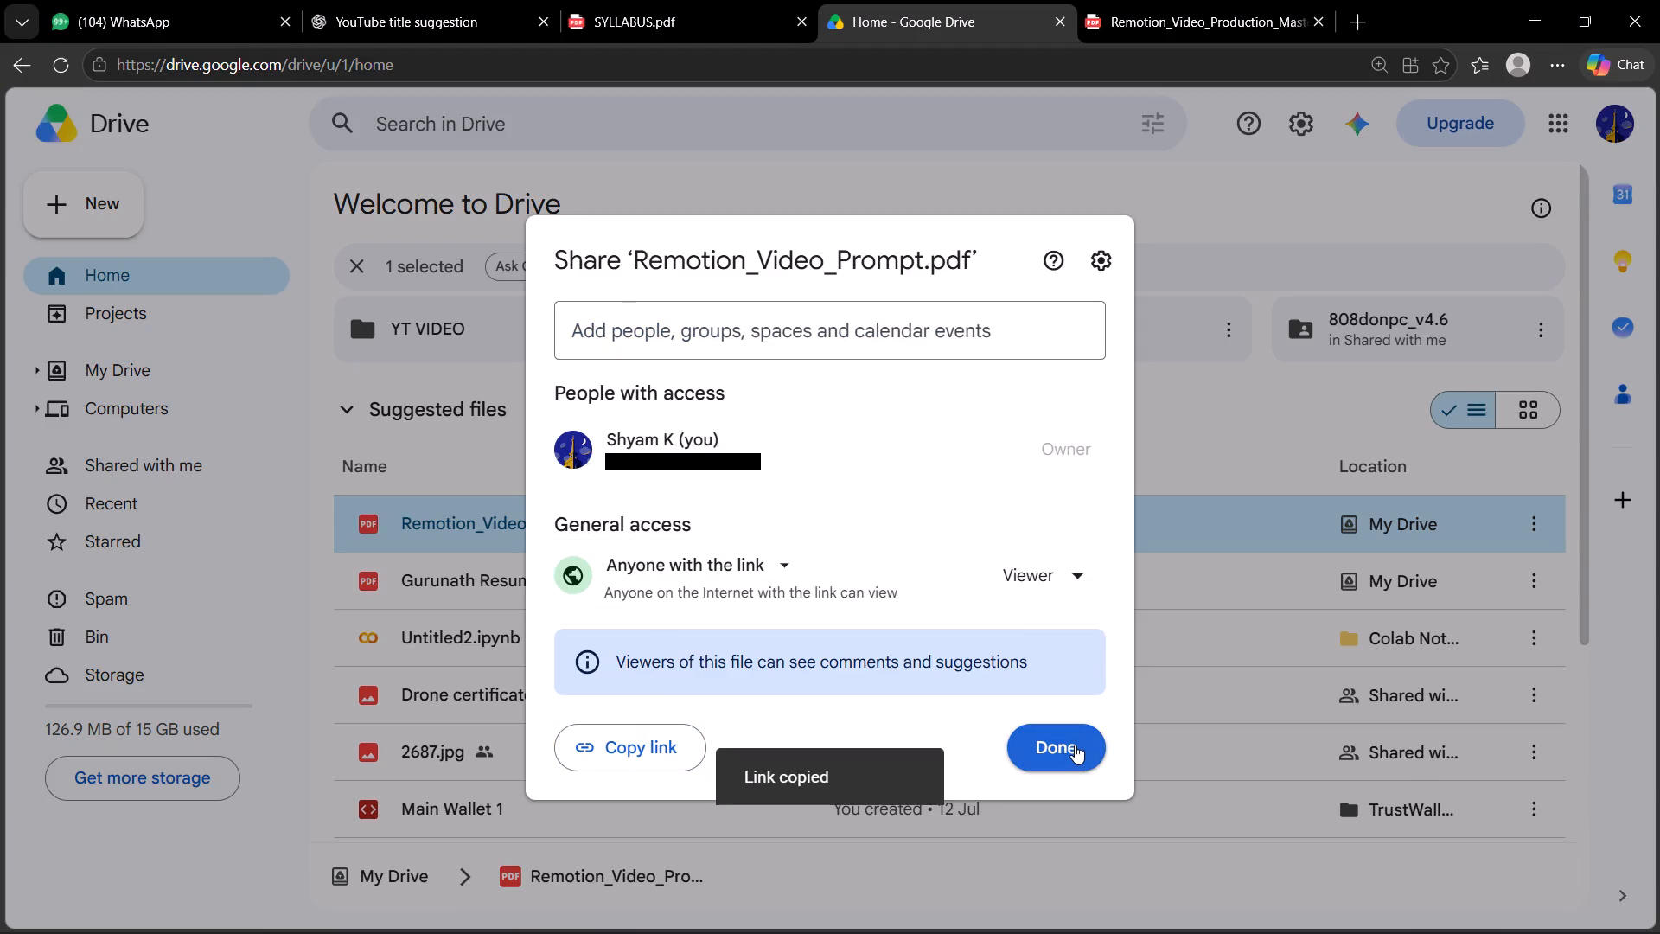
pyautogui.click(1075, 745)
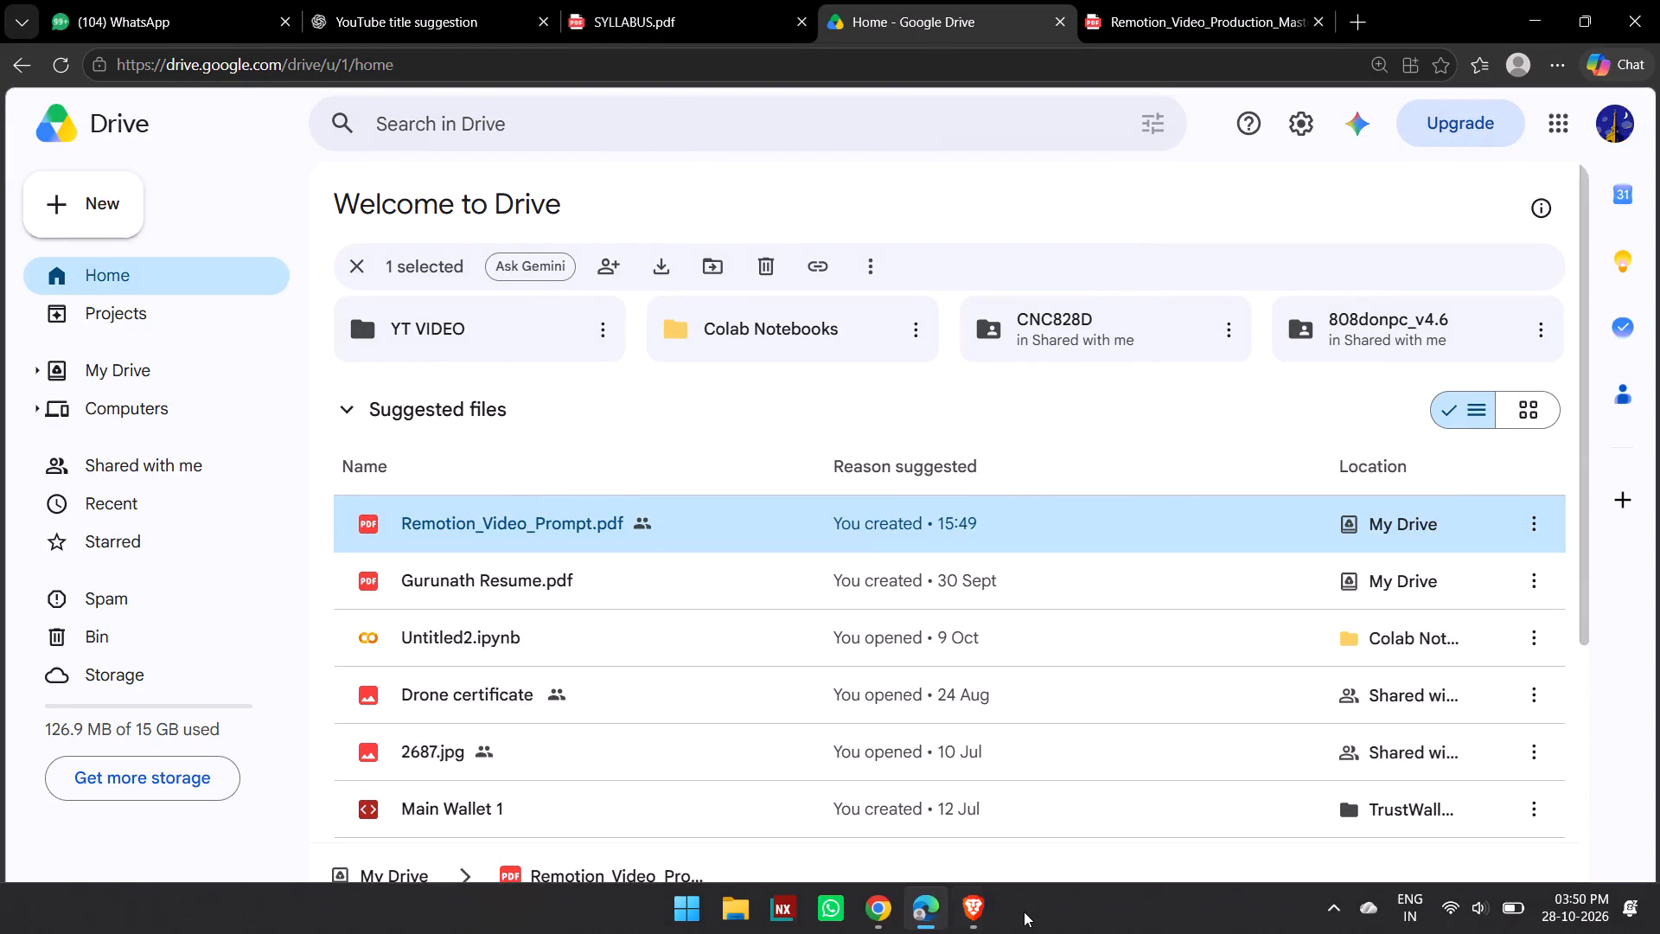
pyautogui.click(873, 905)
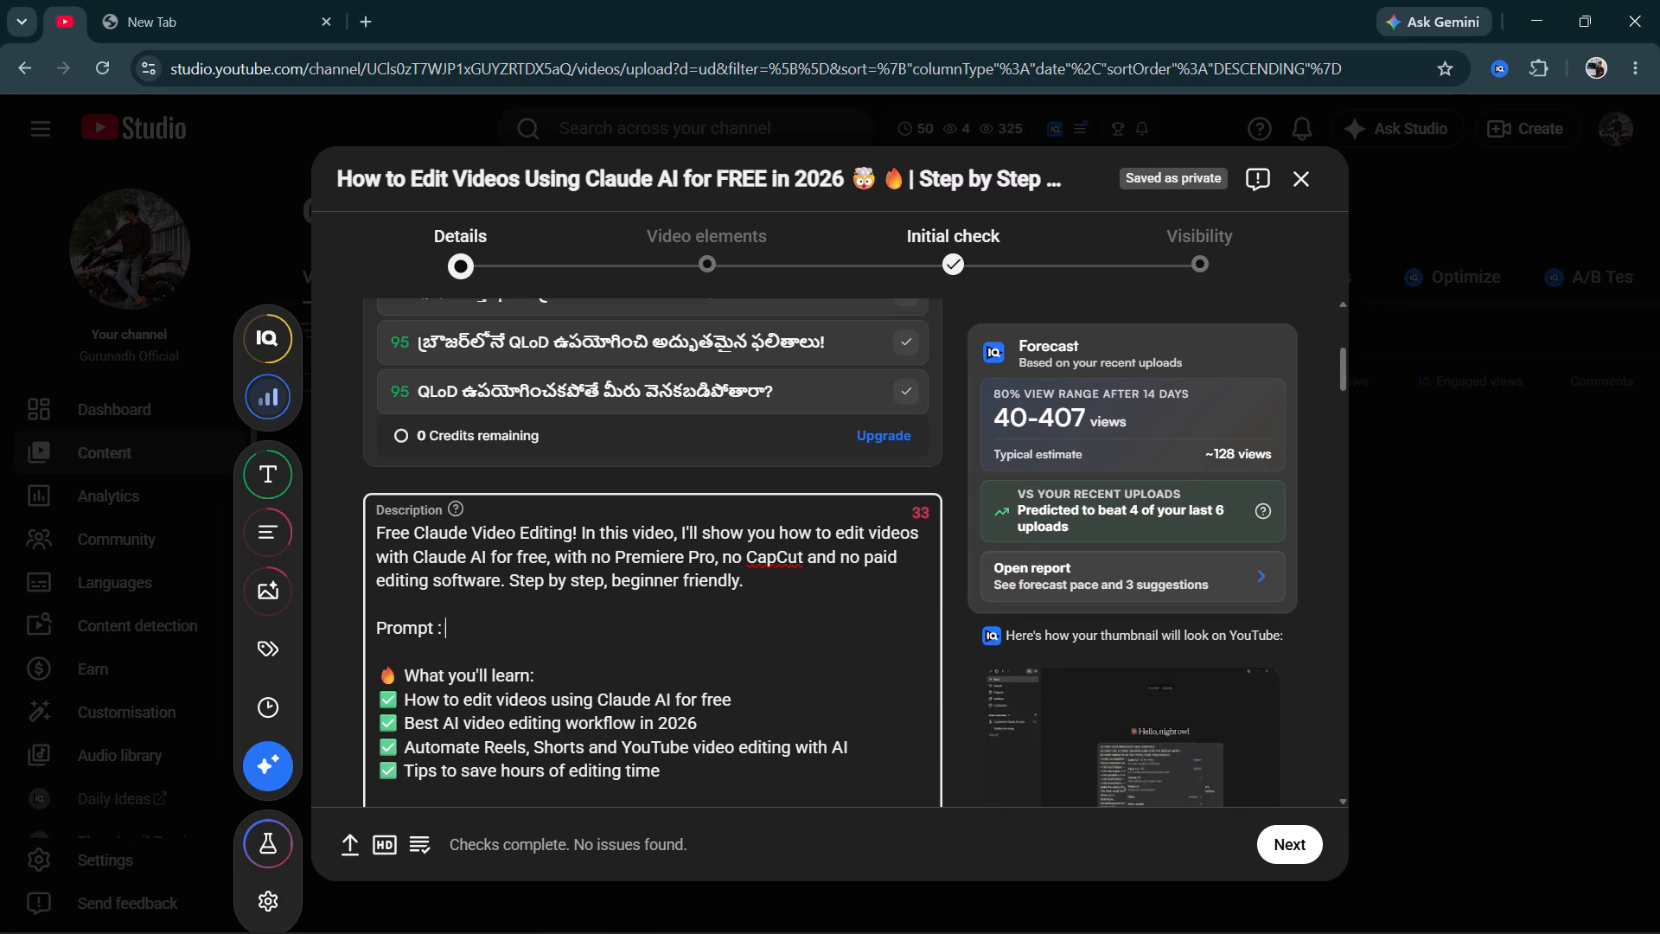
pyautogui.hotkey('ctrl', 'v')
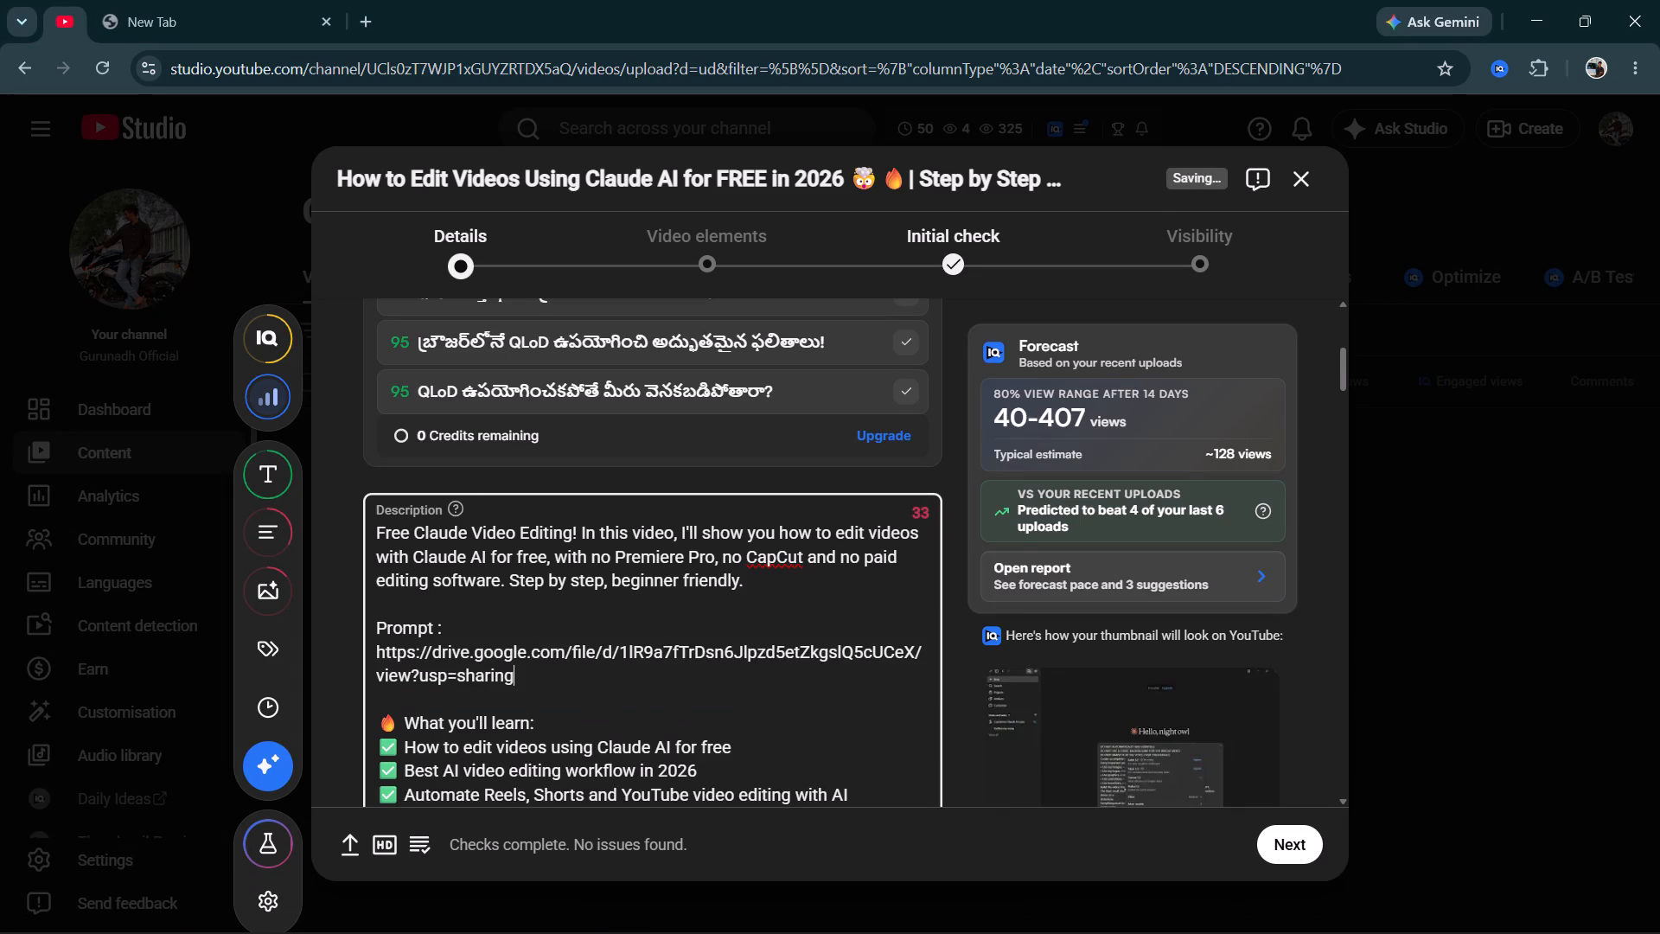
pyautogui.scroll(-1, 598, 634)
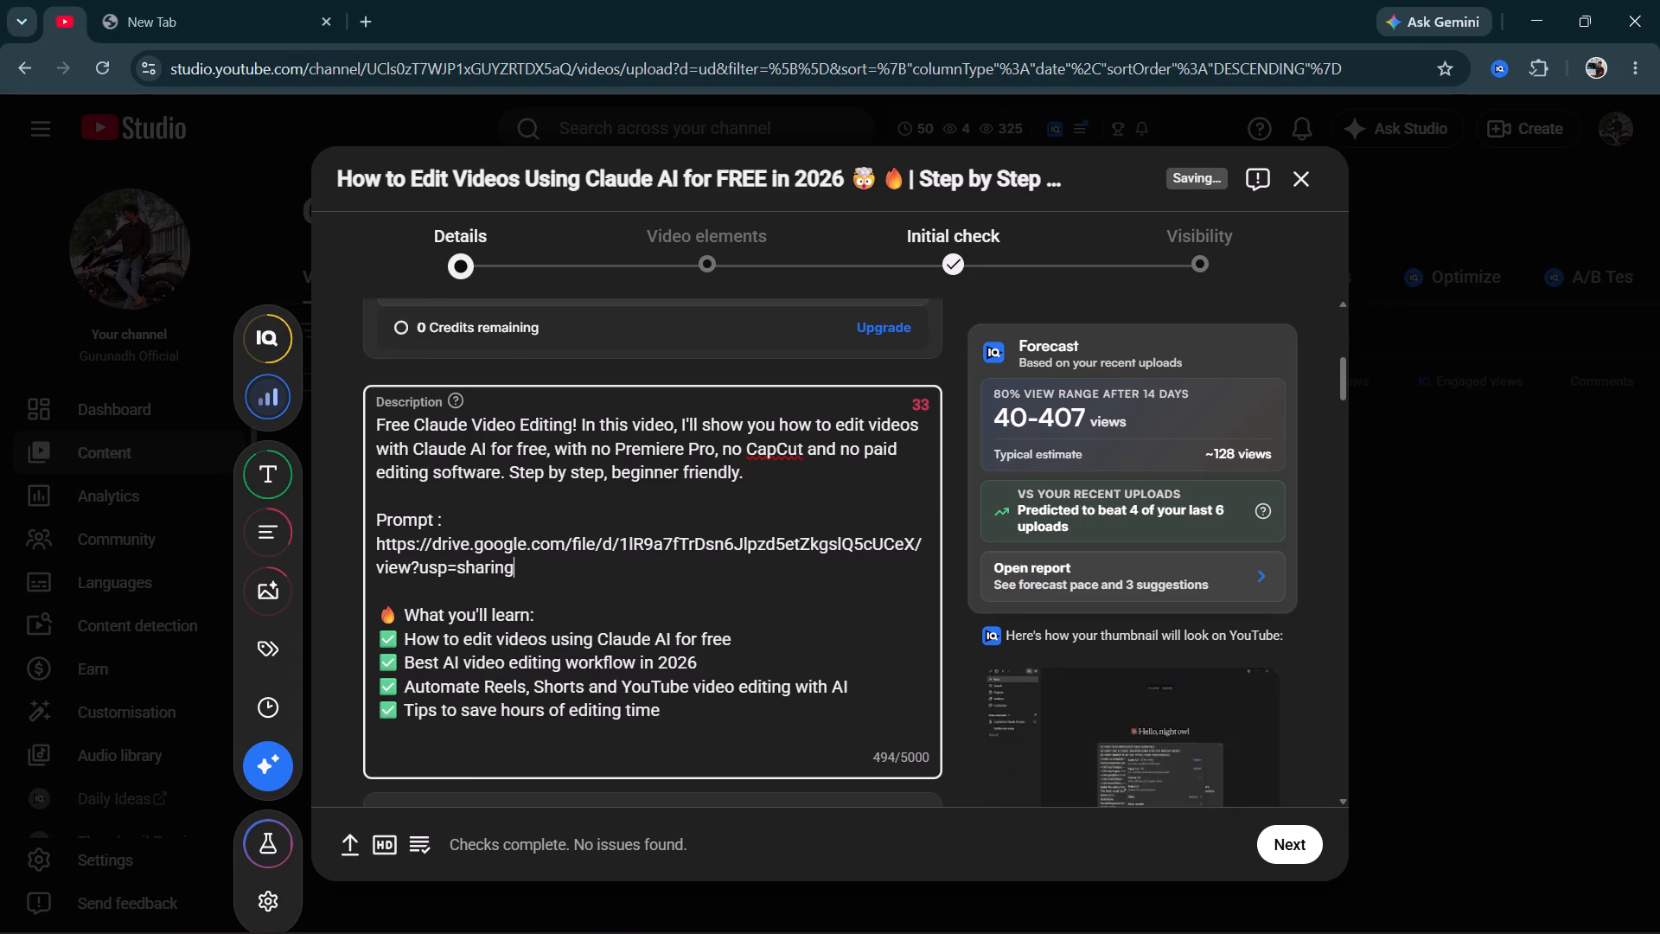
pyautogui.click(656, 706)
pyautogui.press('Return')
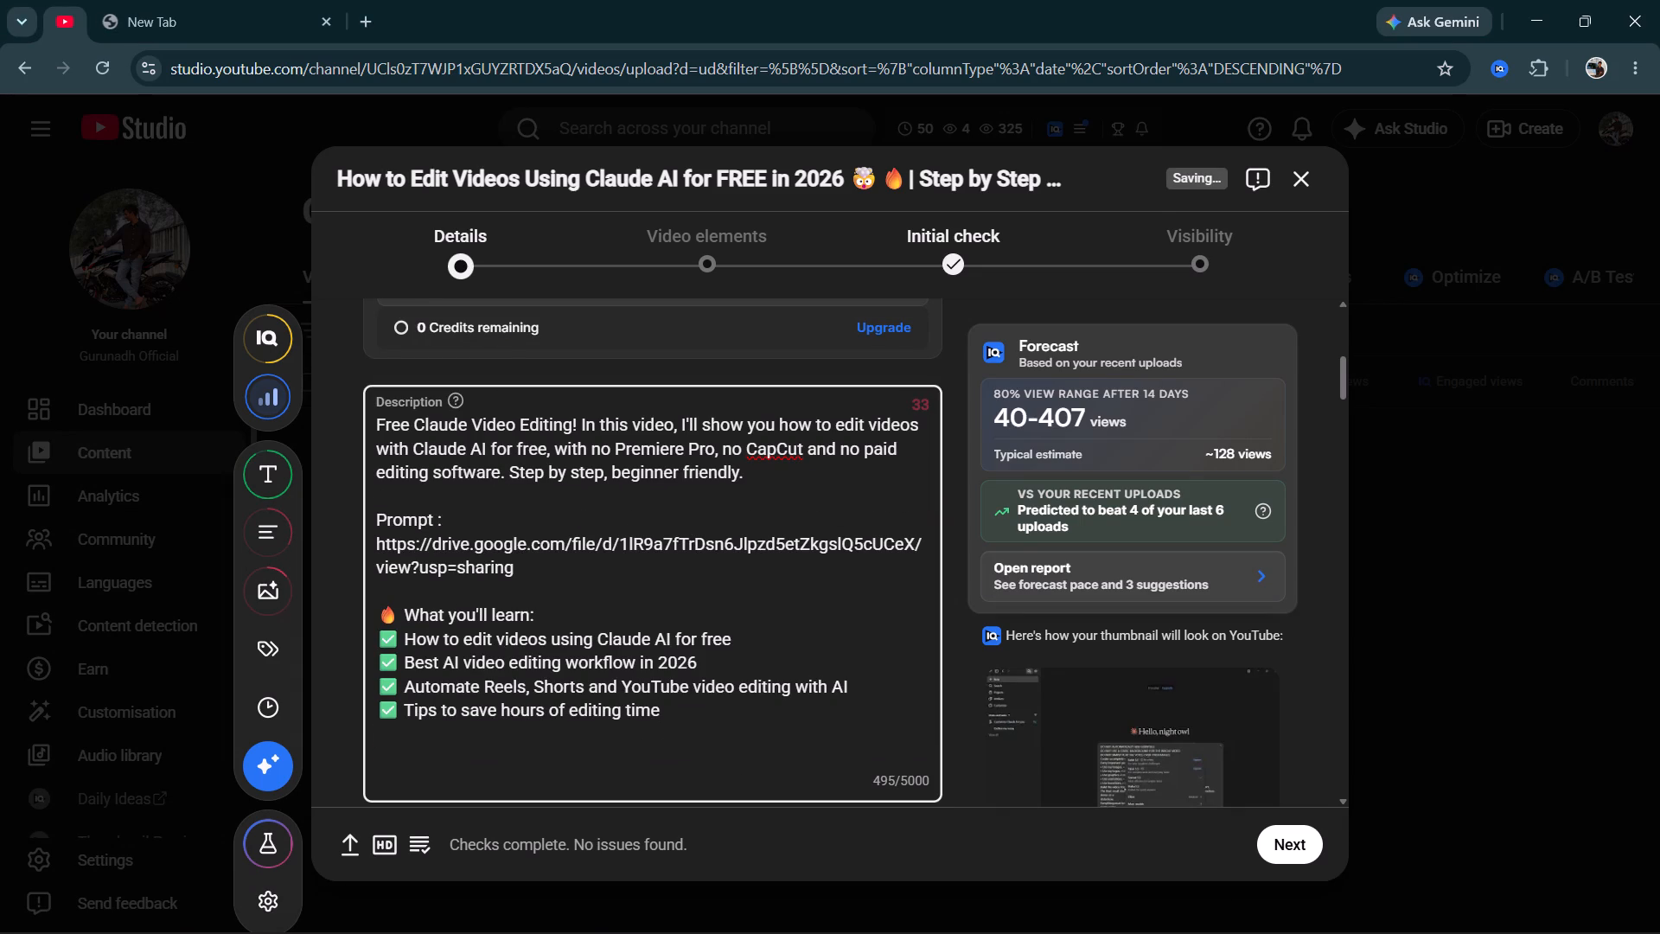
pyautogui.press('Return')
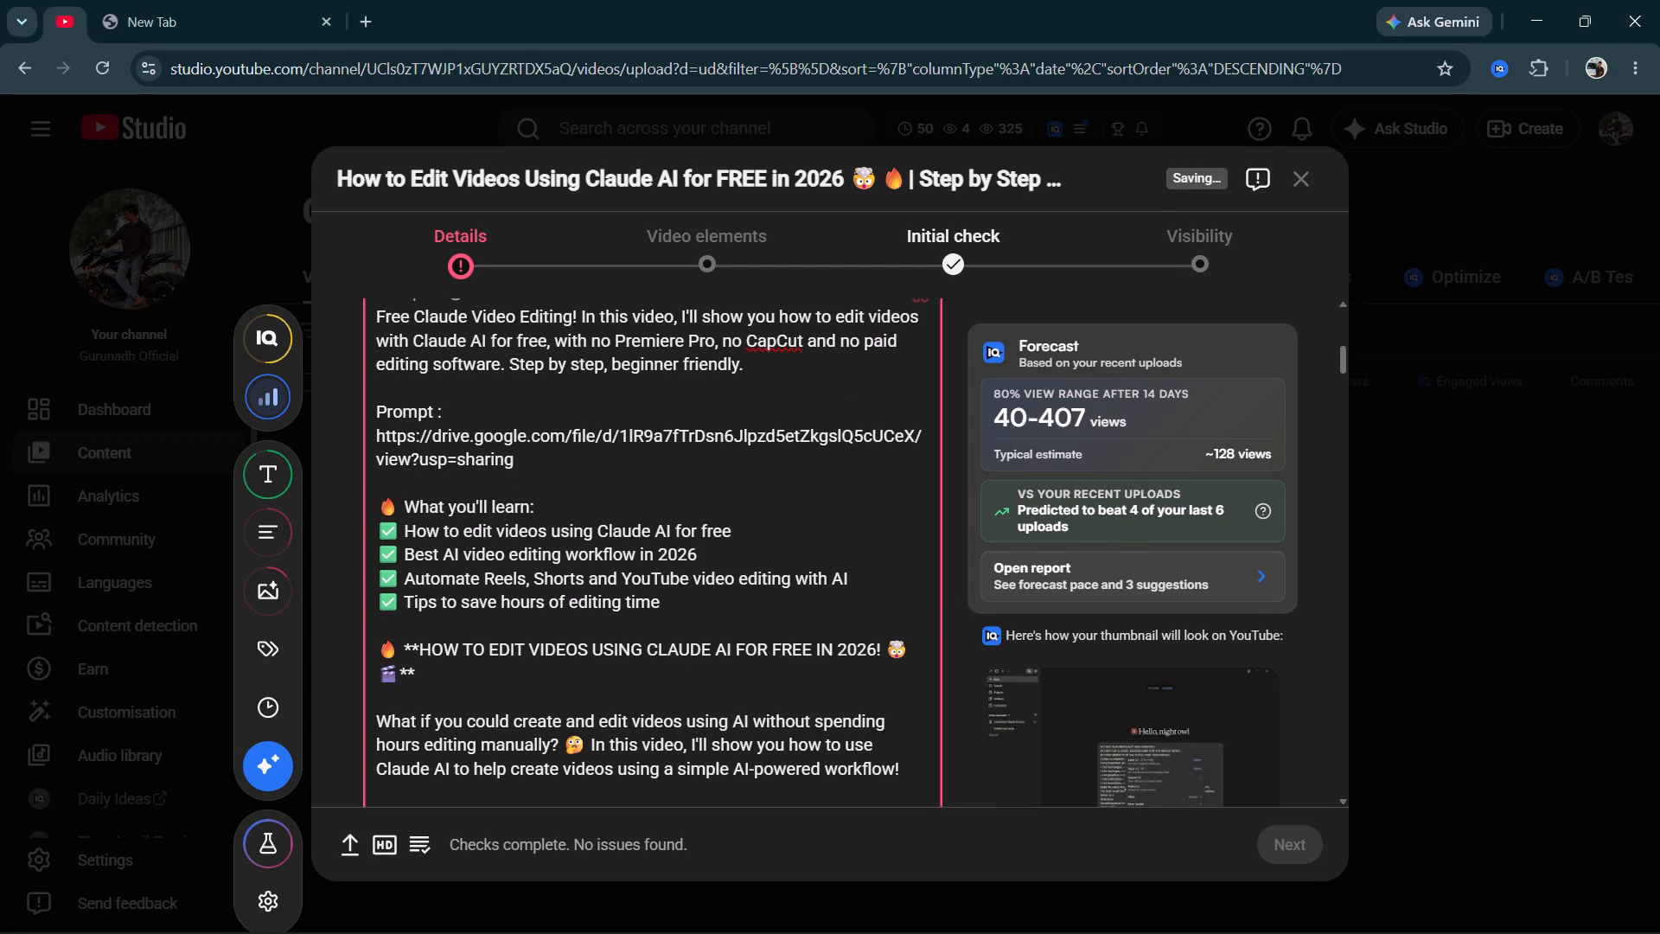
# Review the extended video description from its opening through the disclaimer and its character count.
pyautogui.scroll(3, 578, 642)
pyautogui.scroll(-4, 642, 632)
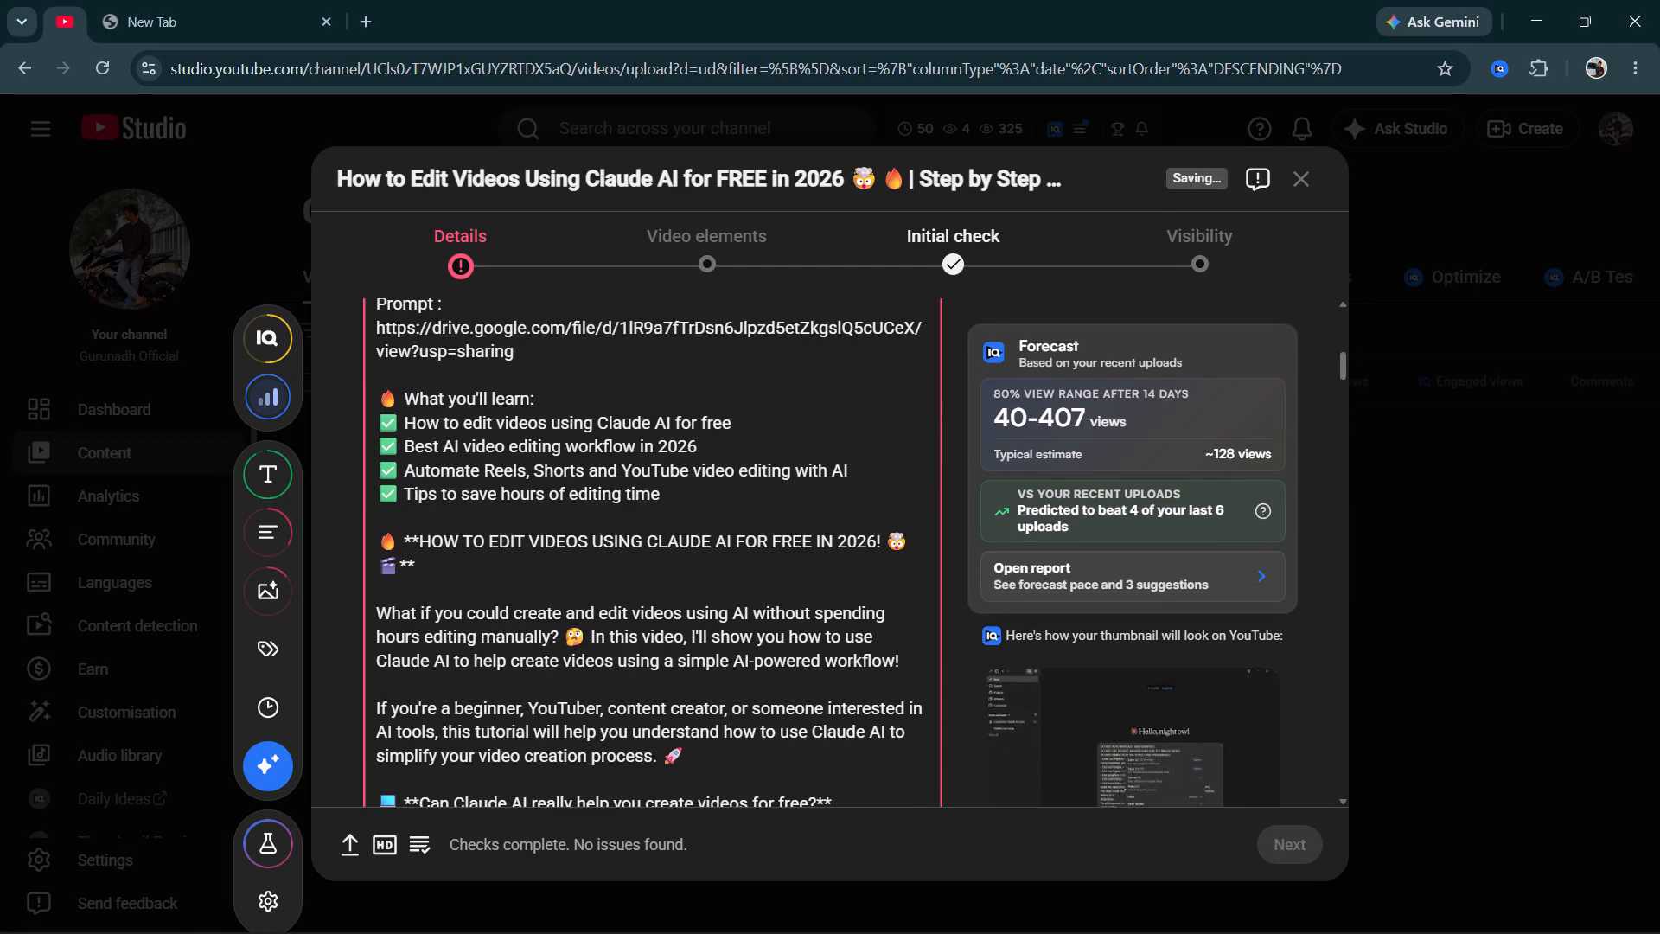
pyautogui.scroll(-13, 674, 730)
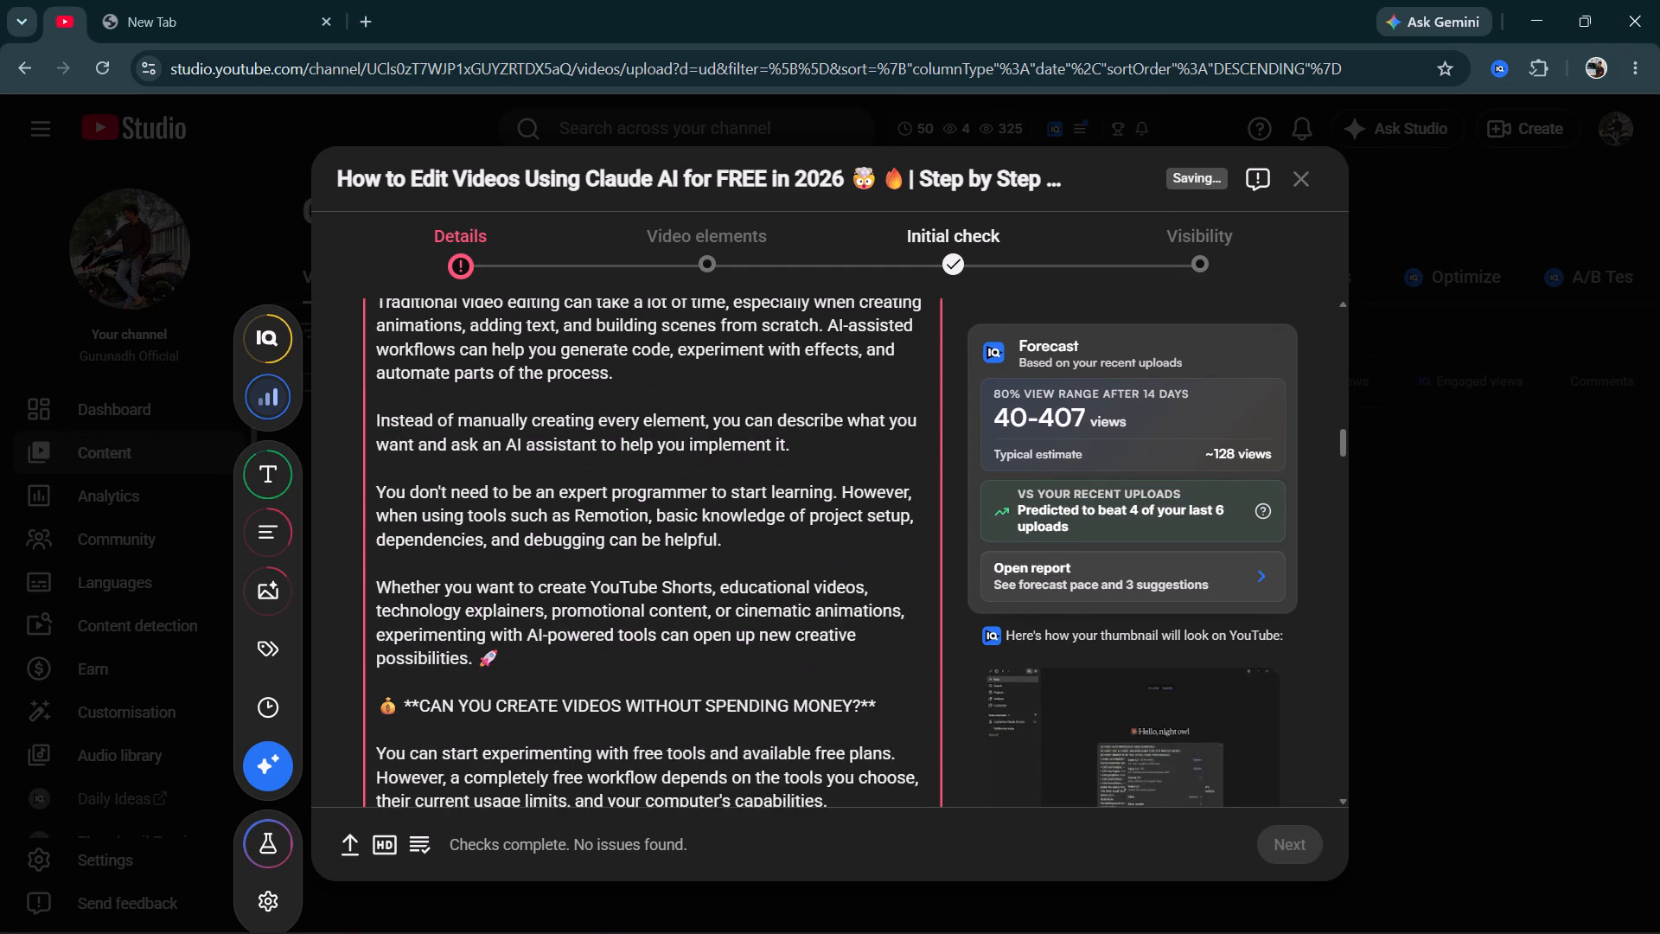
pyautogui.scroll(7, 672, 715)
pyautogui.scroll(-2, 672, 715)
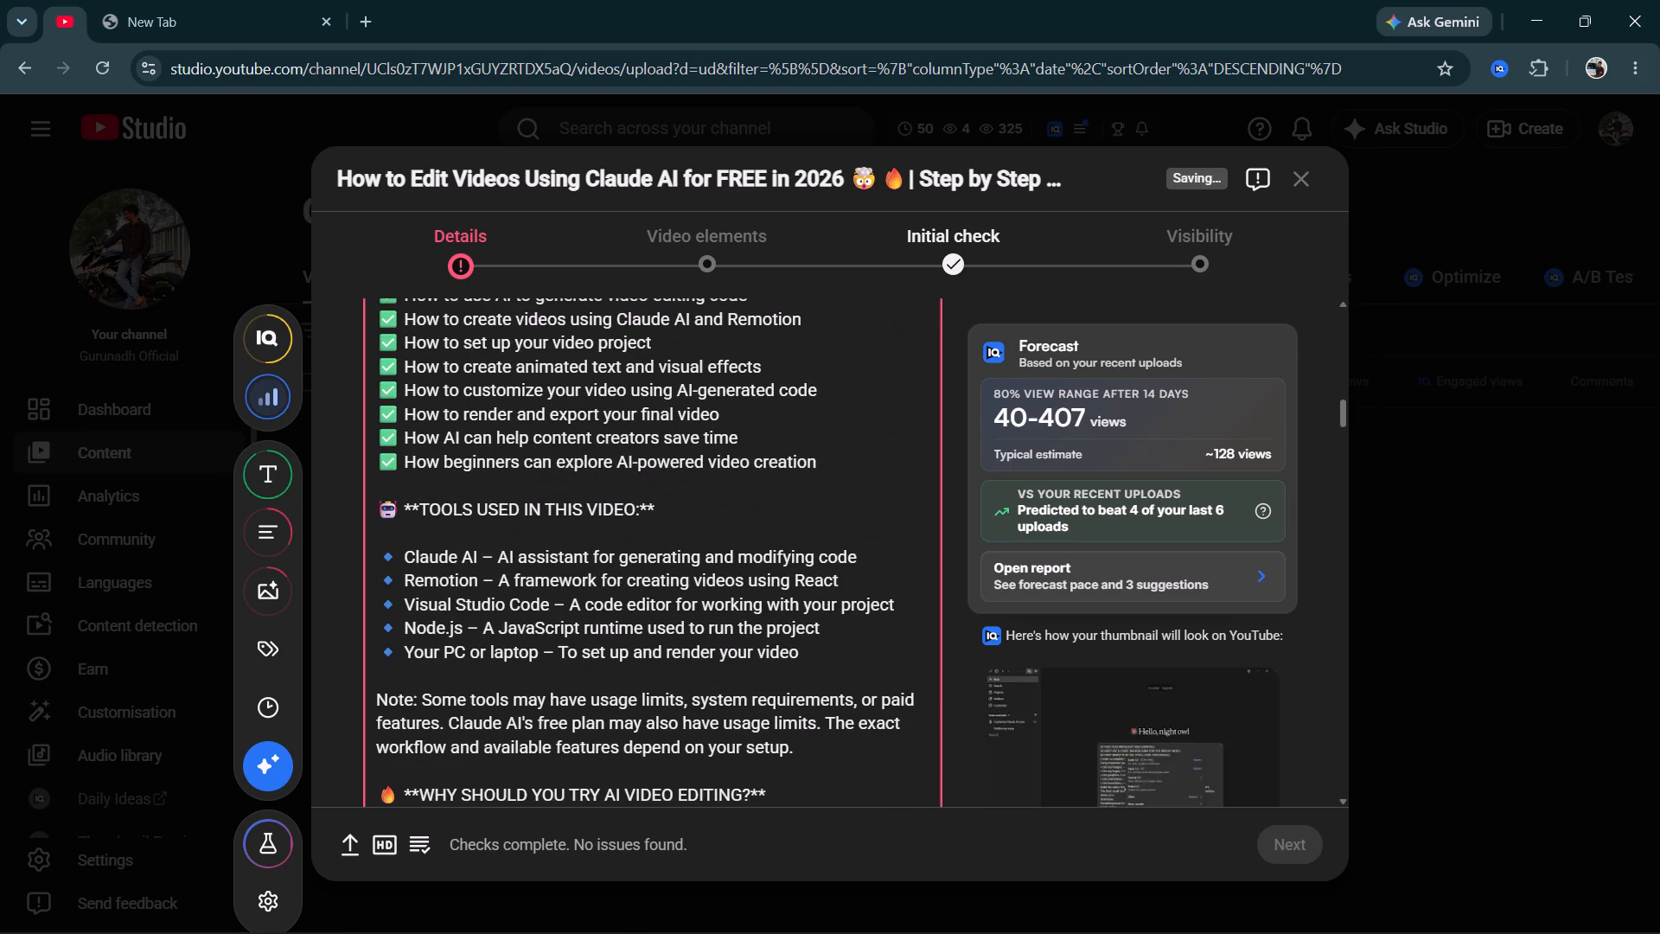
pyautogui.scroll(-4, 672, 715)
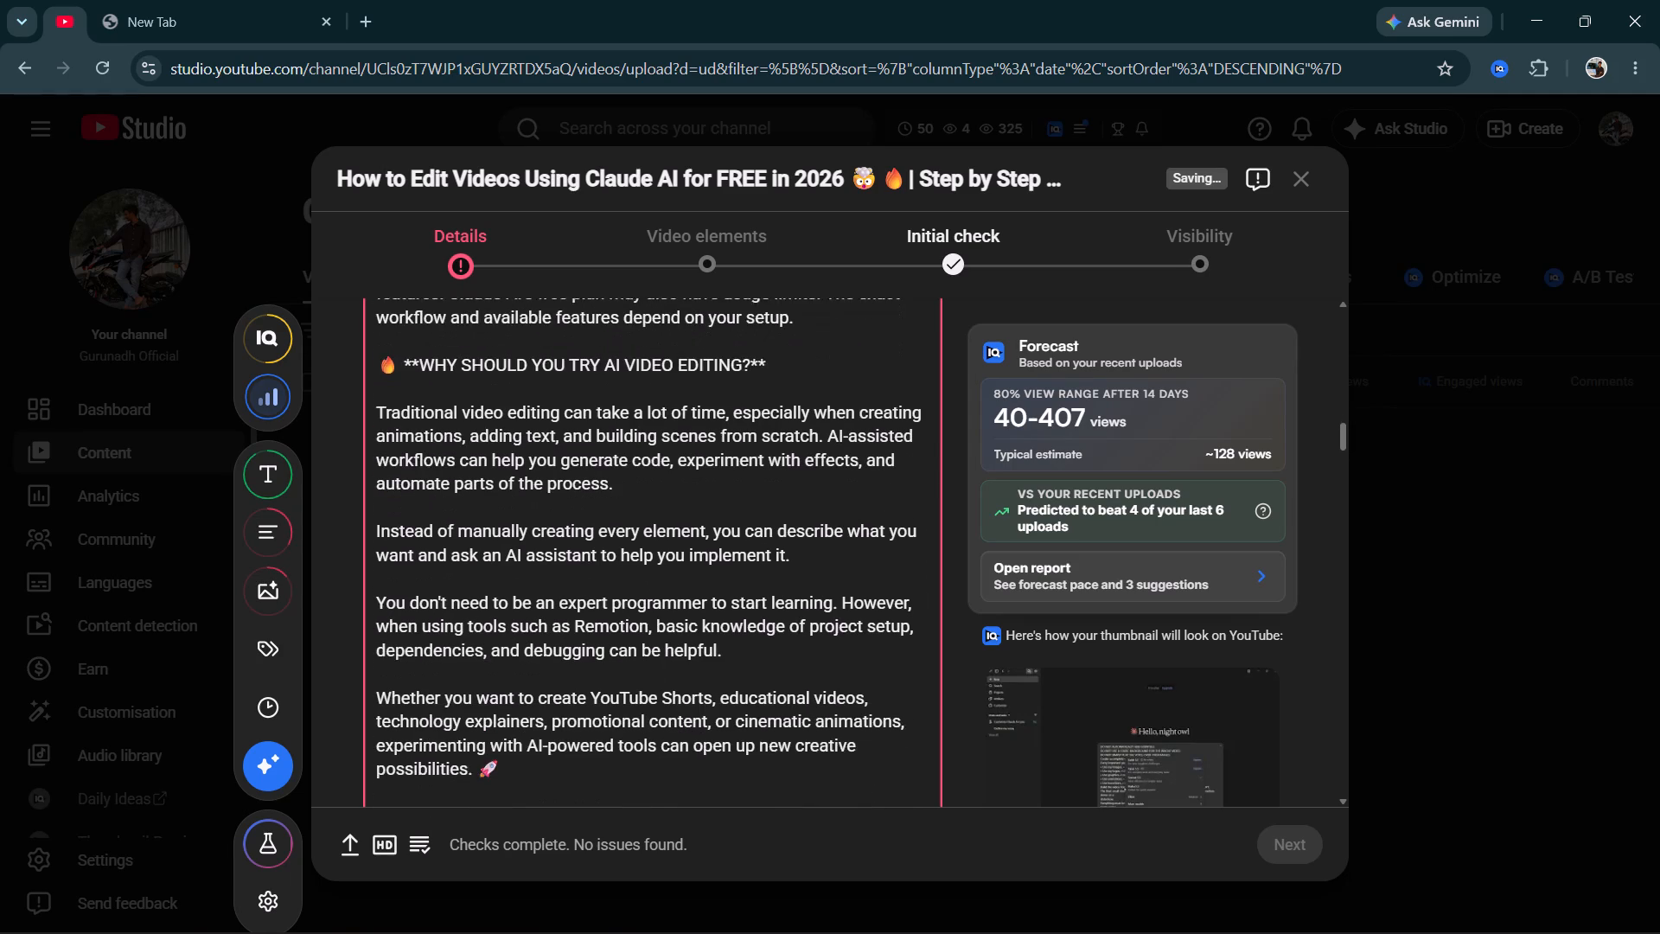
pyautogui.scroll(-8, 672, 715)
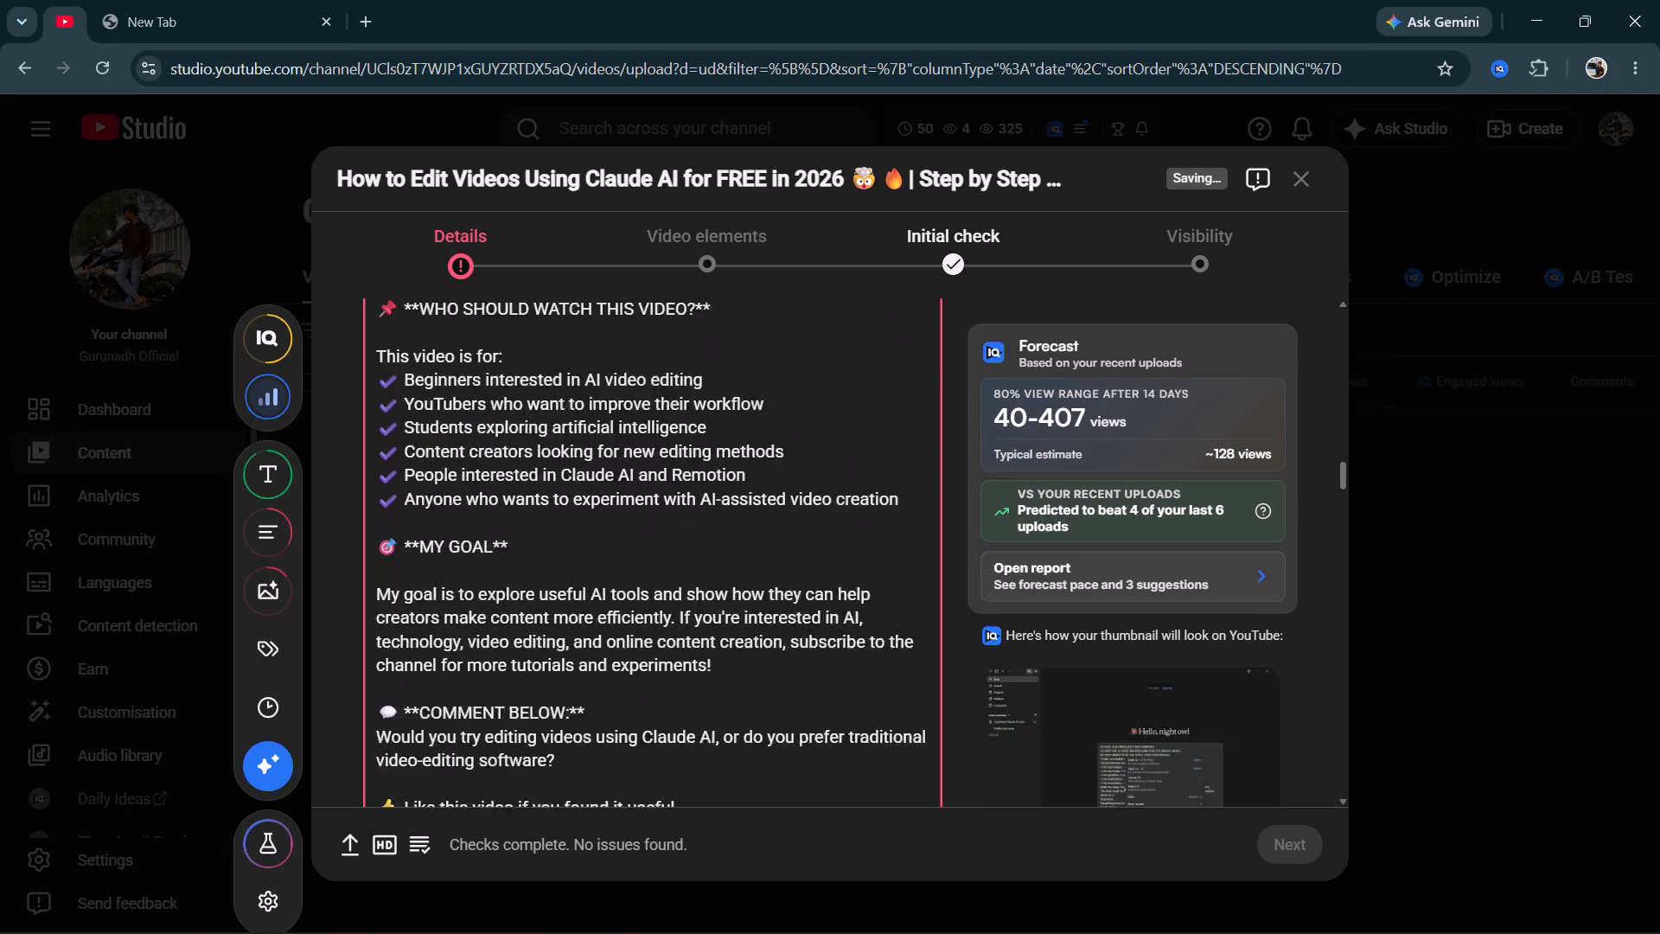
pyautogui.scroll(-2, 672, 715)
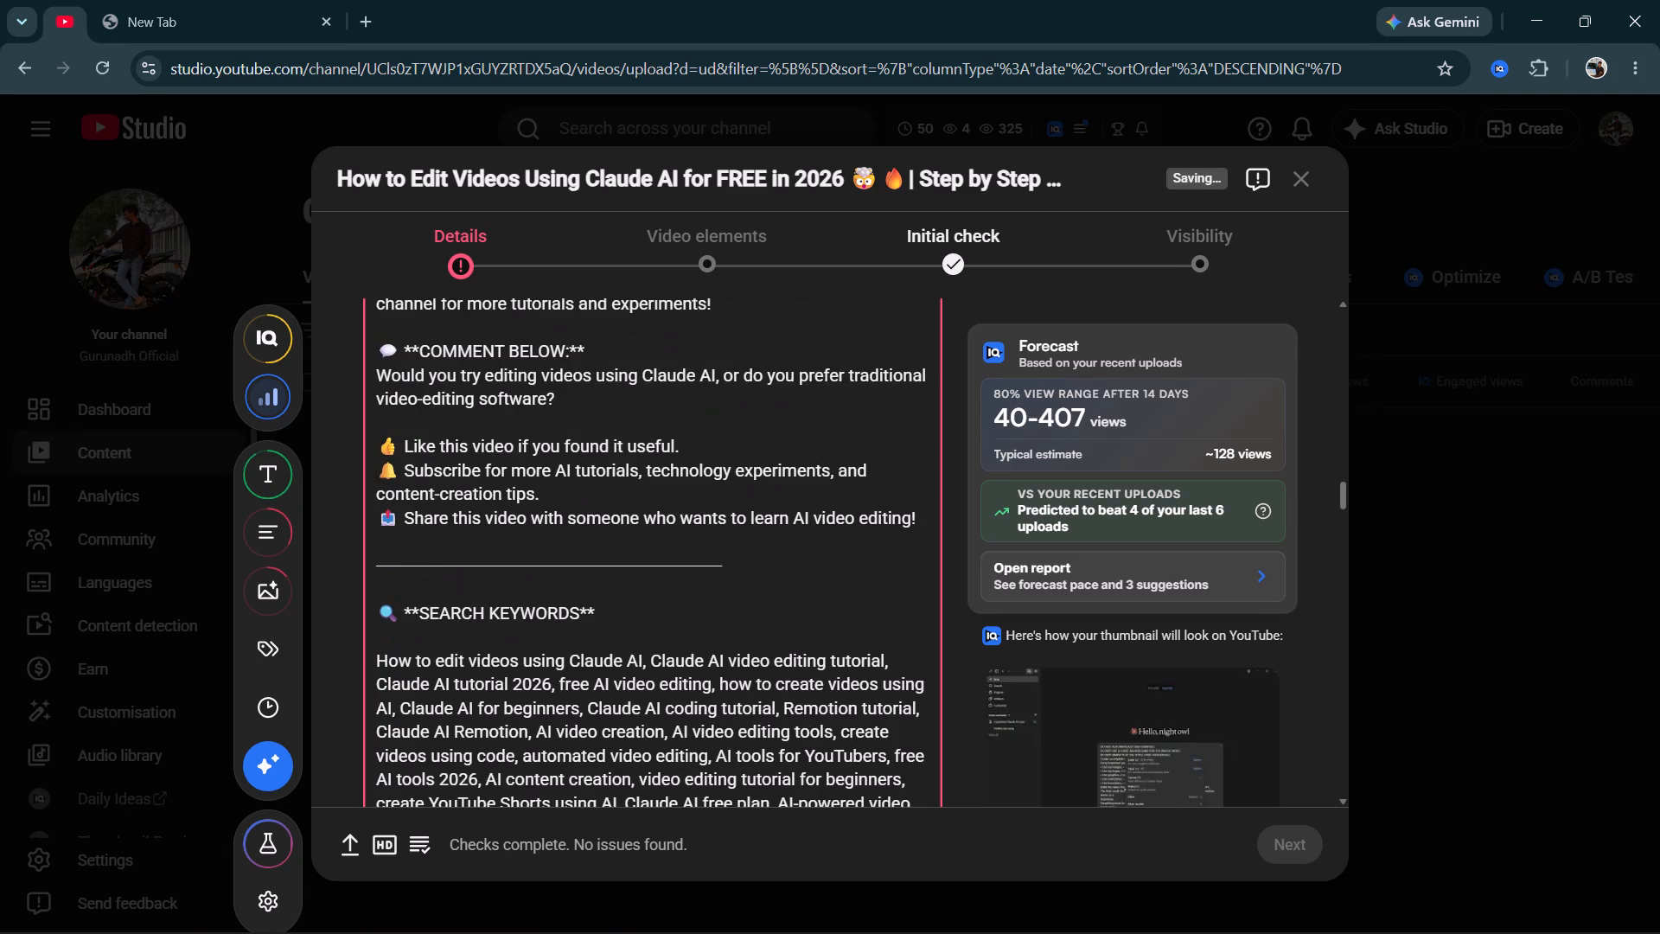
pyautogui.scroll(-3, 672, 715)
pyautogui.scroll(1, 672, 715)
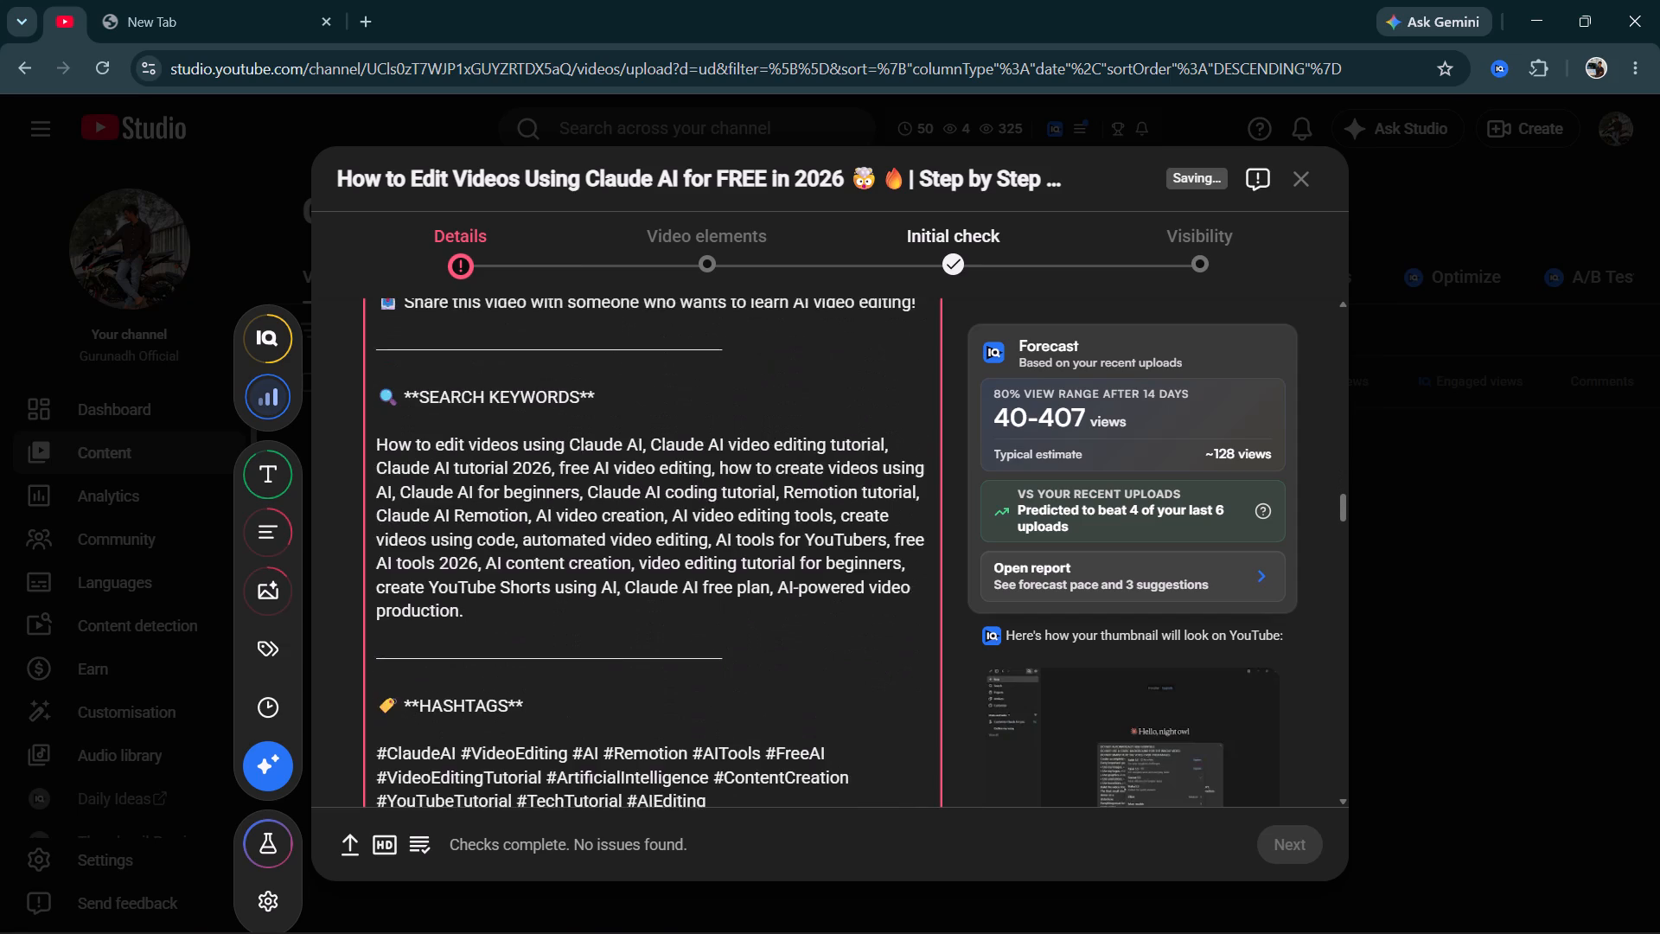
pyautogui.scroll(-5, 672, 715)
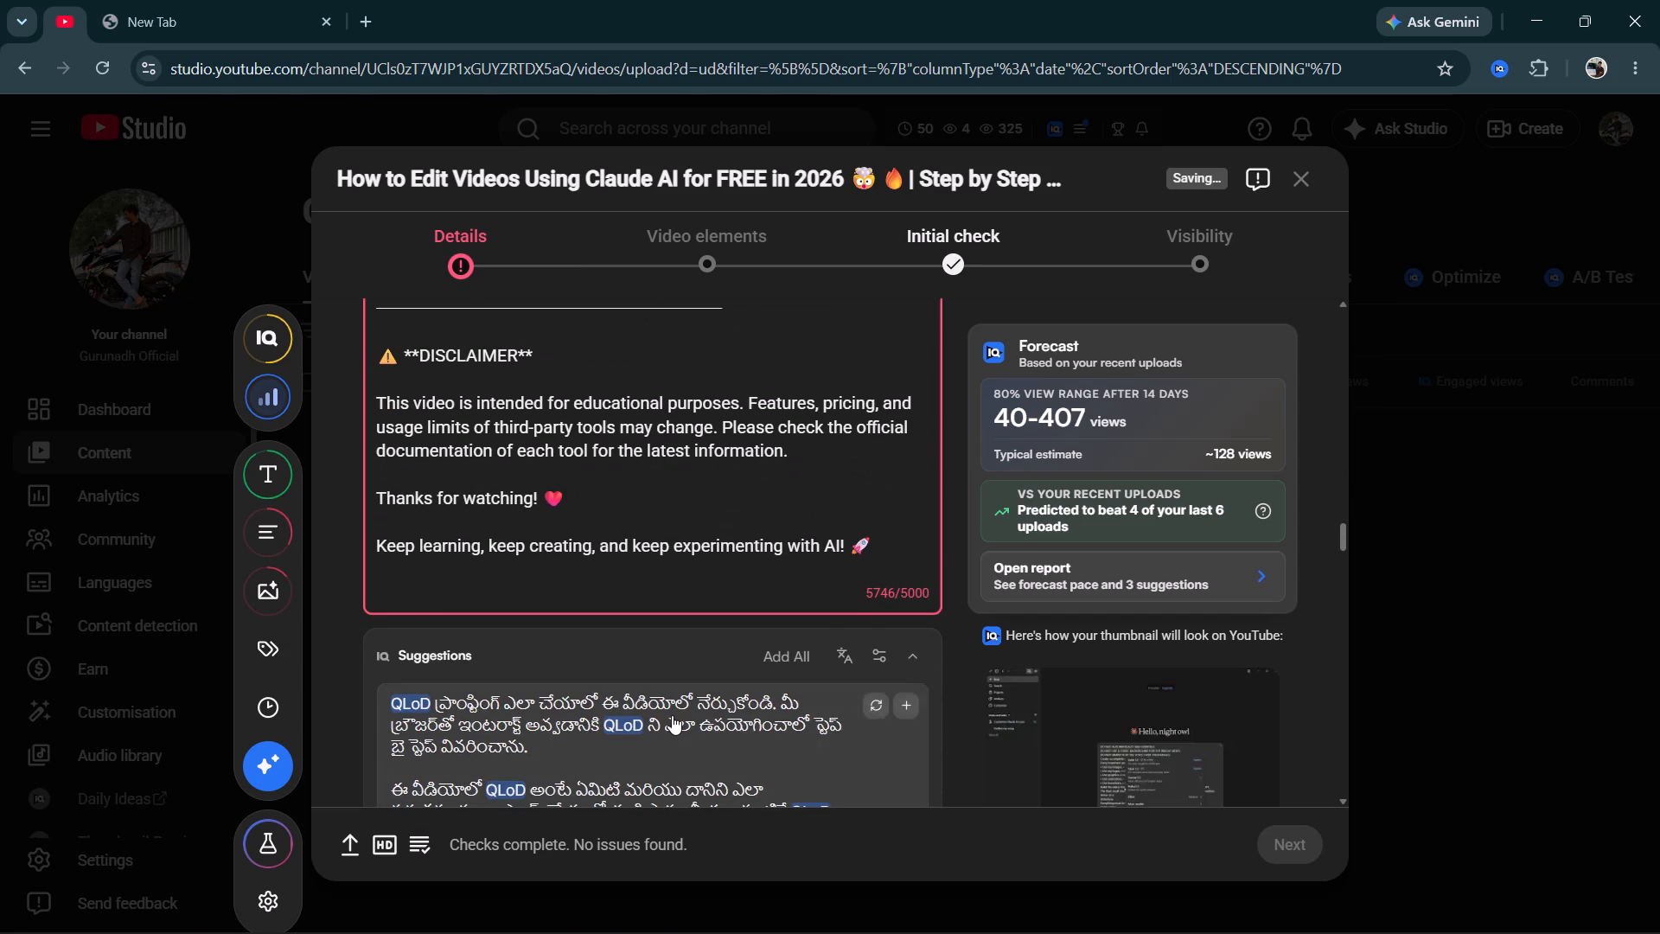
# Delete the SEARCH KEYWORDS heading and its keyword paragraph from the video description.
pyautogui.scroll(1, 672, 715)
pyautogui.scroll(6, 548, 662)
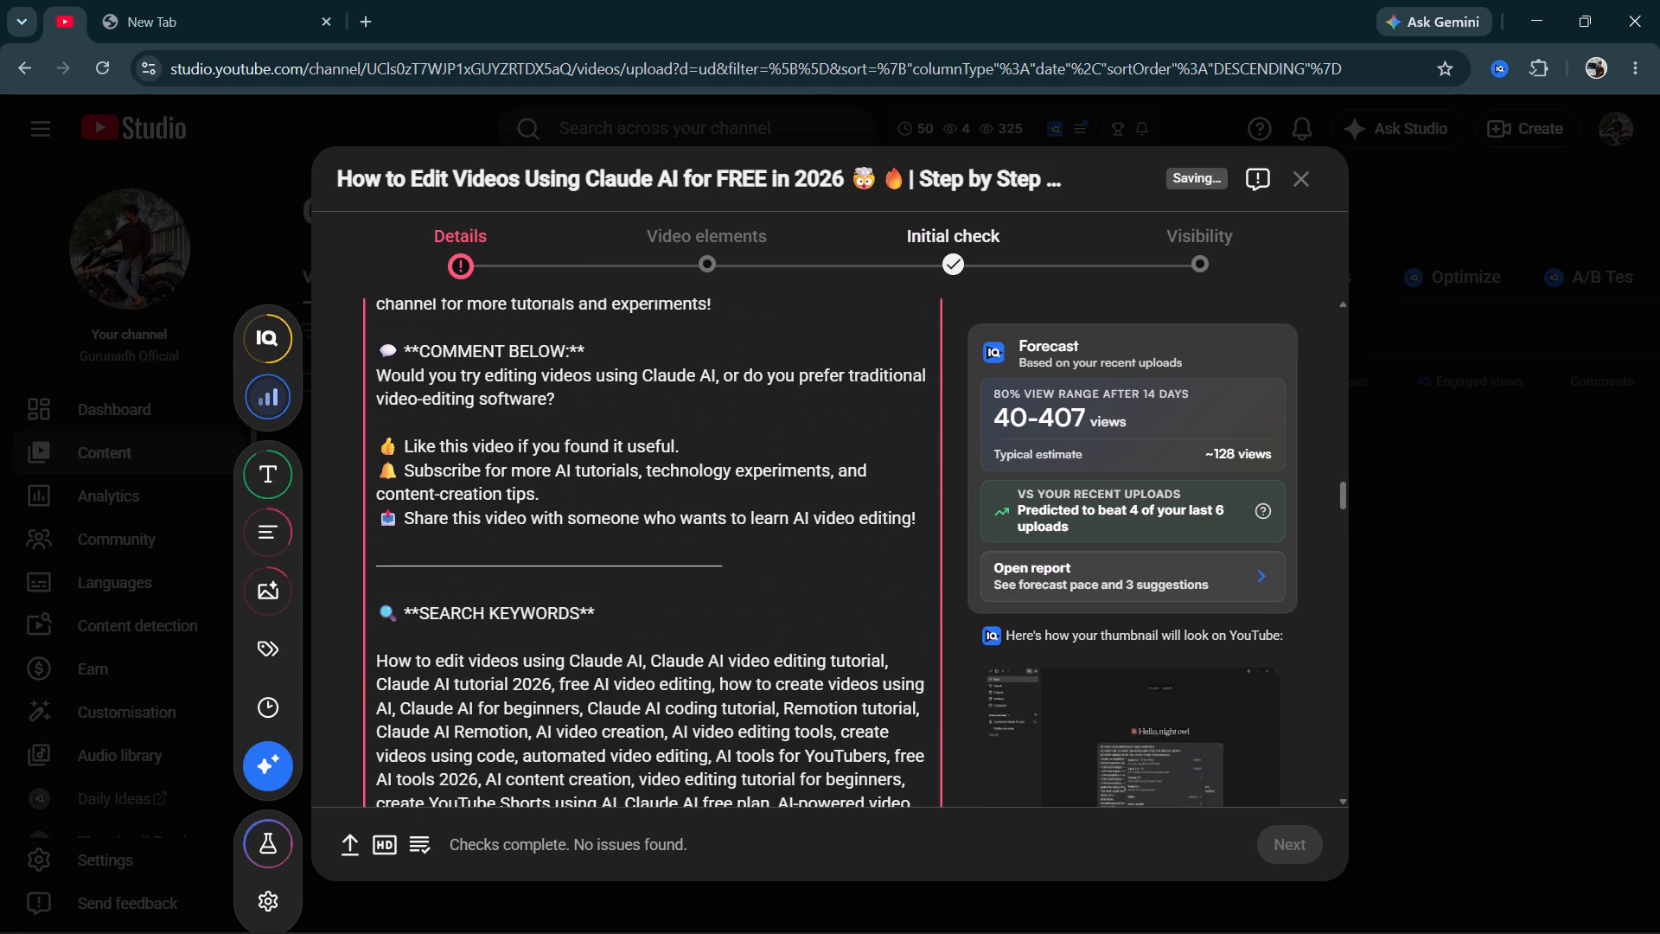
pyautogui.scroll(-1, 585, 706)
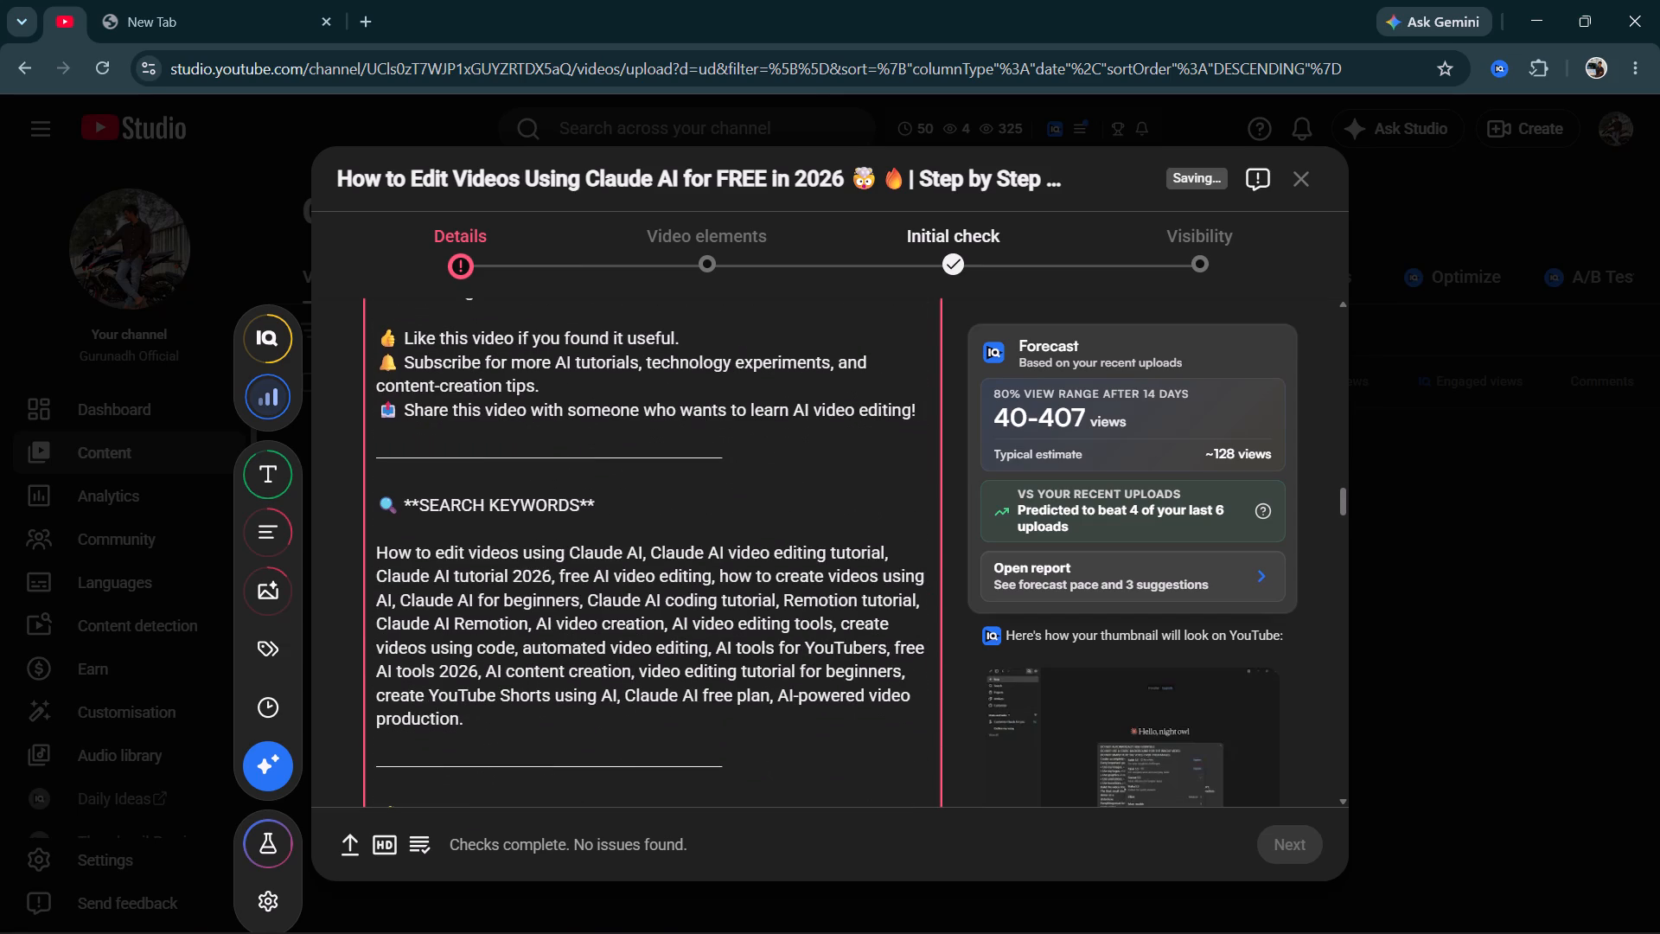
pyautogui.moveTo(493, 739); pyautogui.dragTo(395, 491)
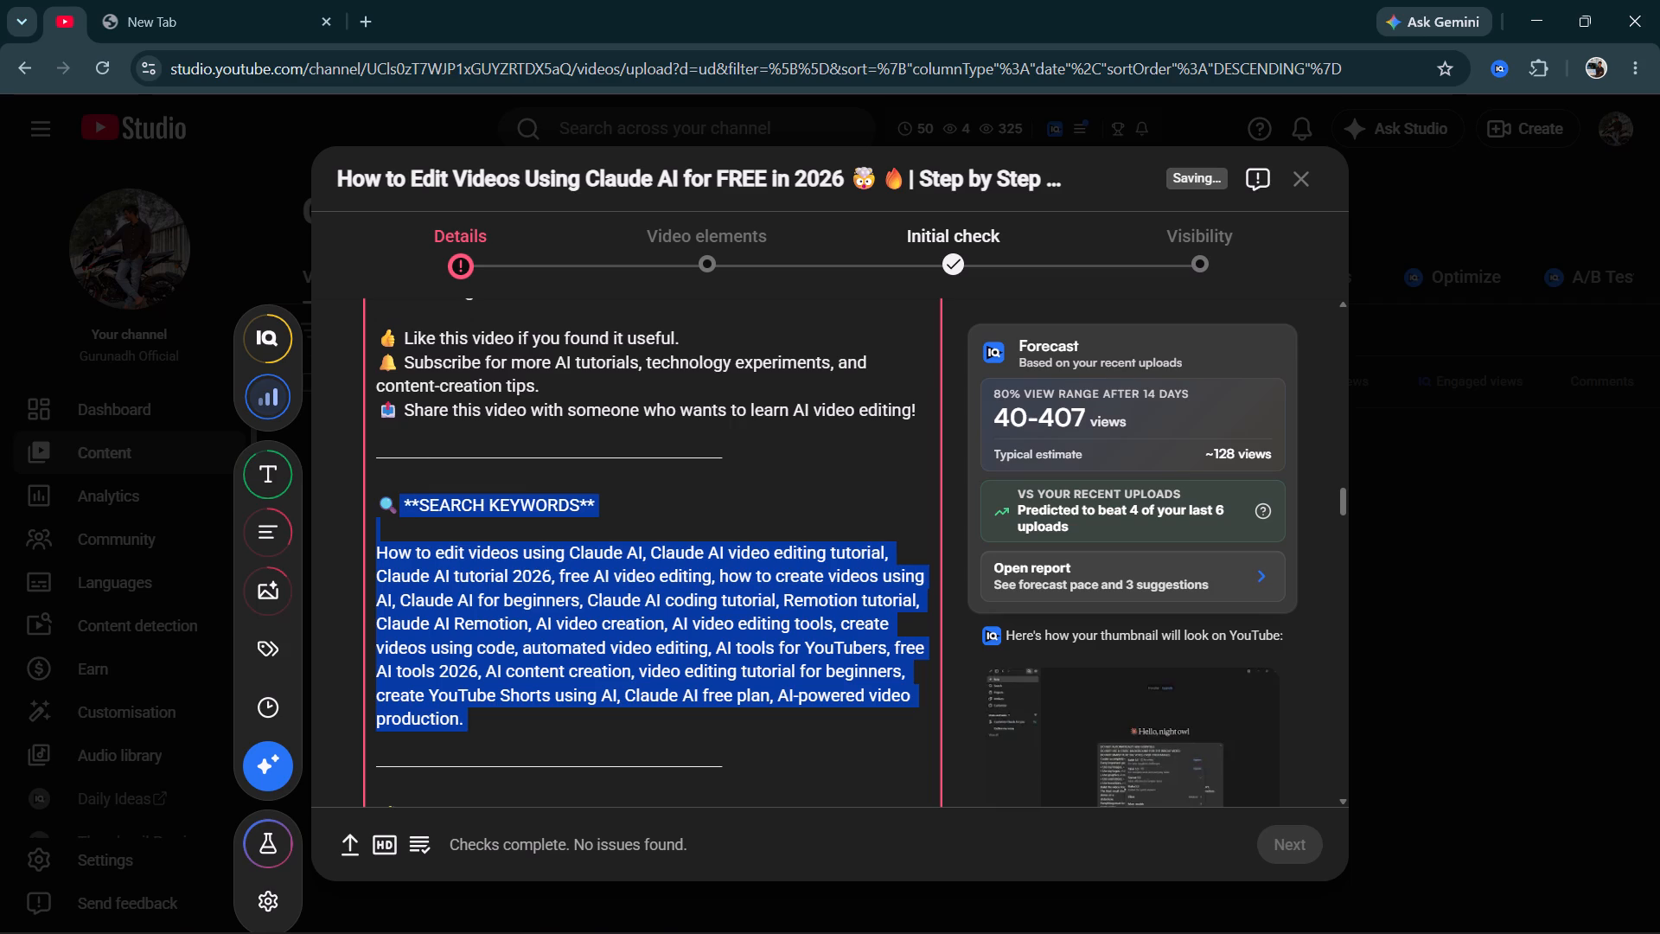
pyautogui.moveTo(395, 491); pyautogui.dragTo(388, 491)
pyautogui.press('BackSpace')
pyautogui.press('BackSpace')
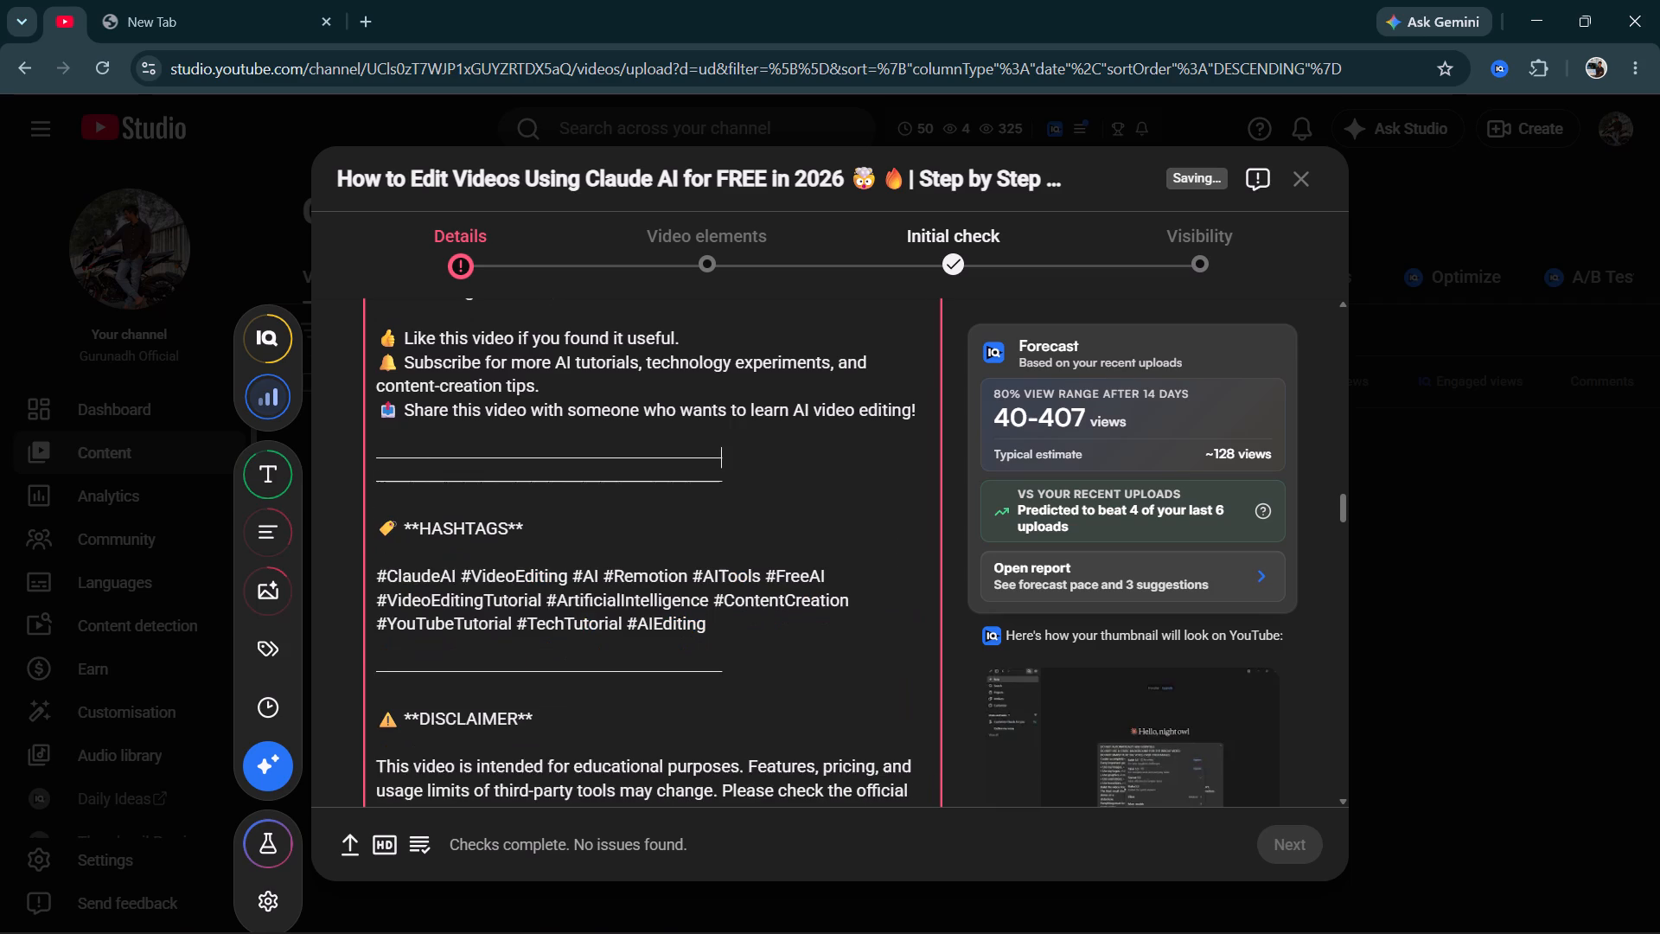
# Delete the duplicate divider line and the blank line above the HASHTAGS divider, leaving the share-this-video line ending with "editing".
pyautogui.press('BackSpace')
pyautogui.press('BackSpace')
pyautogui.press('BackSpace')
pyautogui.press('BackSpace')
pyautogui.press('BackSpace')
pyautogui.press('BackSpace')
pyautogui.press('BackSpace')
pyautogui.press('BackSpace')
pyautogui.press('BackSpace')
pyautogui.press('BackSpace')
pyautogui.press('BackSpace')
pyautogui.press('BackSpace')
pyautogui.press('BackSpace')
pyautogui.press('BackSpace')
pyautogui.press('BackSpace')
pyautogui.press('BackSpace')
pyautogui.moveTo(739, 469); pyautogui.dragTo(535, 447)
pyautogui.moveTo(680, 465); pyautogui.dragTo(588, 460)
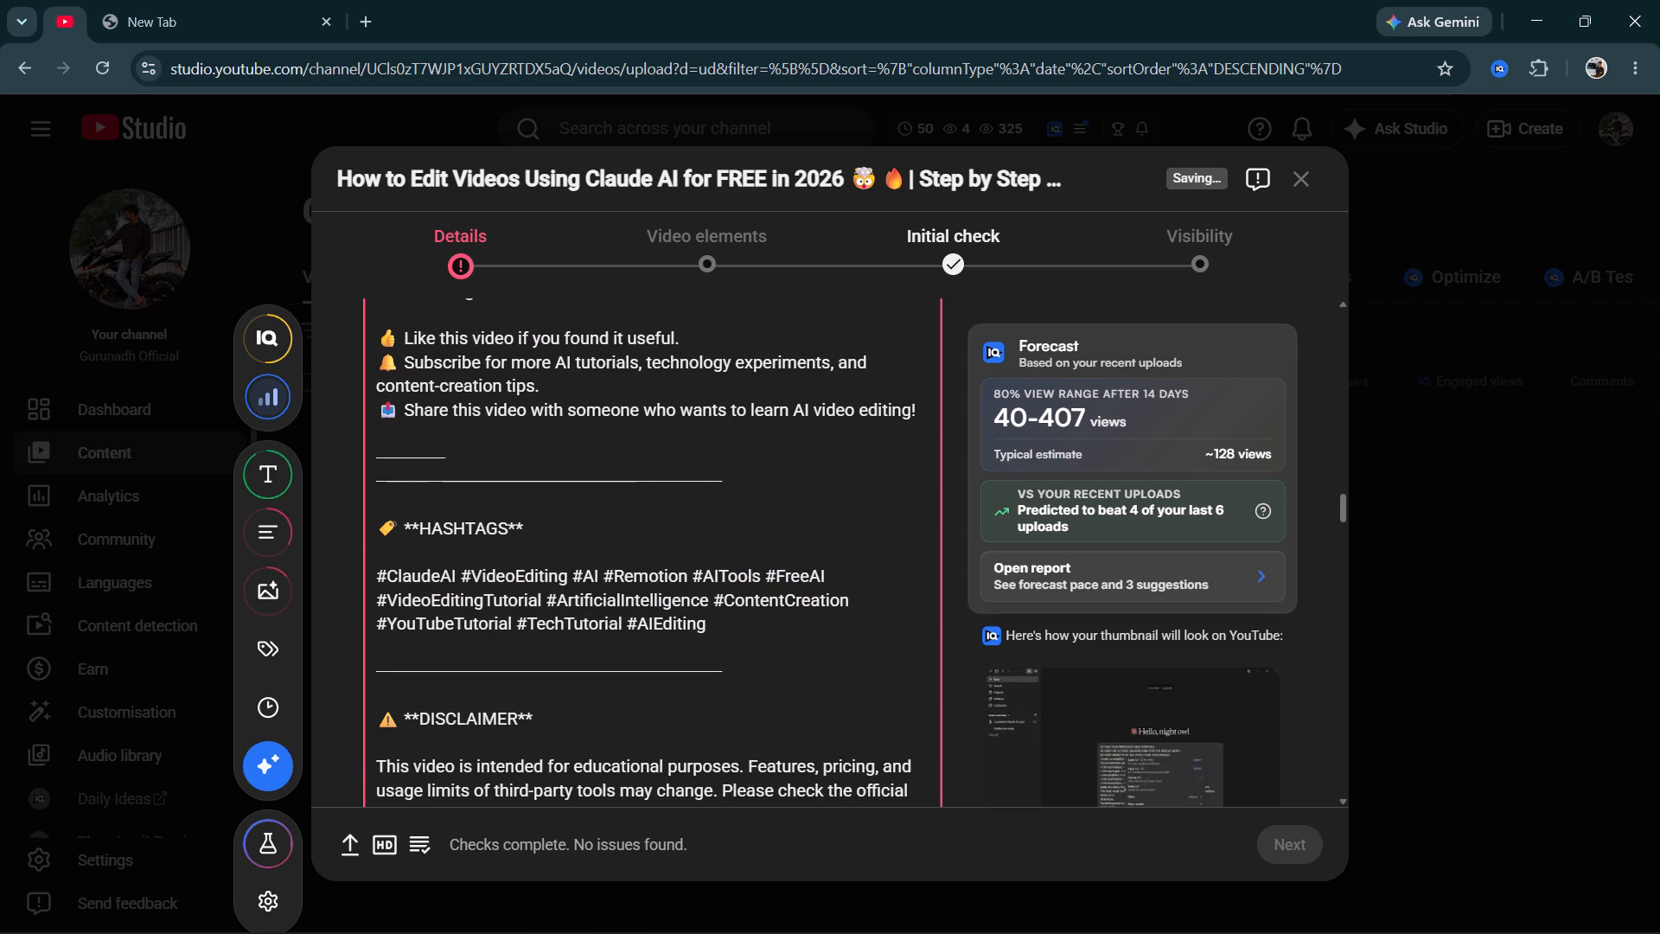
pyautogui.moveTo(588, 460); pyautogui.dragTo(422, 453)
pyautogui.moveTo(476, 456); pyautogui.dragTo(430, 458)
pyautogui.moveTo(469, 455); pyautogui.dragTo(469, 455)
pyautogui.moveTo(469, 455); pyautogui.dragTo(410, 464)
pyautogui.press('BackSpace')
pyautogui.press('BackSpace')
pyautogui.press('BackSpace')
pyautogui.press('BackSpace')
pyautogui.press('BackSpace')
pyautogui.press('BackSpace')
pyautogui.press('BackSpace')
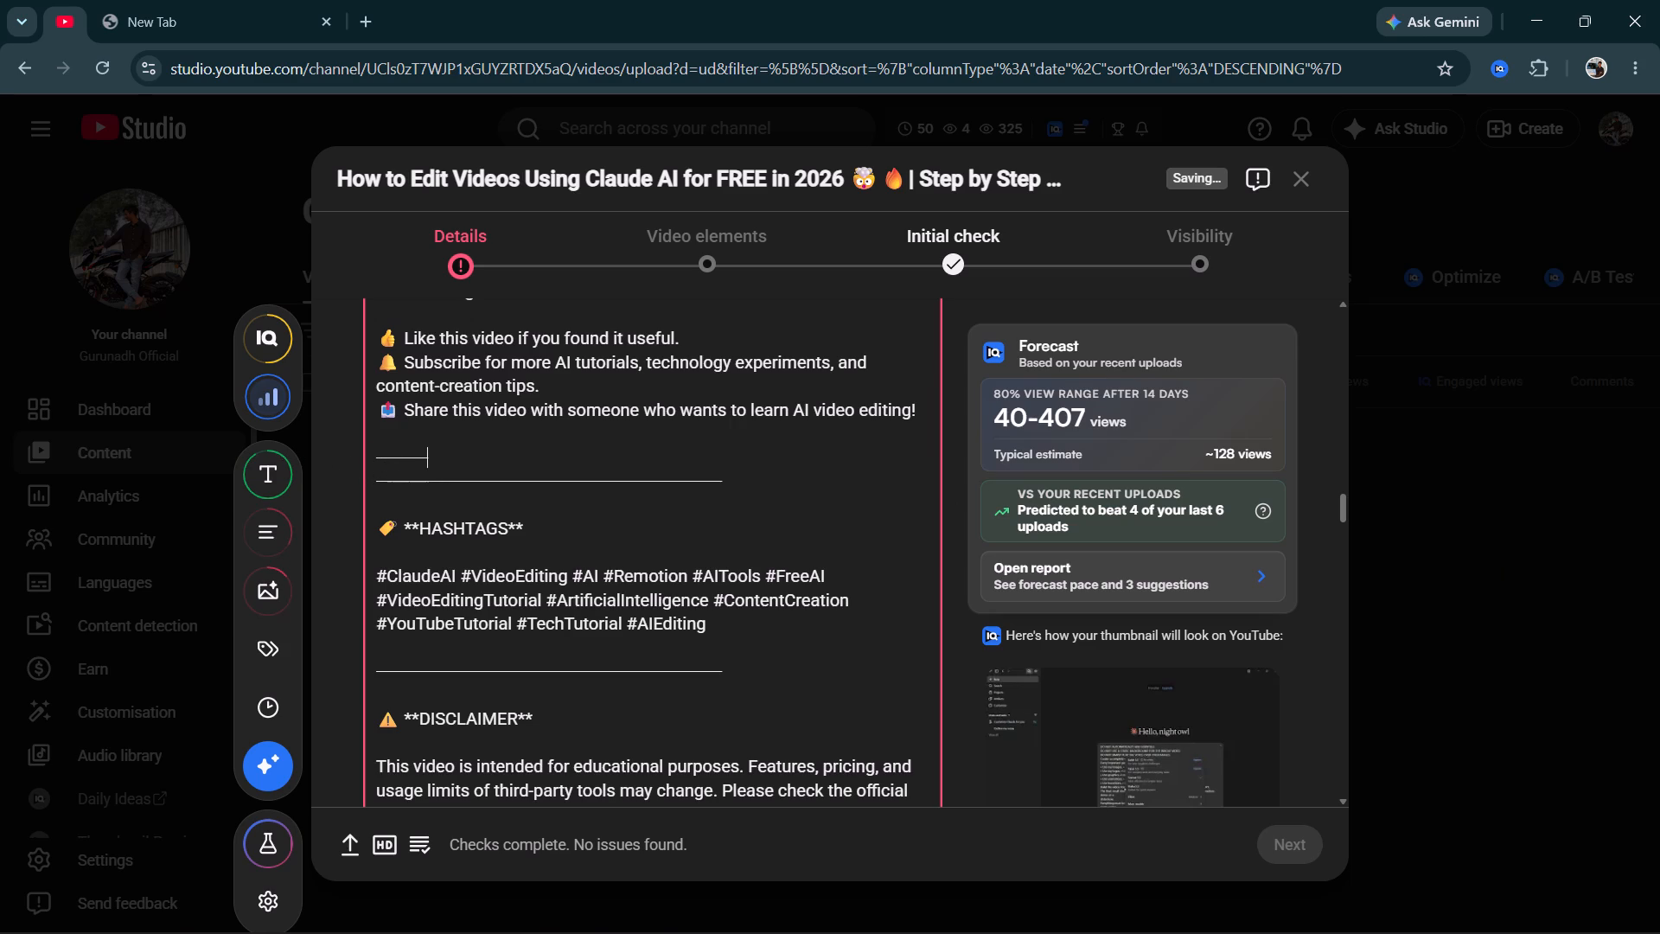
pyautogui.press('BackSpace')
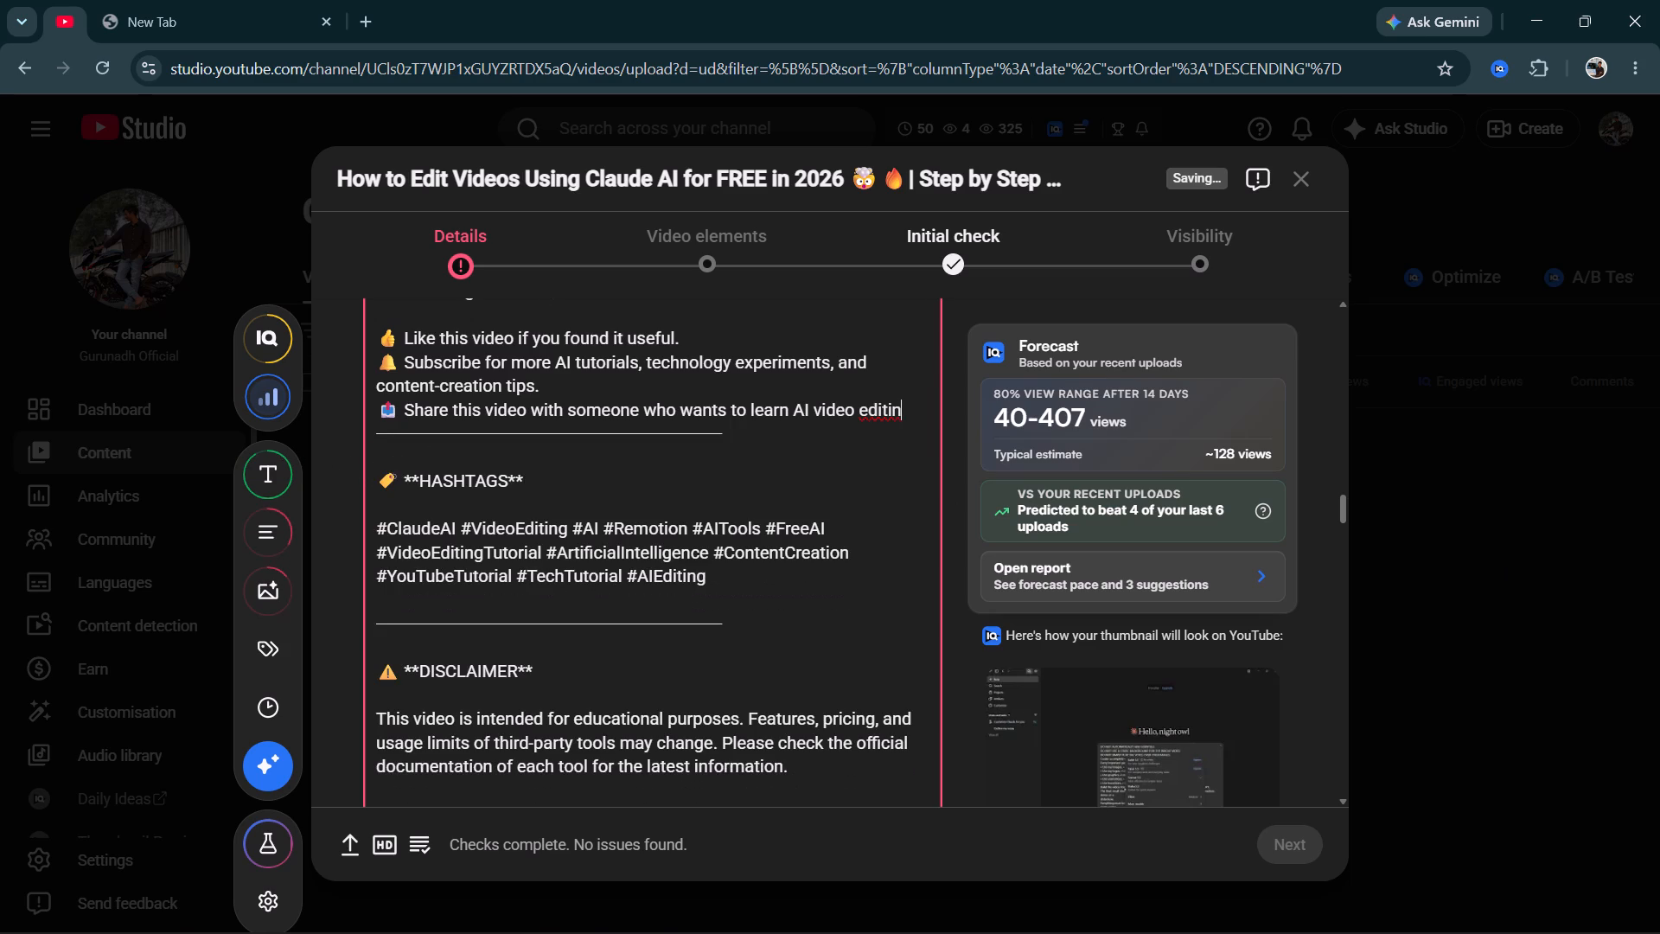
pyautogui.press('g')
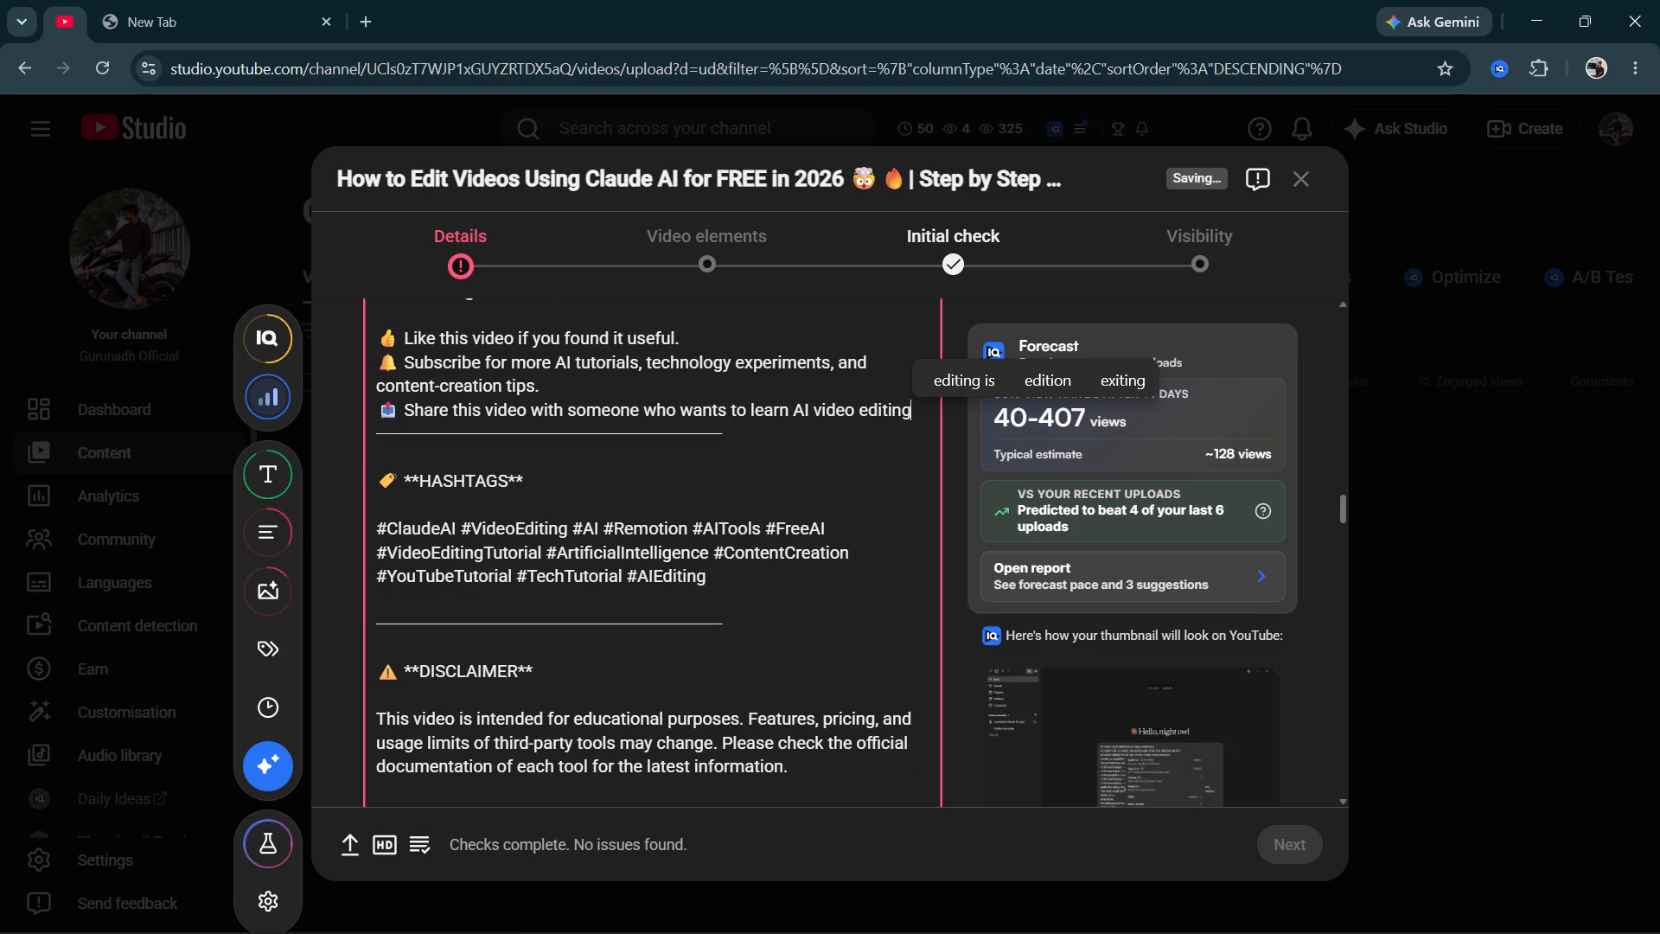
# Delete the WHO SHOULD WATCH THIS VIDEO? heading with its audience list and the leftover blank line from the description.
pyautogui.scroll(-2, 616, 585)
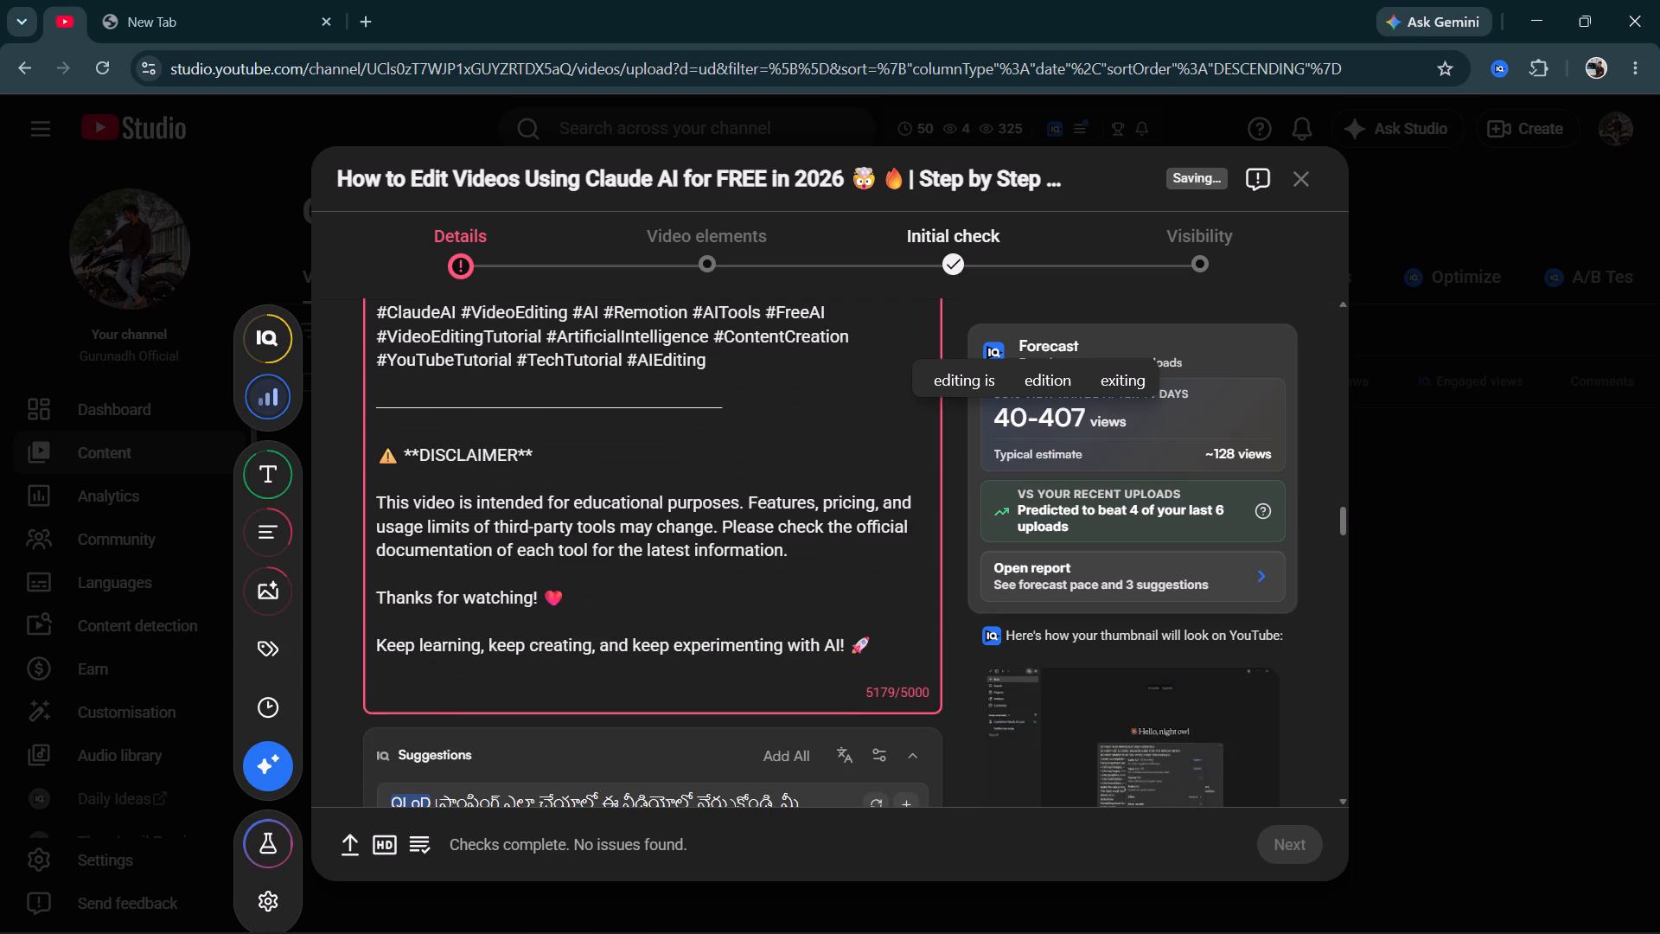
pyautogui.scroll(8, 652, 601)
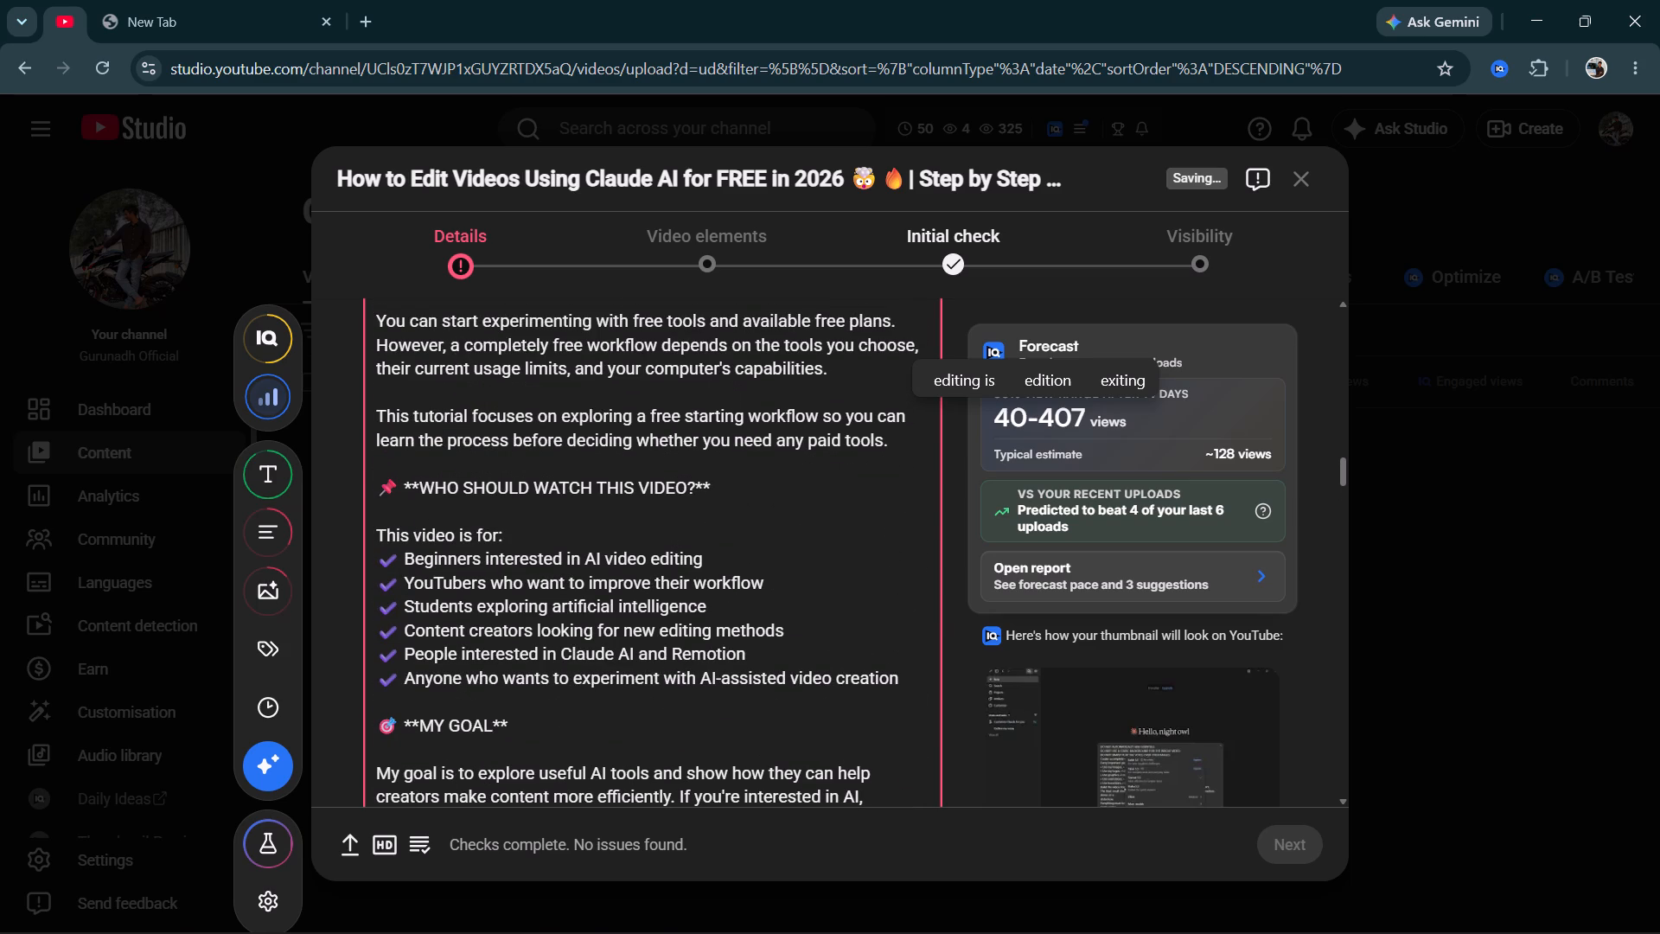
pyautogui.scroll(-1, 541, 693)
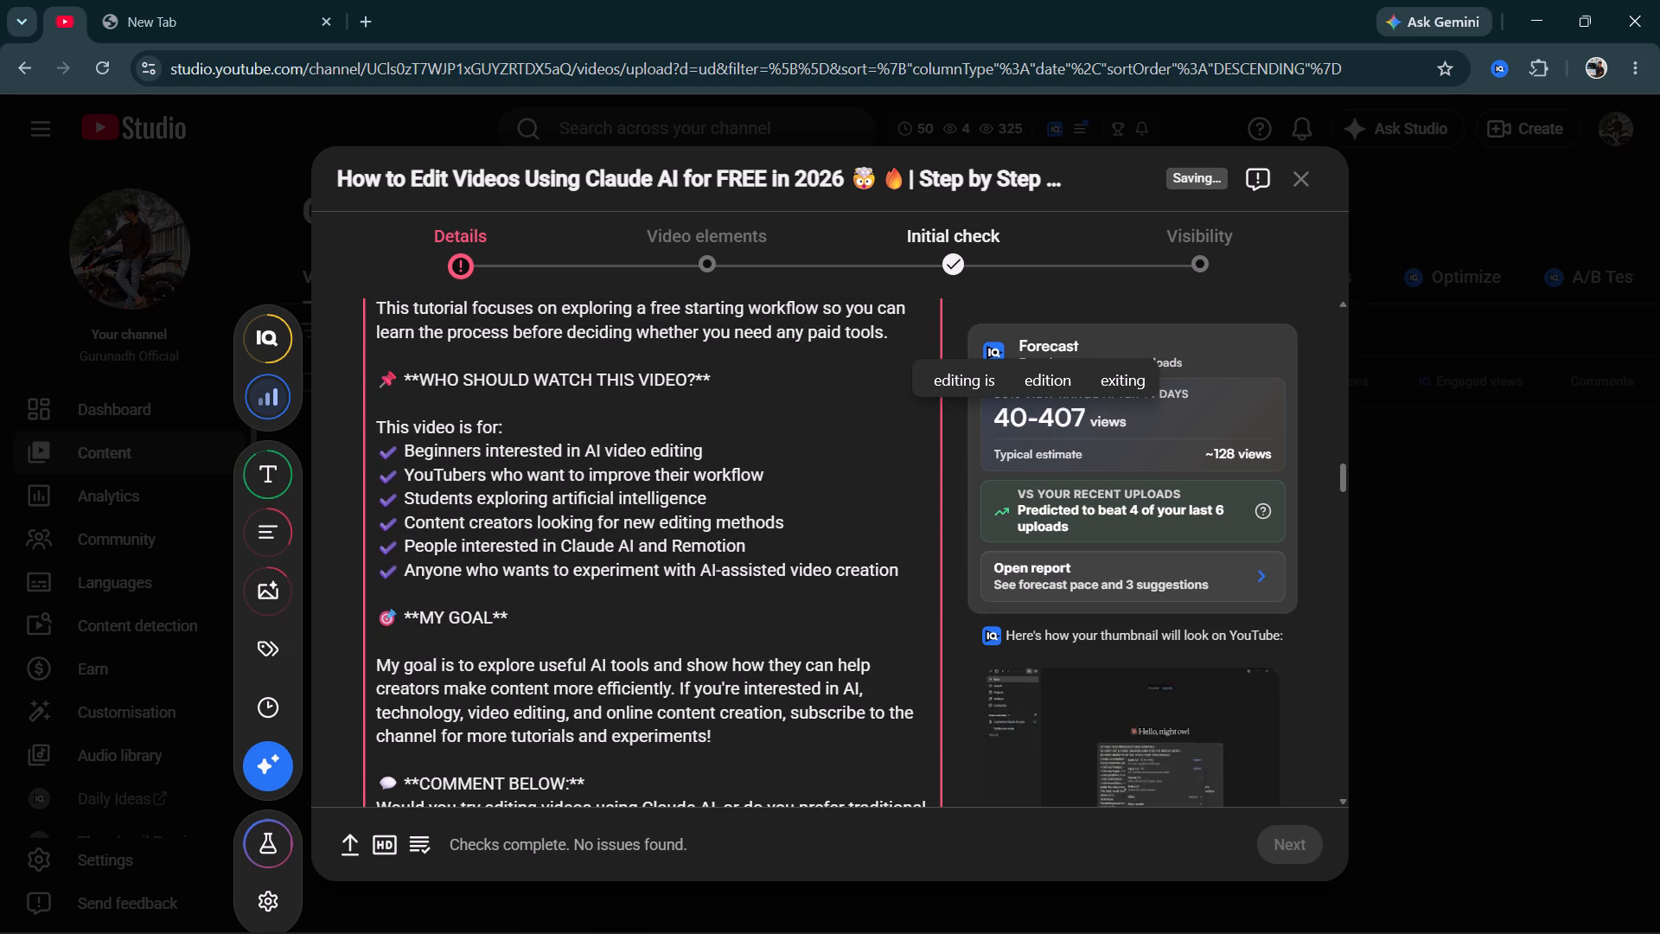
pyautogui.moveTo(382, 374); pyautogui.dragTo(776, 594)
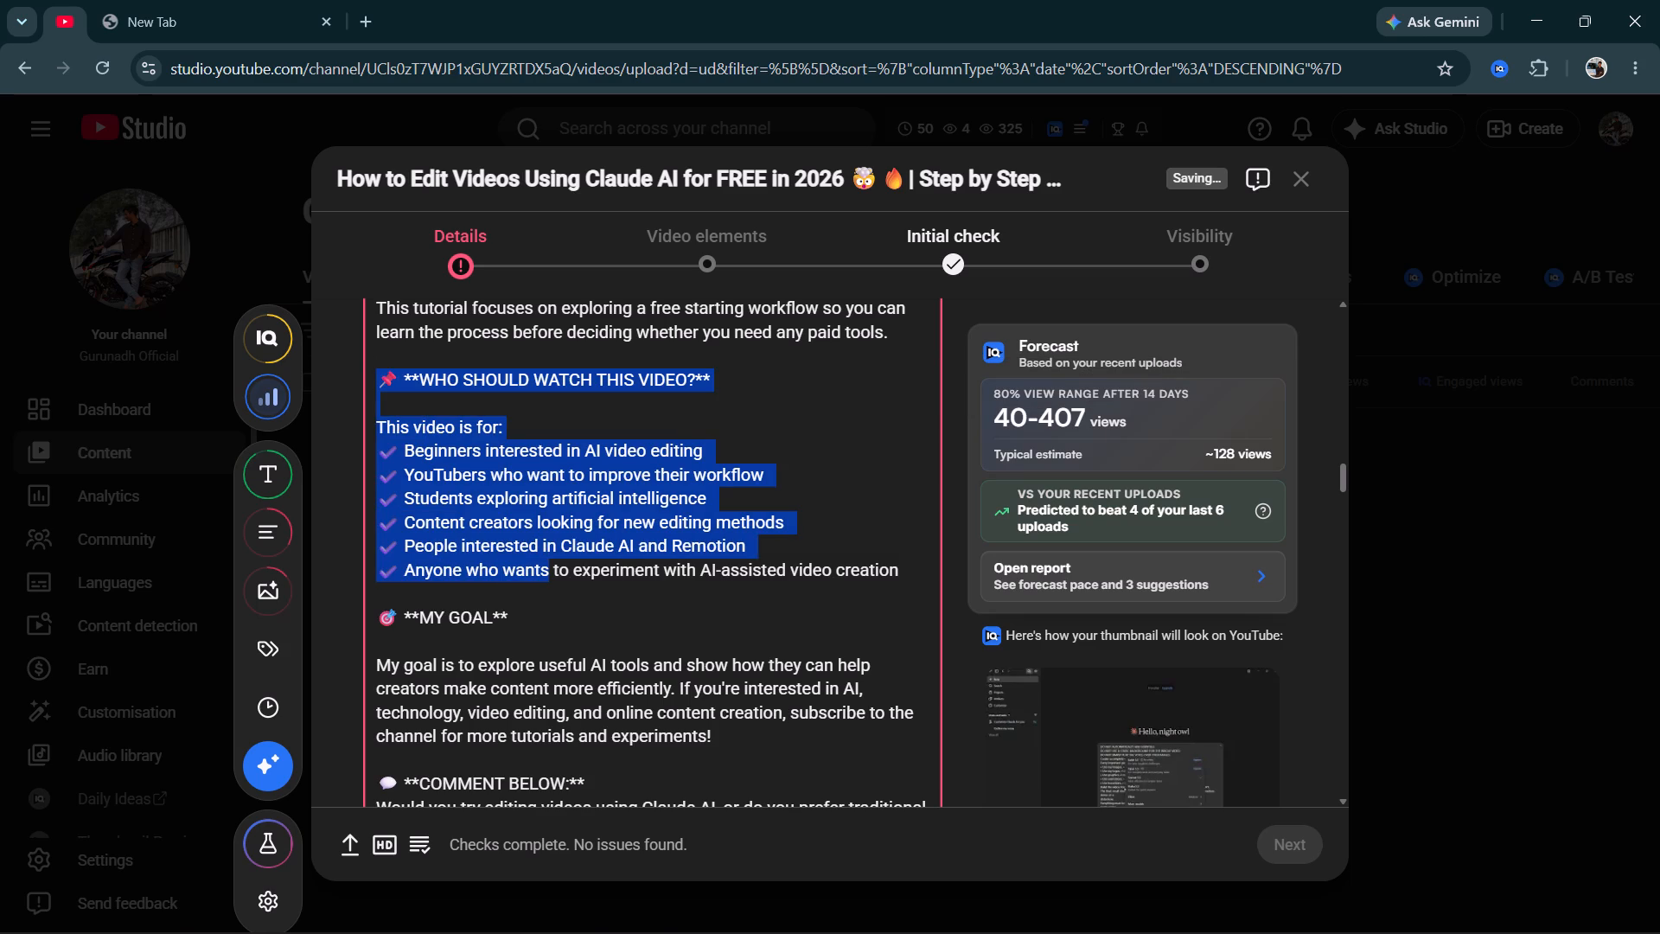
pyautogui.moveTo(776, 594); pyautogui.dragTo(802, 594)
pyautogui.press('BackSpace')
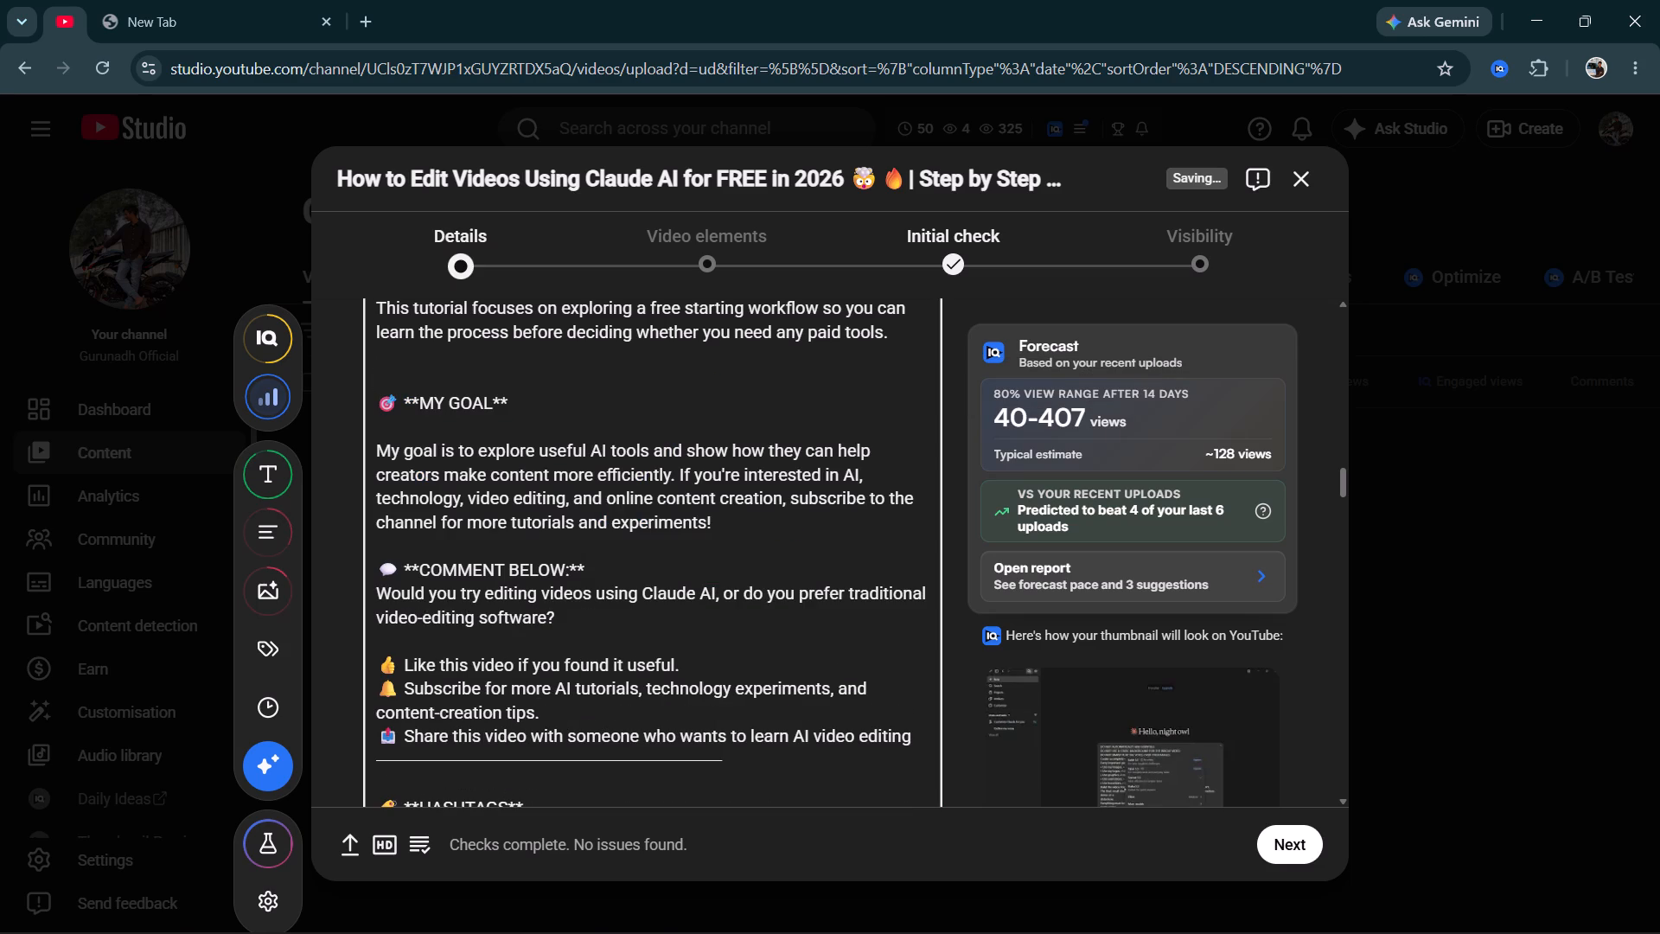
pyautogui.press('BackSpace')
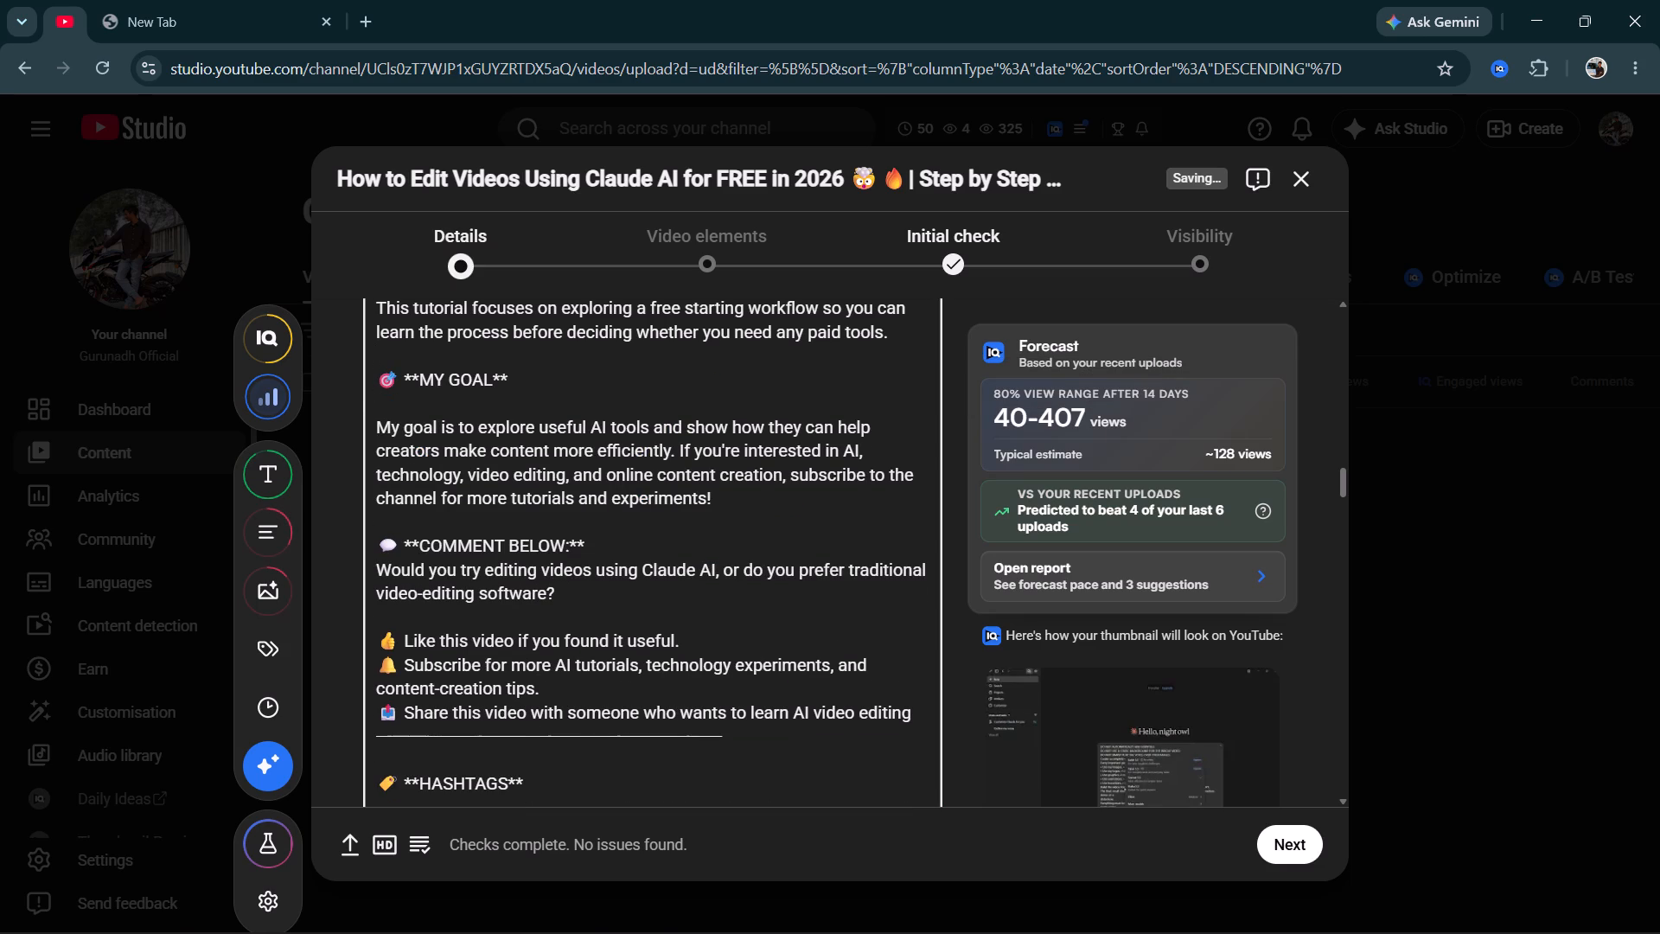
# Delete the MY GOAL heading, its paragraph and the leftover blank lines before the COMMENT BELOW section.
pyautogui.moveTo(379, 373); pyautogui.dragTo(737, 509)
pyautogui.press('BackSpace')
pyautogui.press('BackSpace')
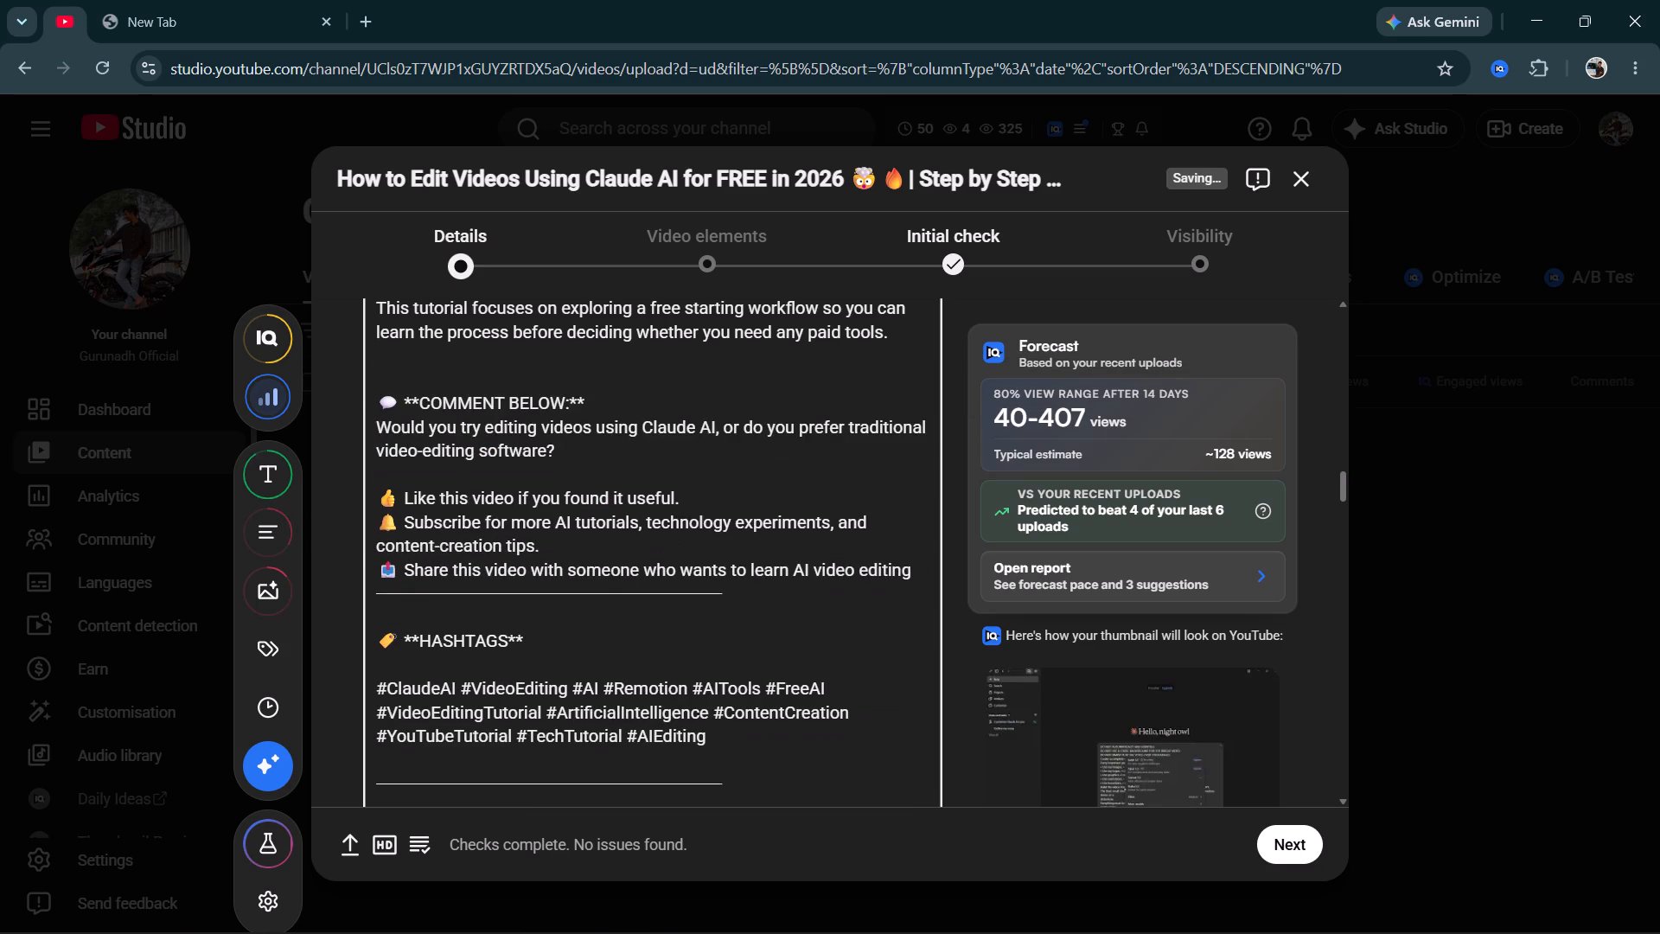
pyautogui.scroll(2, 626, 499)
pyautogui.press('BackSpace')
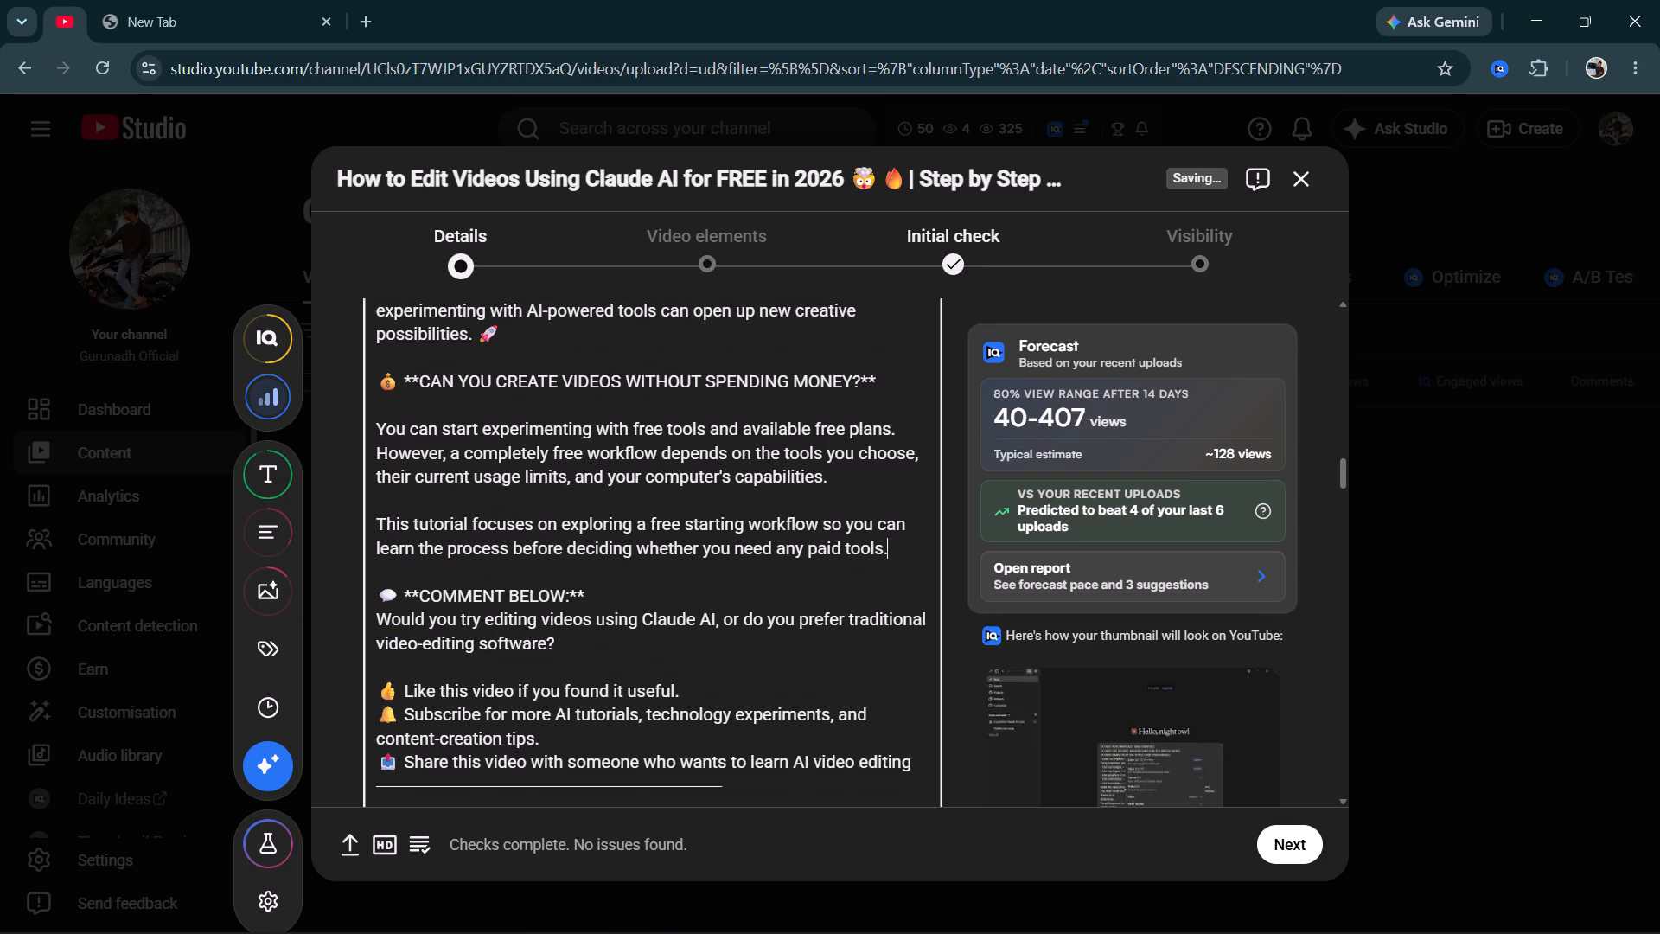
# Move the "HOW TO EDIT VIDEOS USING CLAUDE AI FOR FREE IN 2026!" heading to the top of the description, followed by a blank line.
pyautogui.scroll(3, 562, 542)
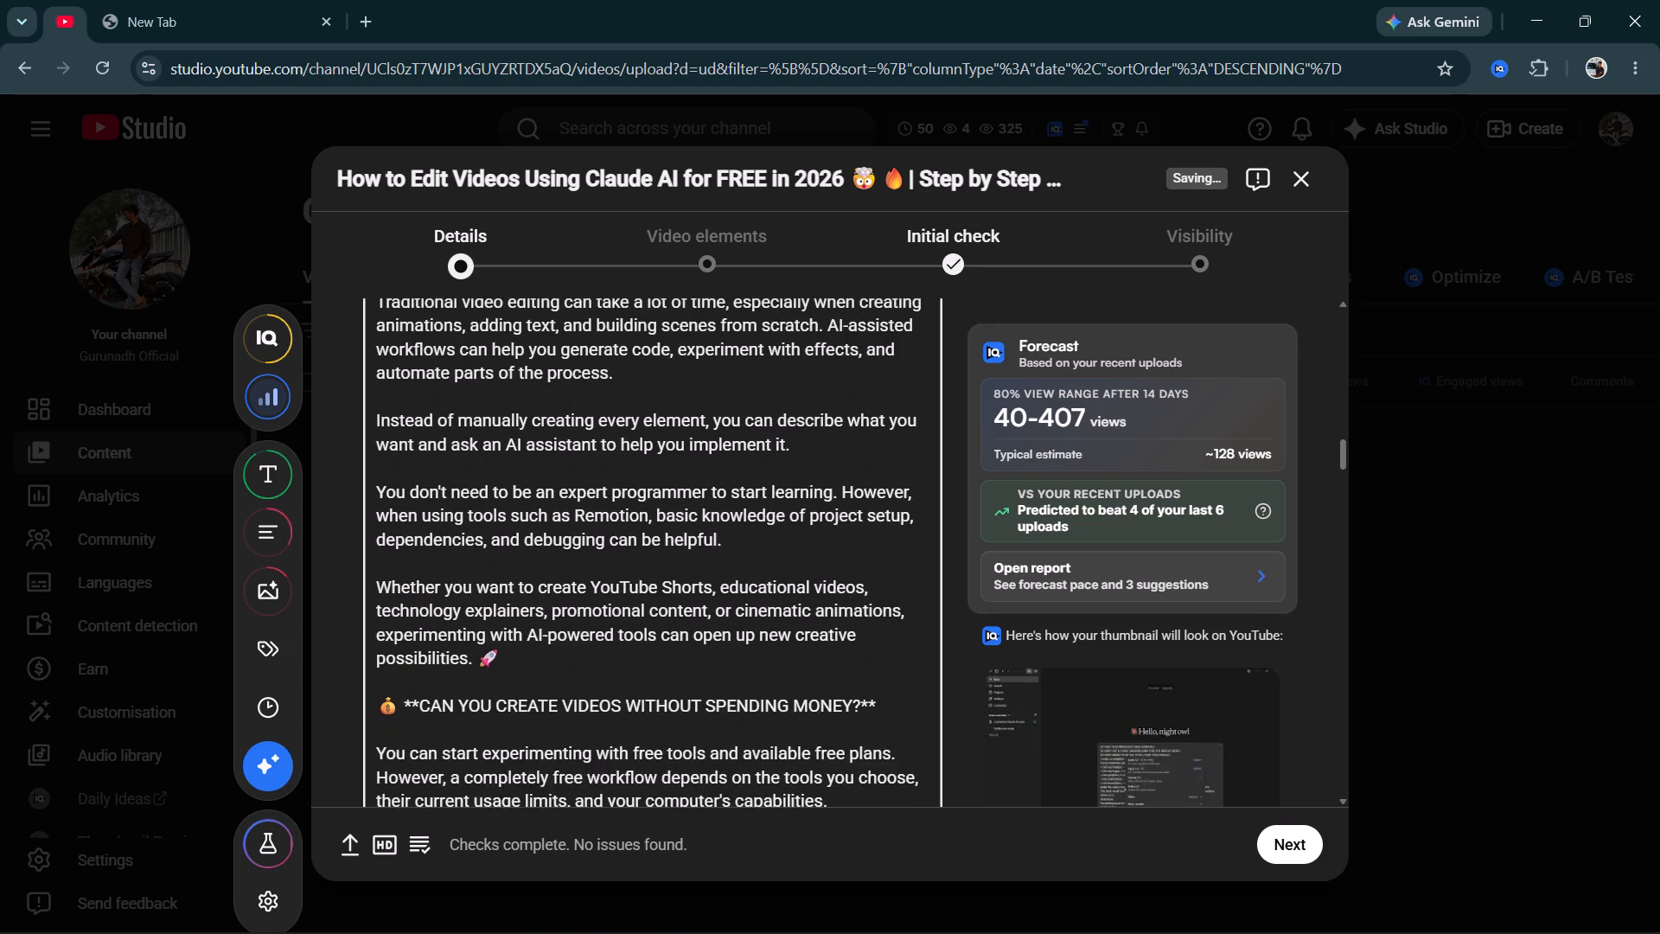
pyautogui.scroll(4, 458, 559)
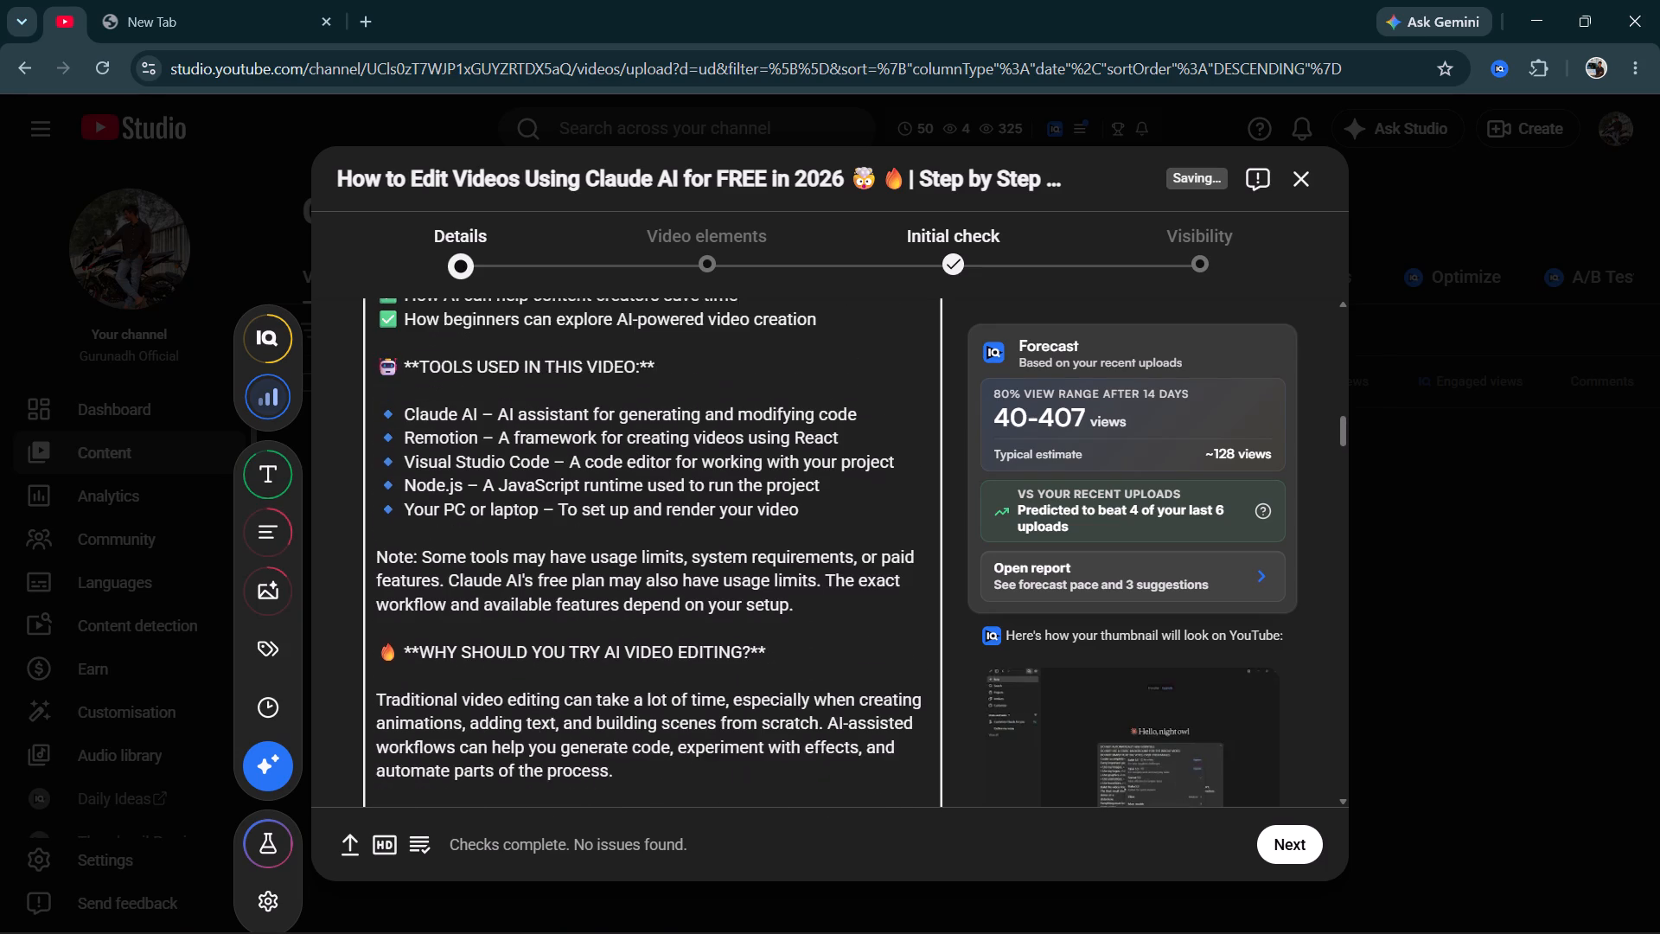
pyautogui.scroll(7, 458, 559)
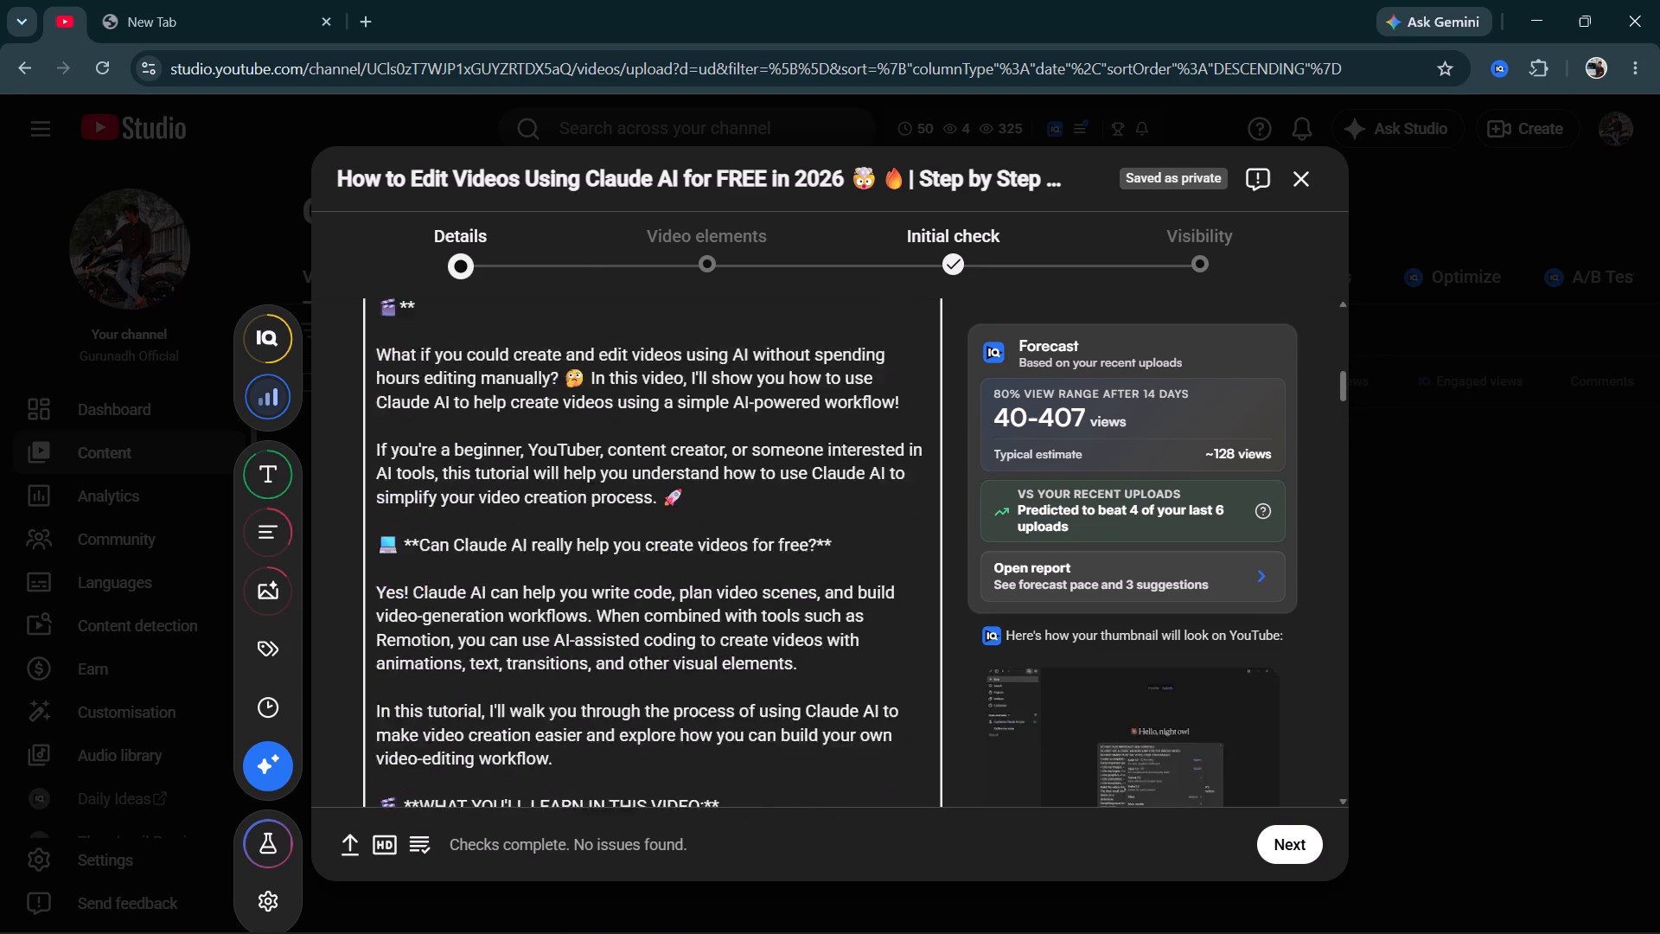
pyautogui.scroll(2, 458, 559)
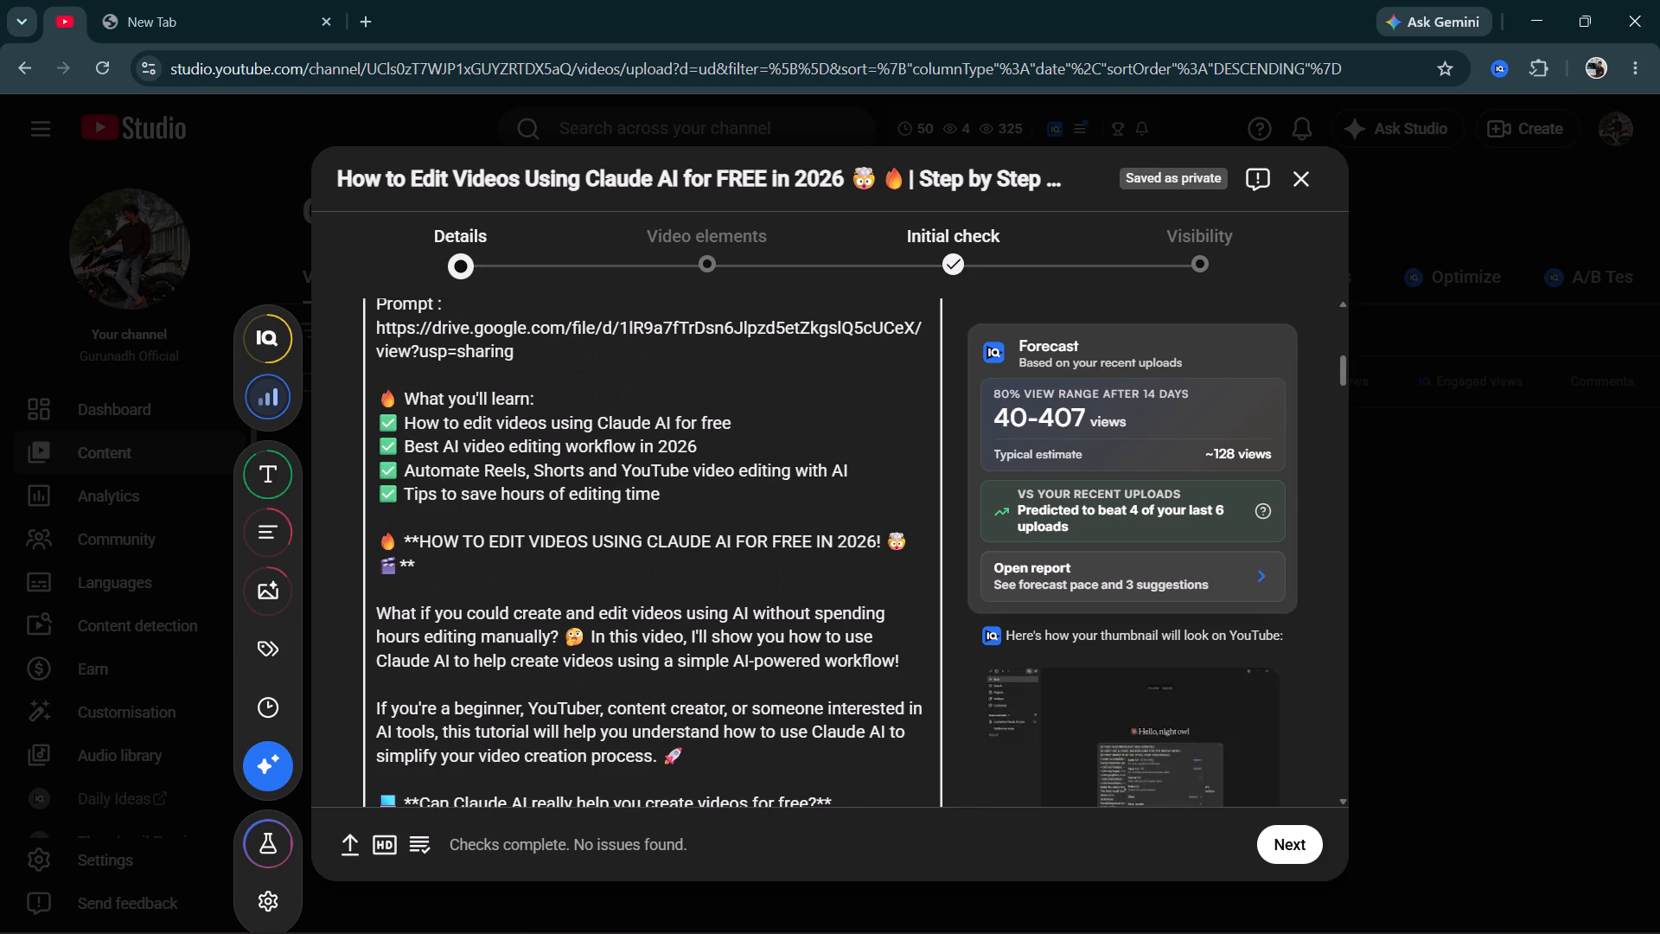
pyautogui.moveTo(430, 565); pyautogui.dragTo(379, 535)
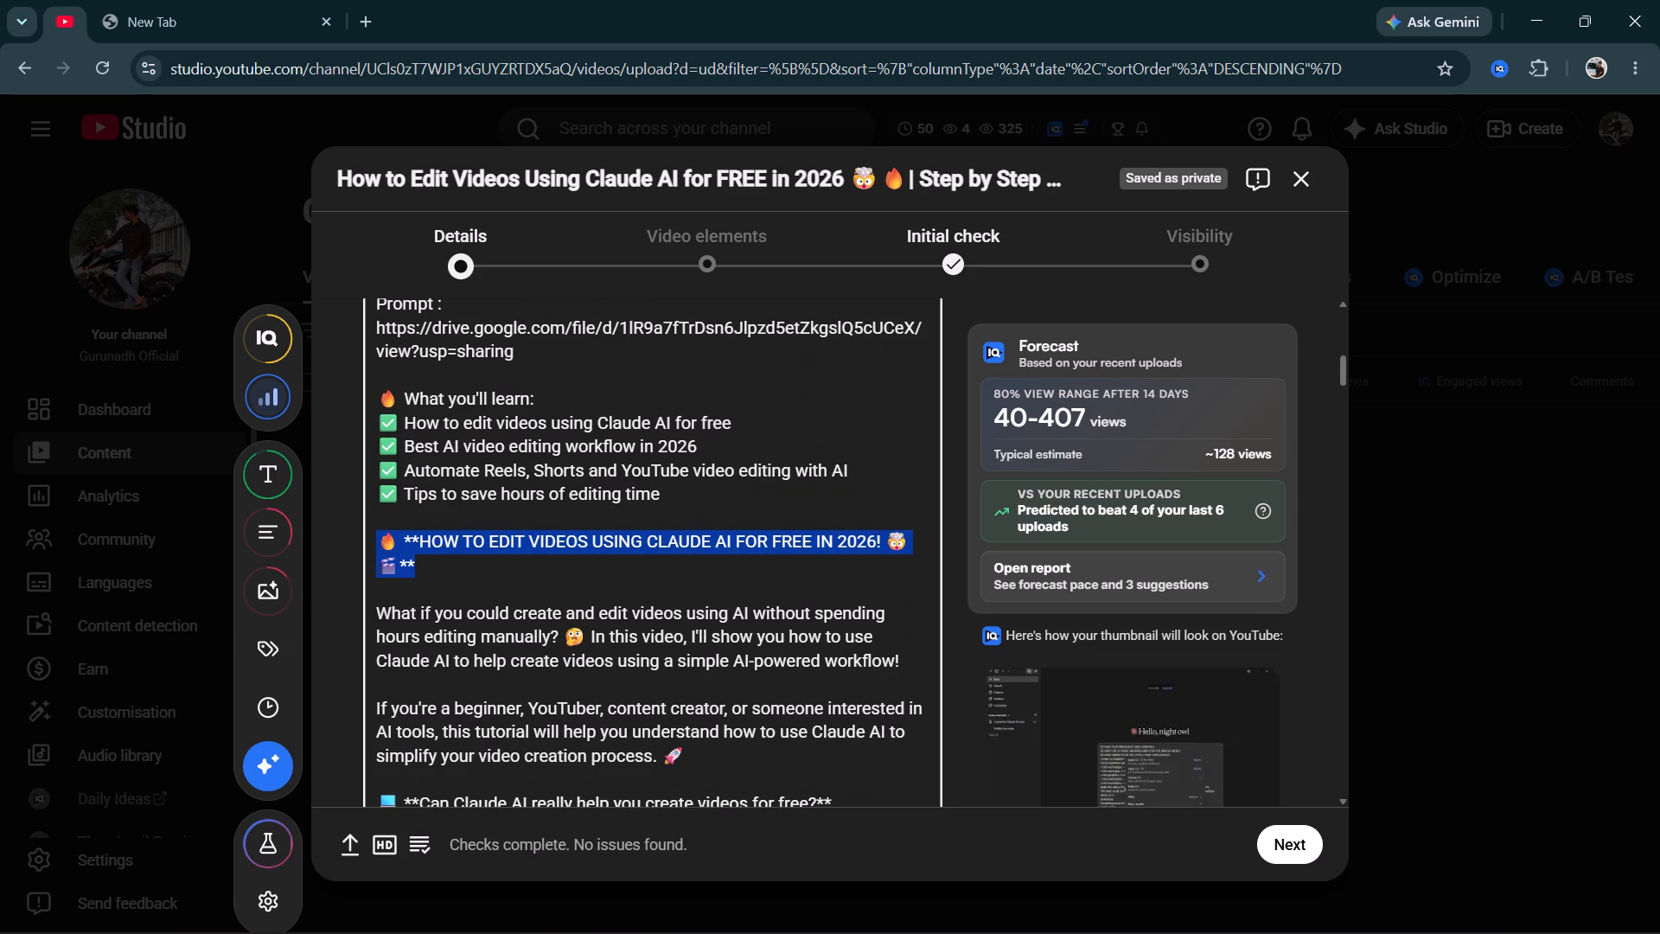
pyautogui.hotkey('ctrl', 'x')
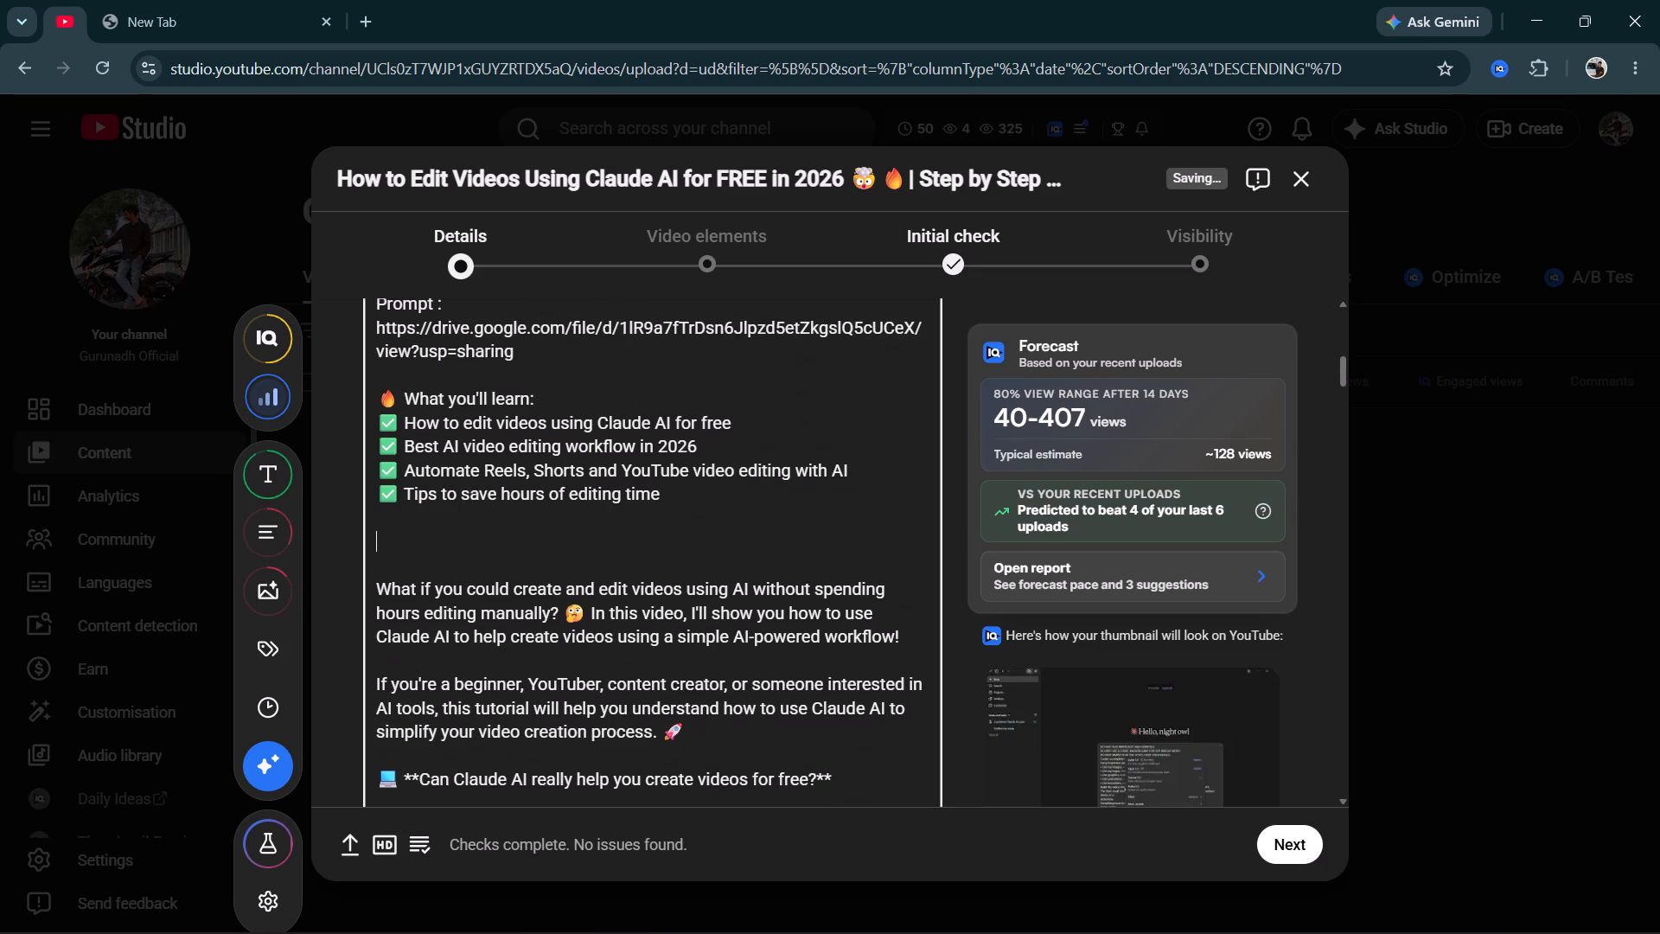
pyautogui.press('BackSpace')
pyautogui.press('BackSpace')
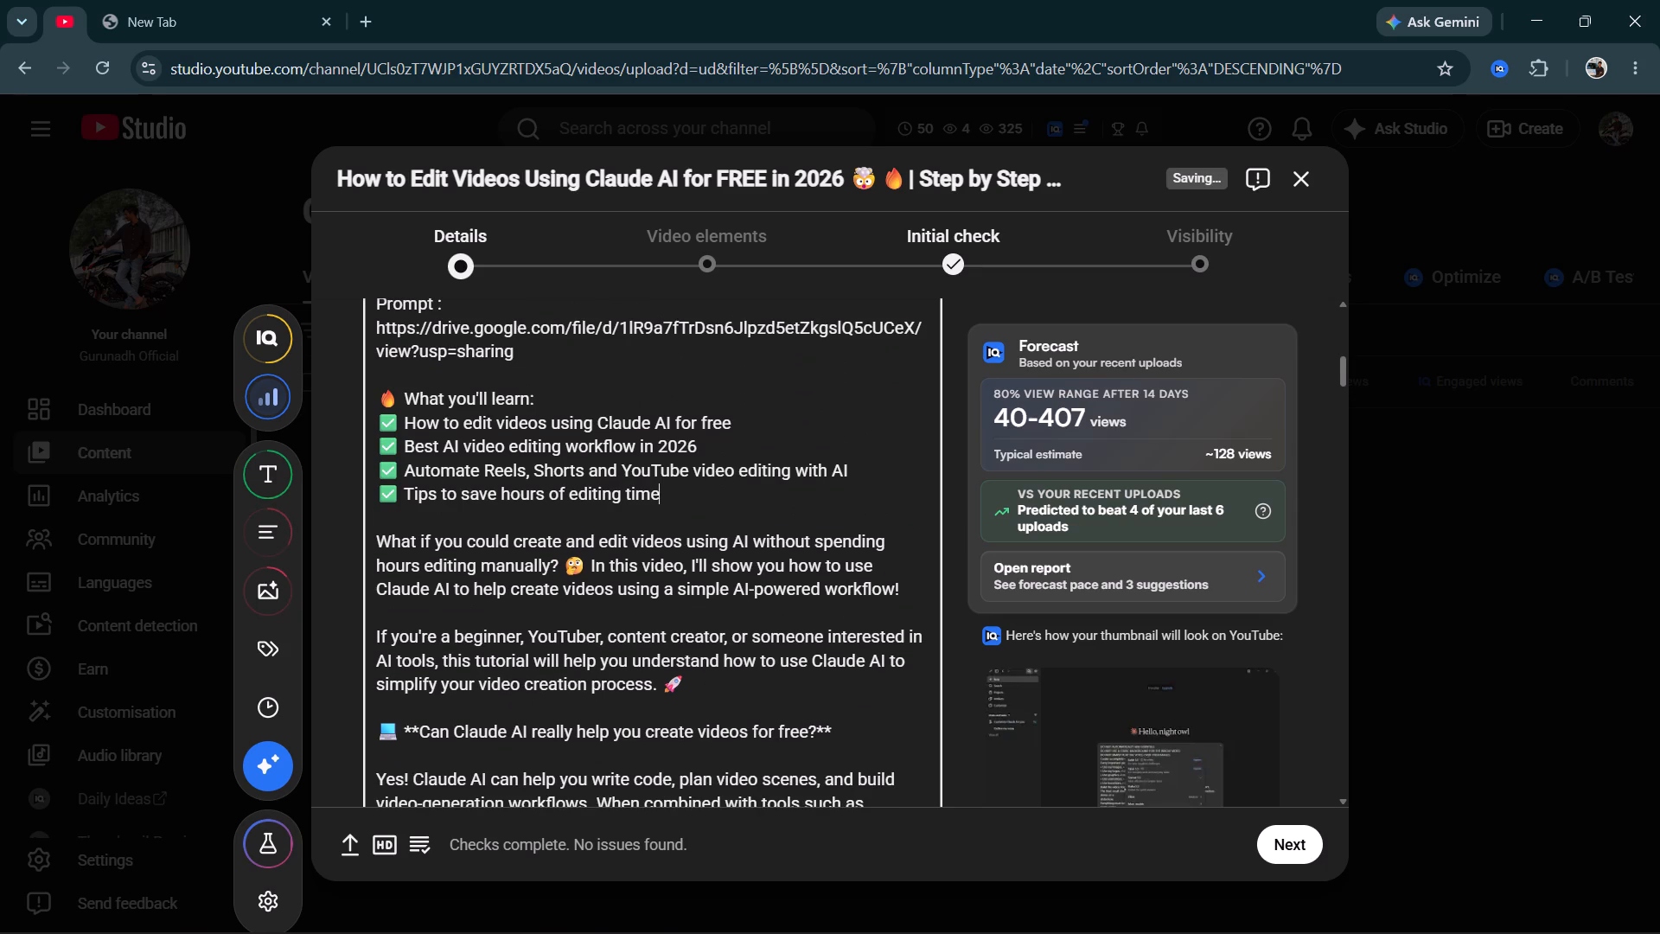
pyautogui.scroll(8, 450, 530)
pyautogui.scroll(-3, 534, 639)
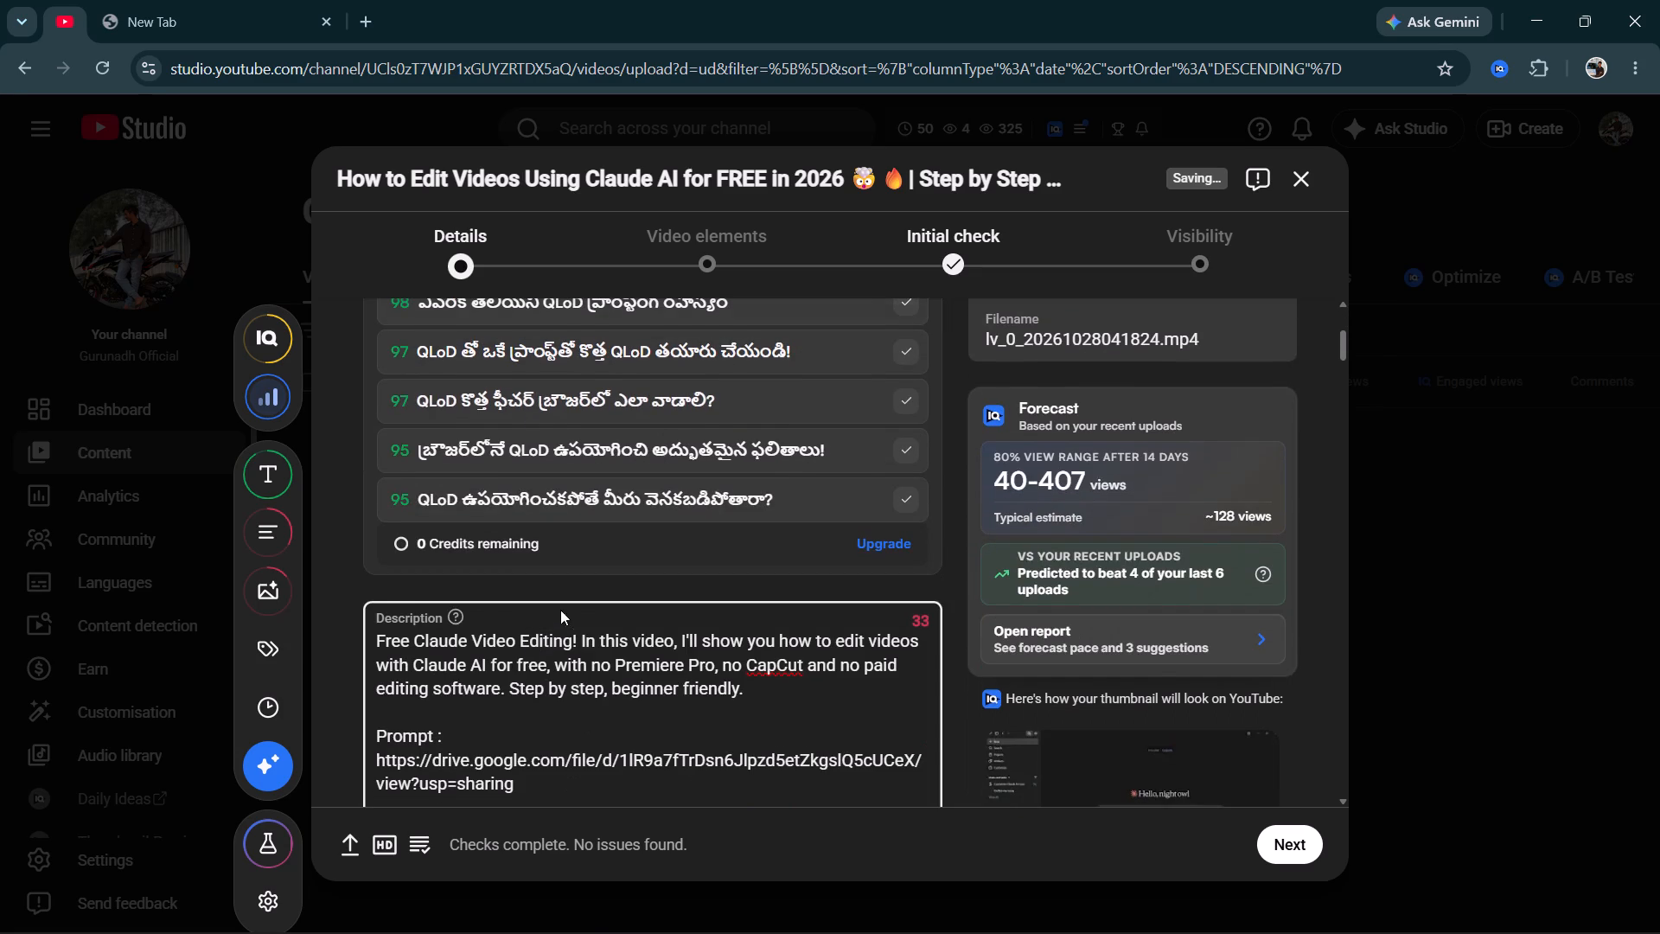
pyautogui.click(380, 634)
pyautogui.hotkey('ctrl', 'v')
pyautogui.press('Return')
pyautogui.scroll(-2, 502, 758)
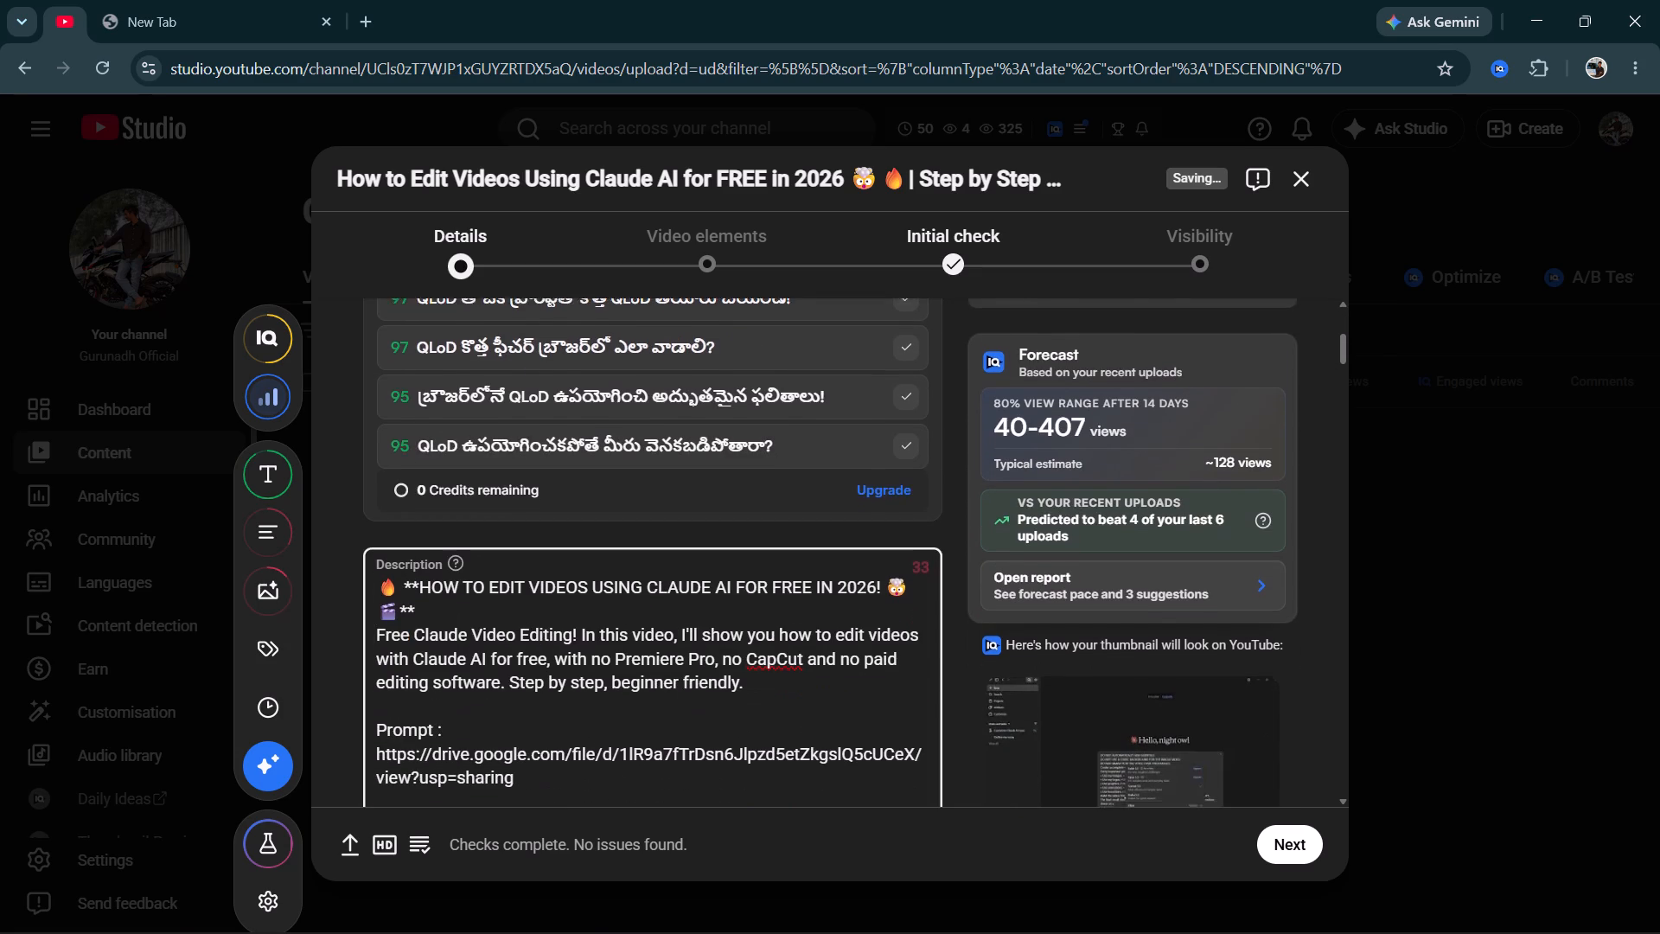
pyautogui.scroll(-2, 503, 758)
pyautogui.press('Return')
pyautogui.scroll(-5, 490, 656)
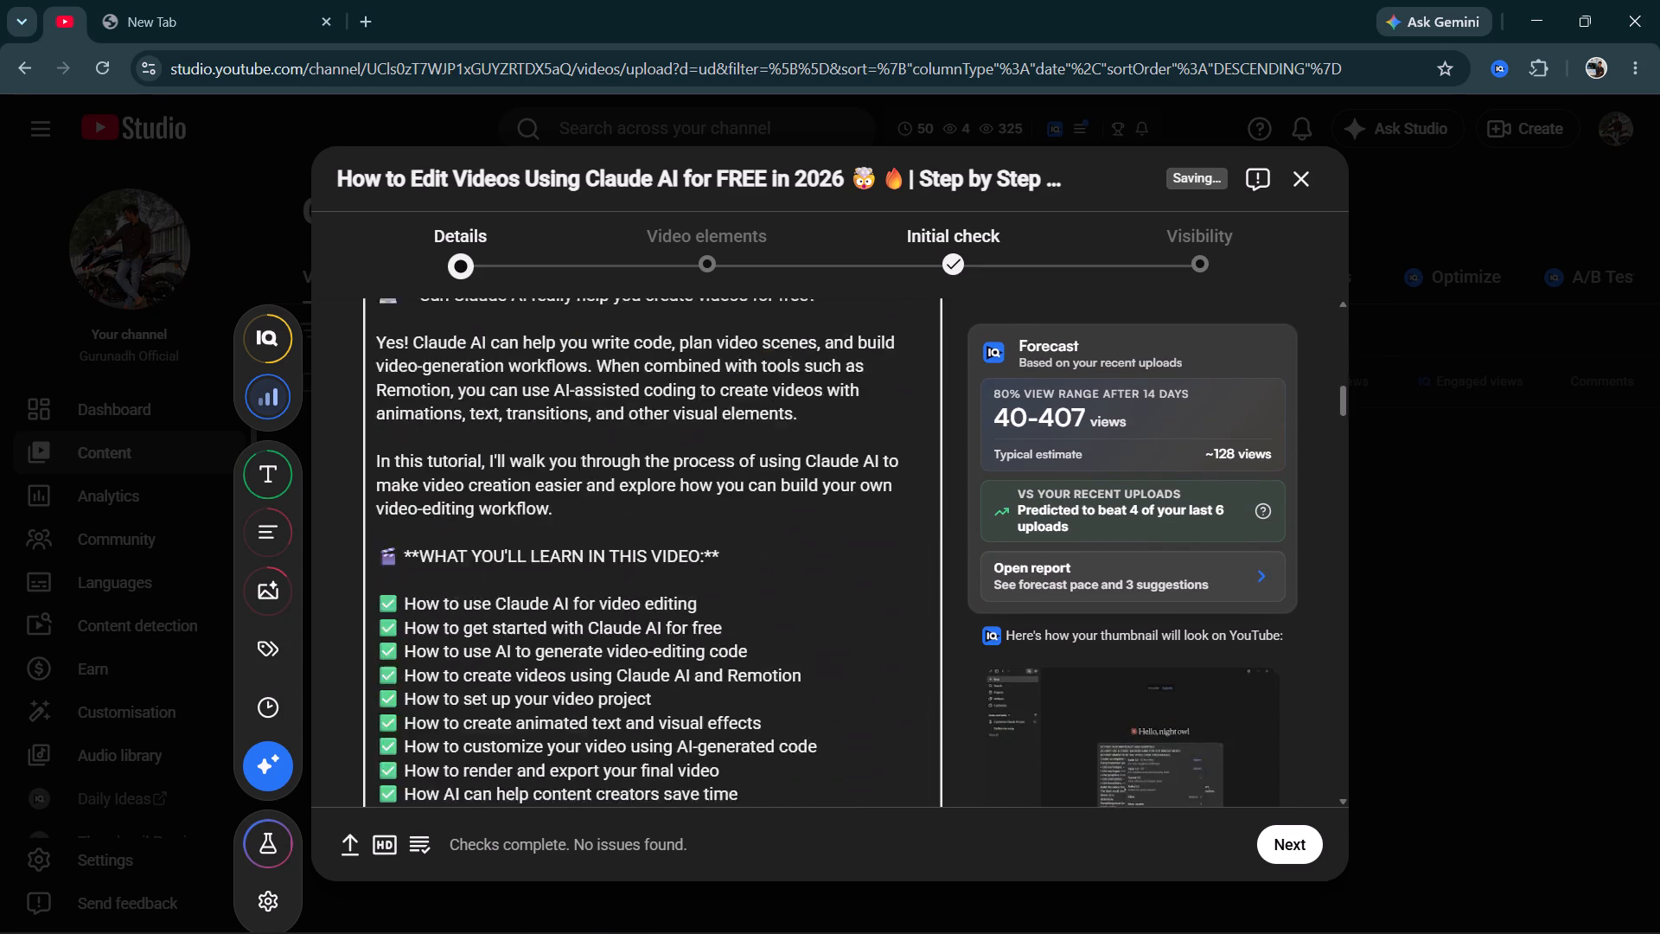
pyautogui.scroll(-18, 490, 632)
pyautogui.scroll(-4, 559, 639)
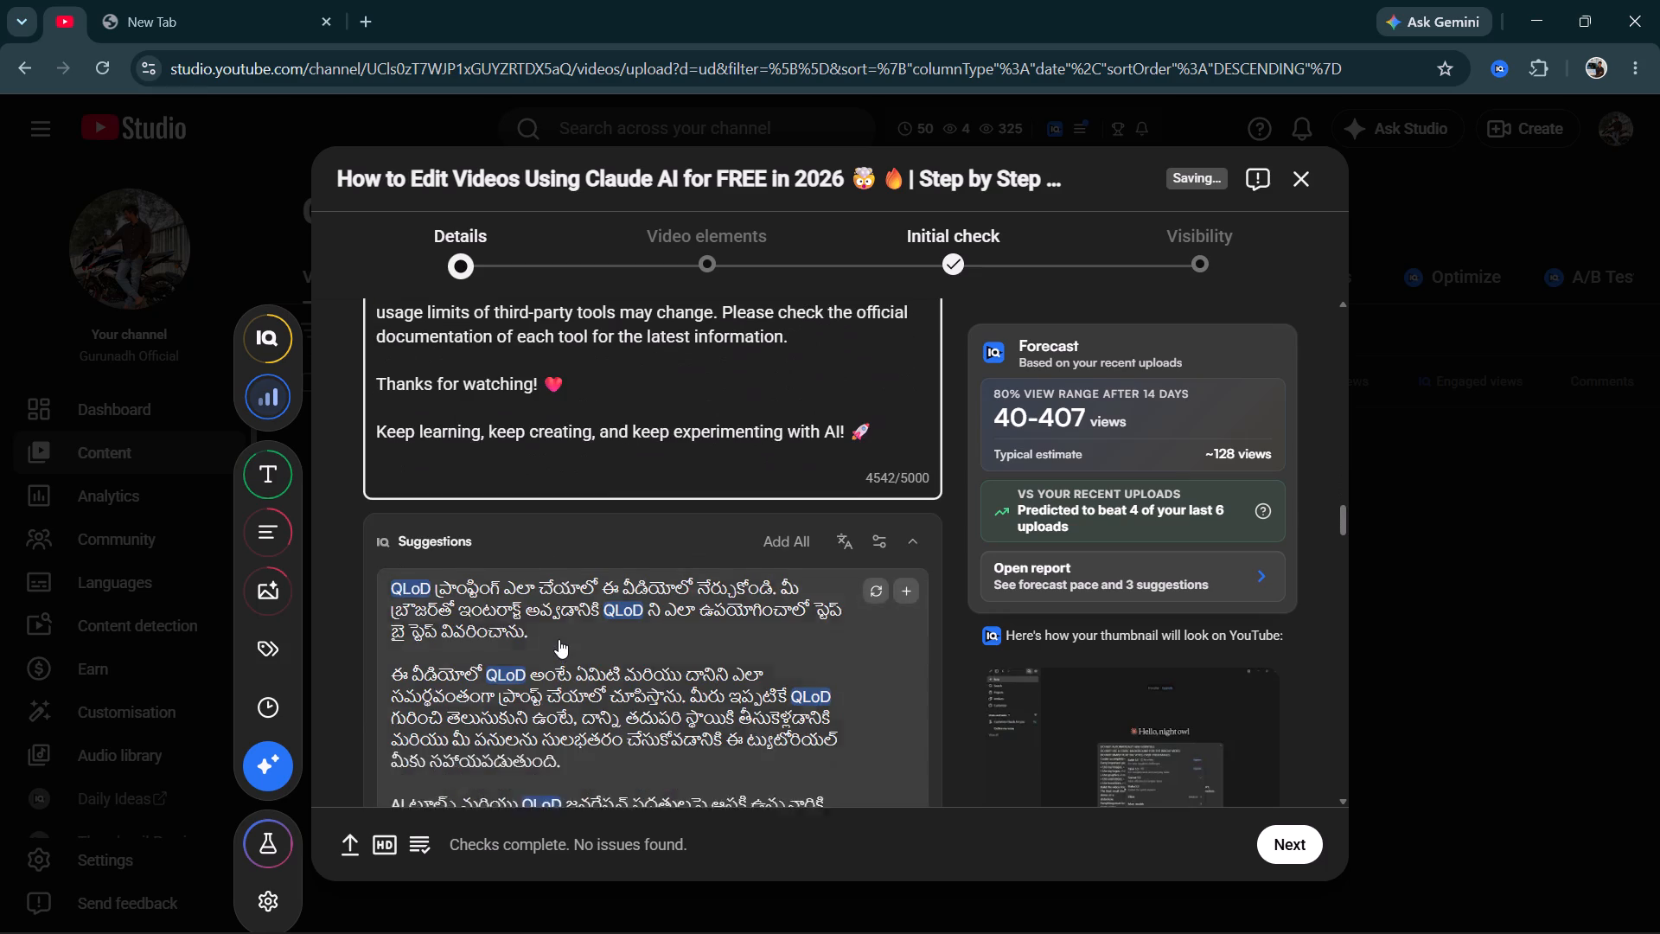
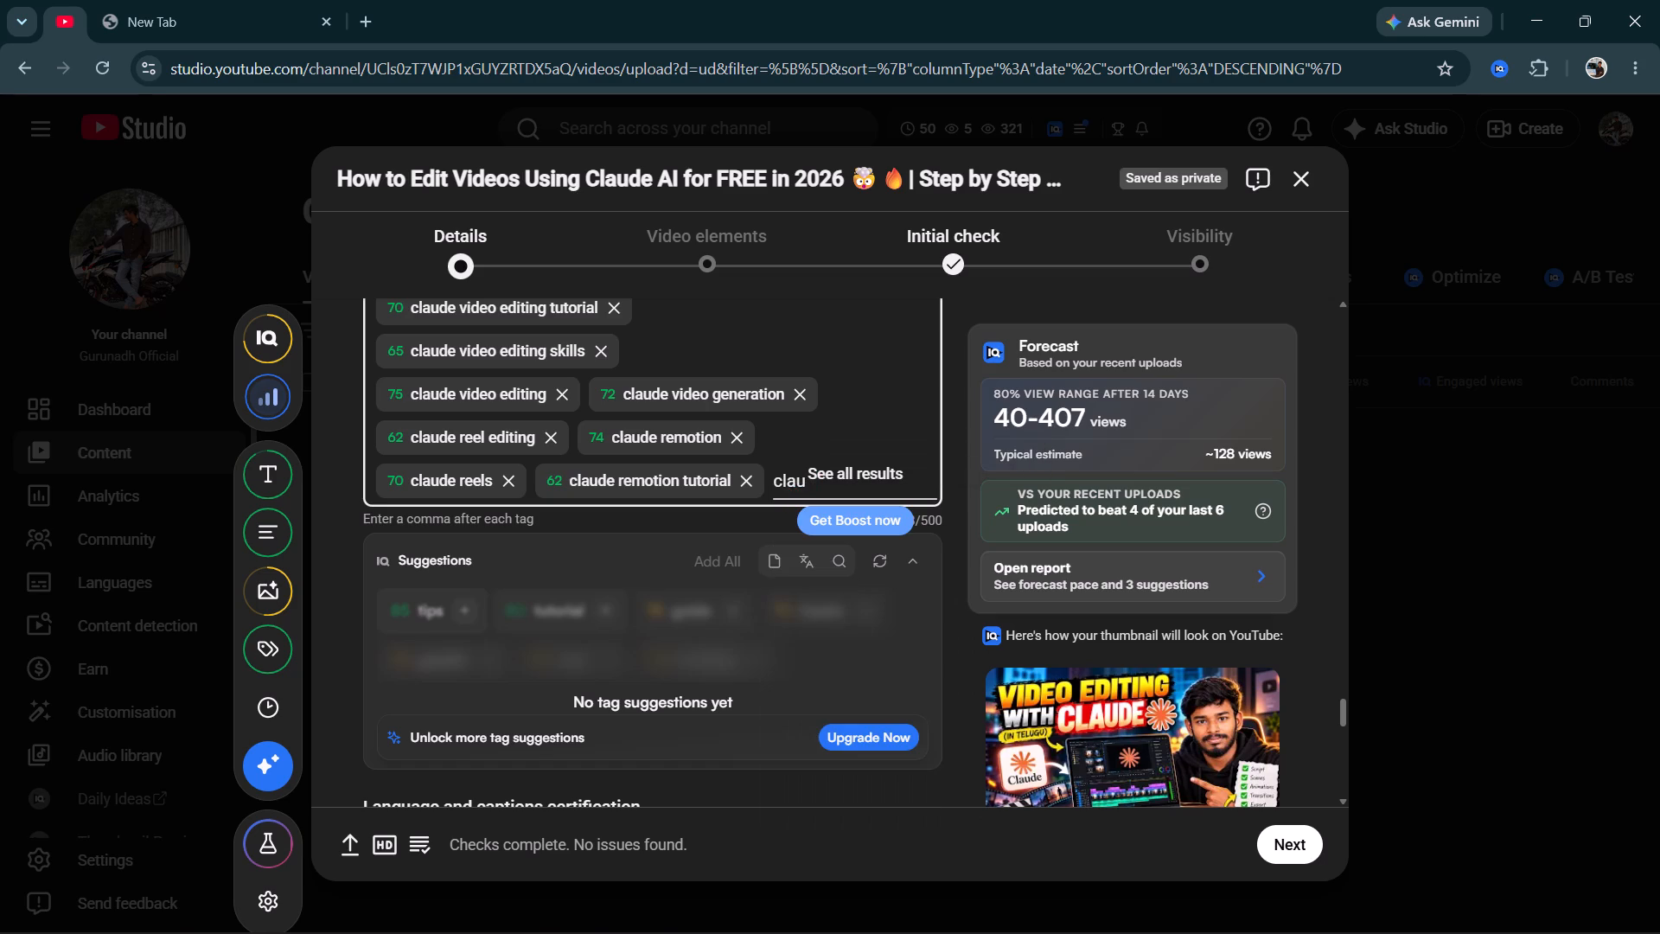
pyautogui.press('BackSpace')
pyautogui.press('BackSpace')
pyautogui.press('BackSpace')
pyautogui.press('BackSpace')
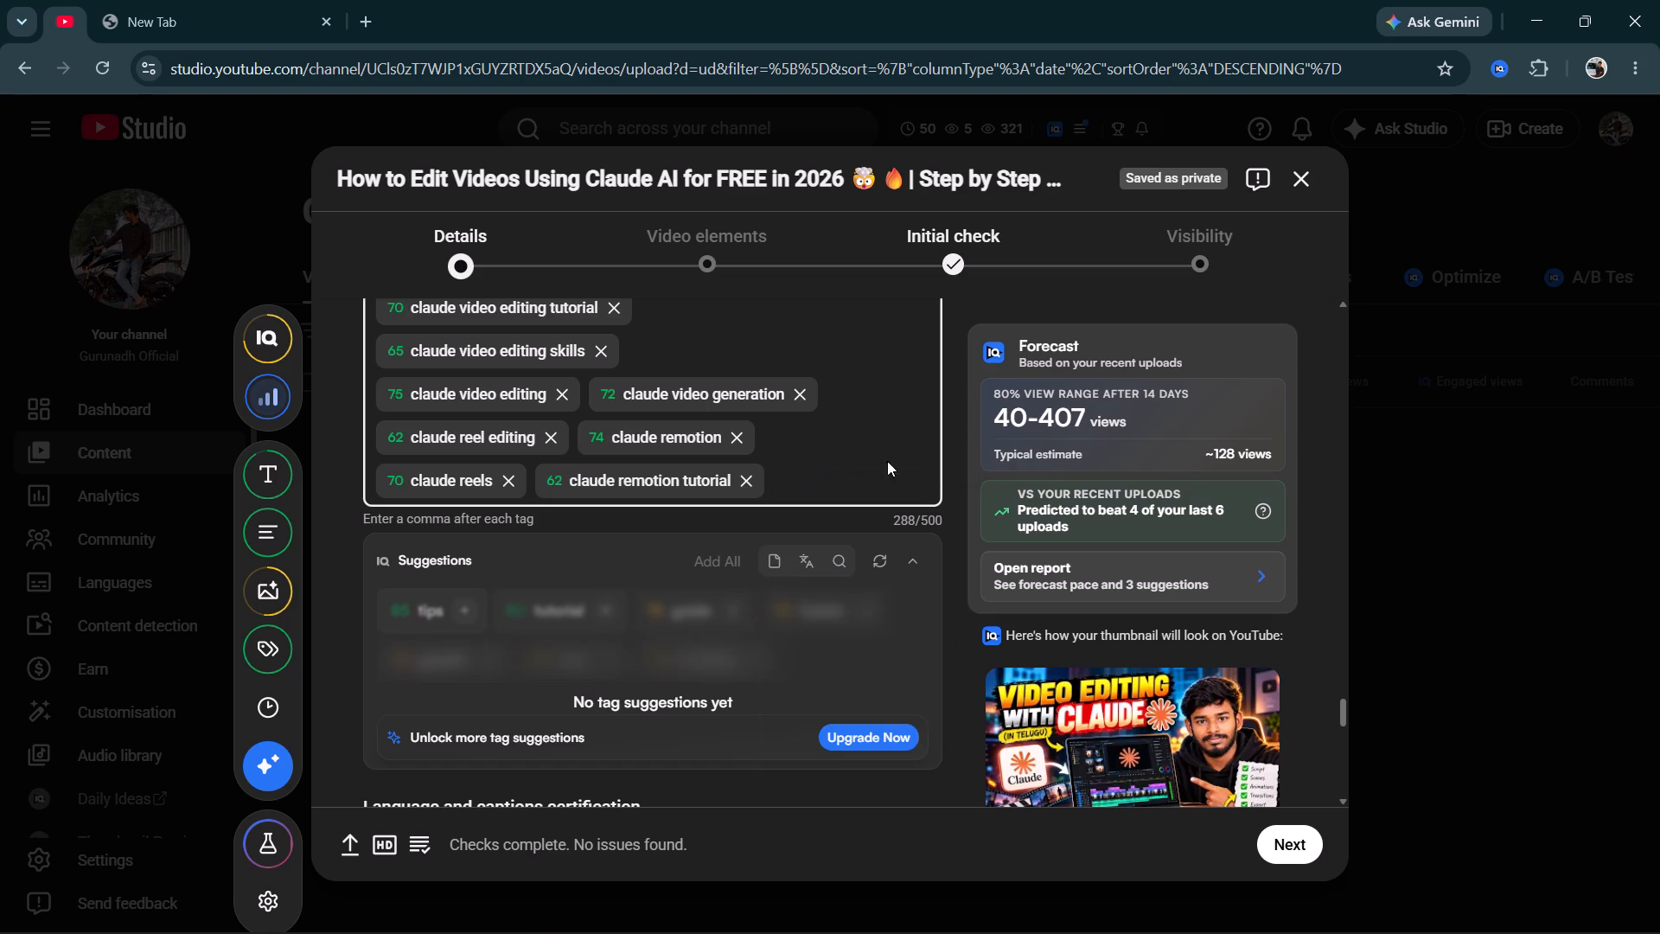
# Review the video's remaining details: language, recording date, licence, Shorts remixing, category, and comments and ratings.
pyautogui.scroll(-1, 859, 457)
pyautogui.scroll(-1, 776, 652)
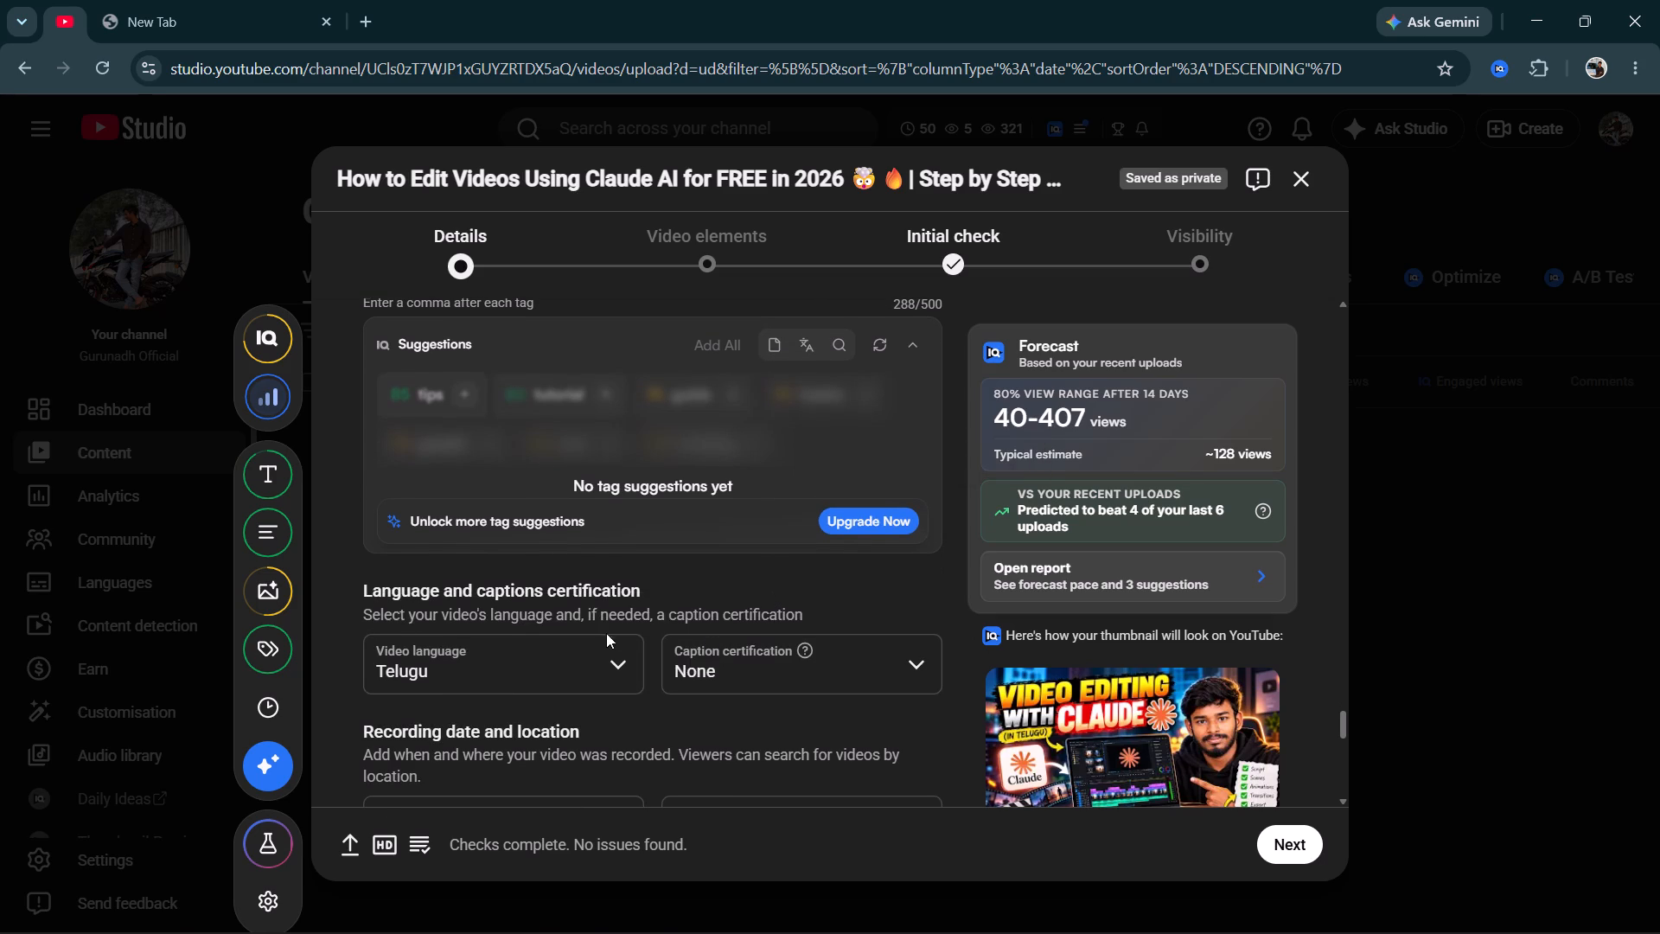
pyautogui.scroll(-1, 634, 661)
pyautogui.click(708, 630)
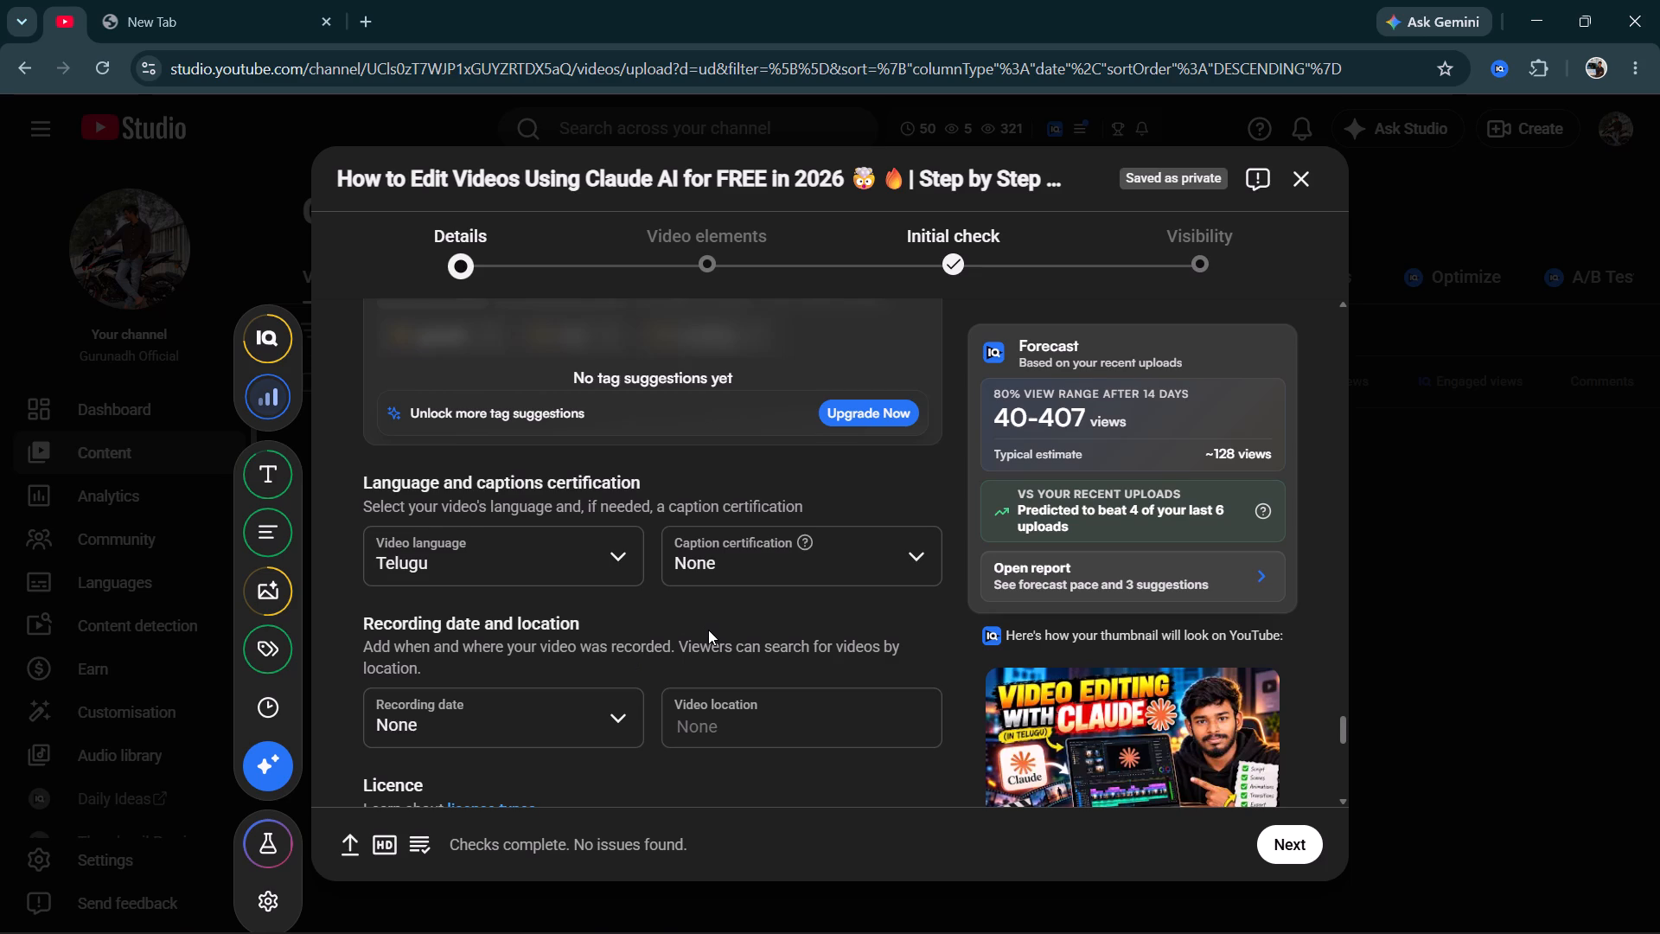
pyautogui.scroll(-1, 708, 630)
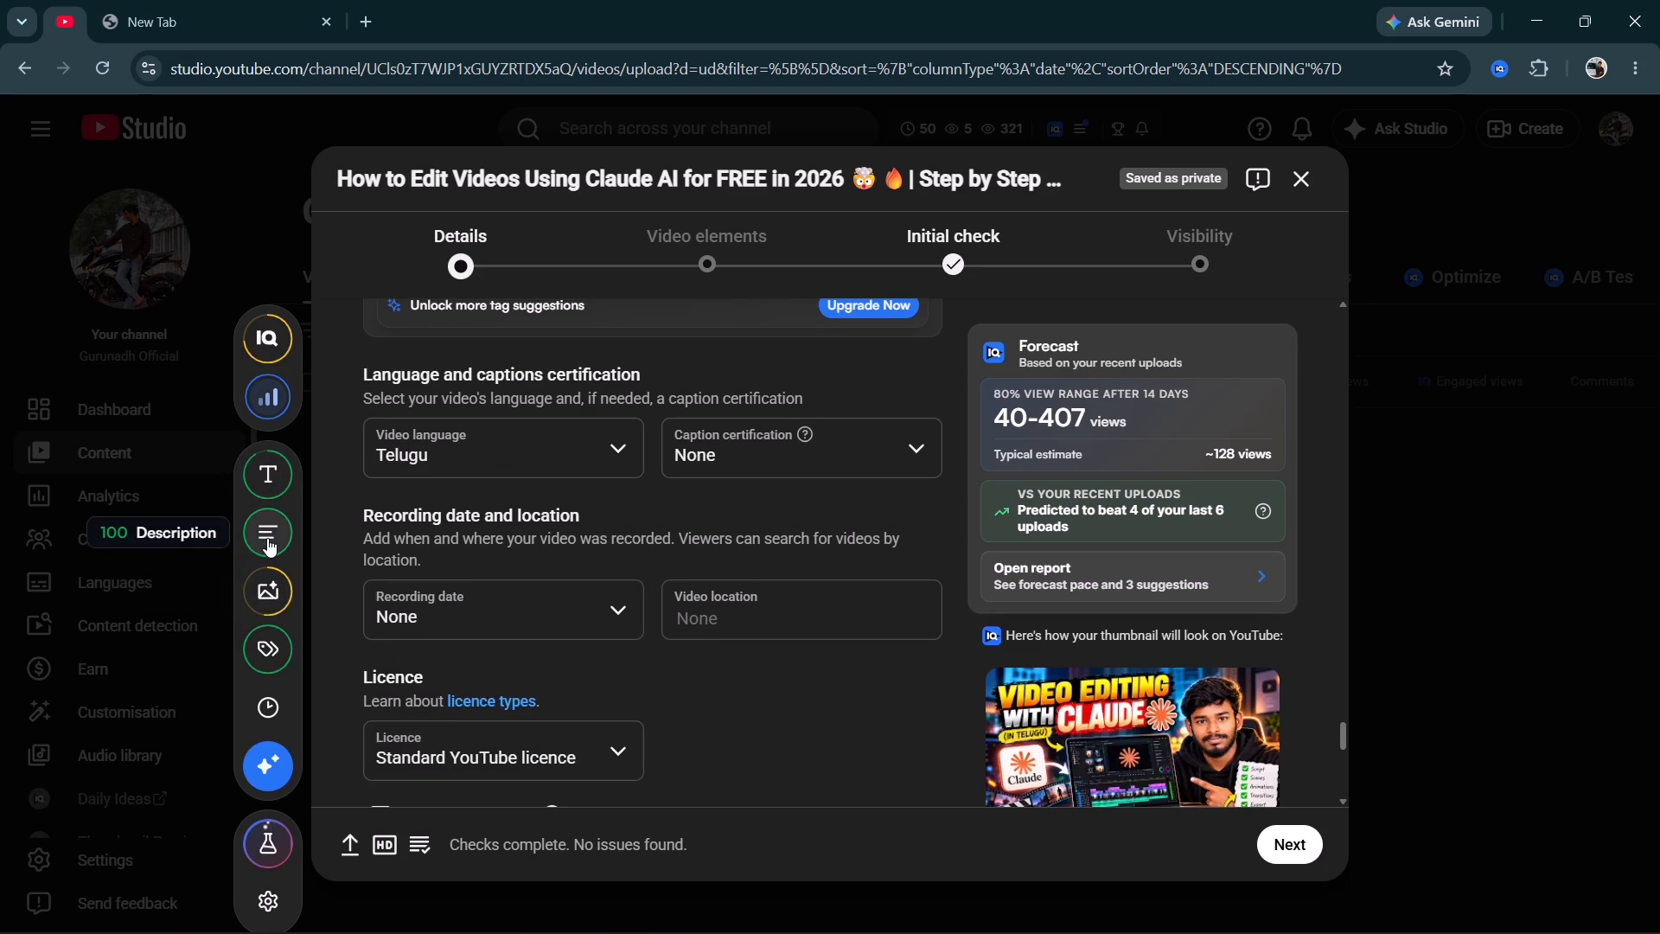
pyautogui.scroll(-1, 674, 688)
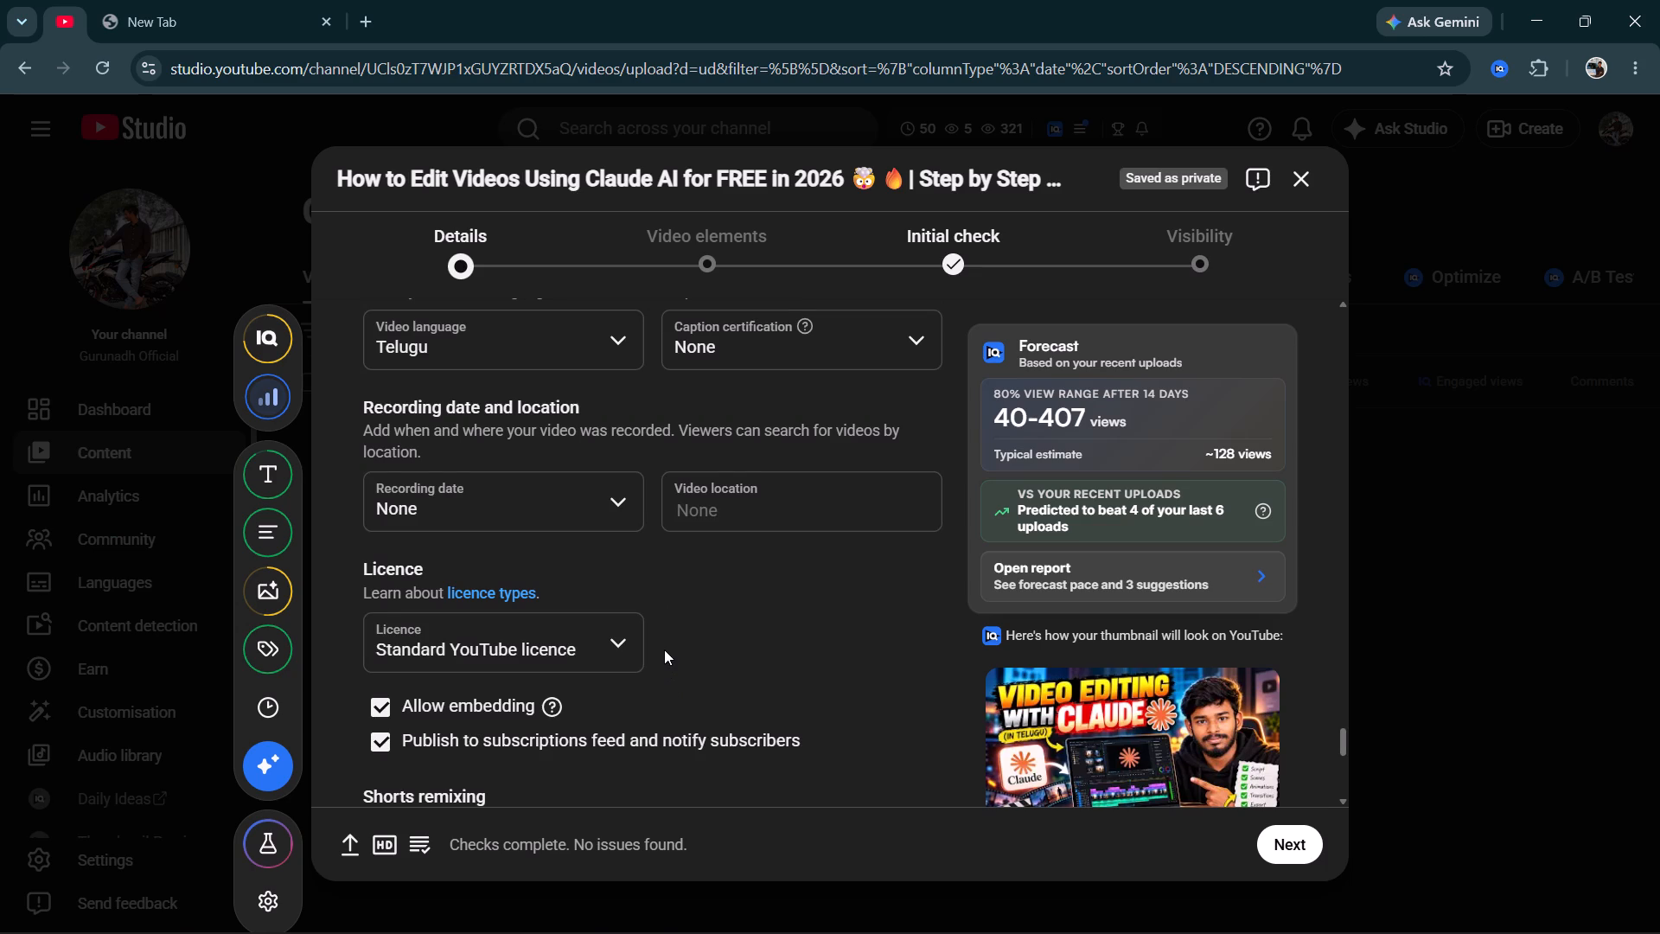
pyautogui.scroll(-2, 663, 649)
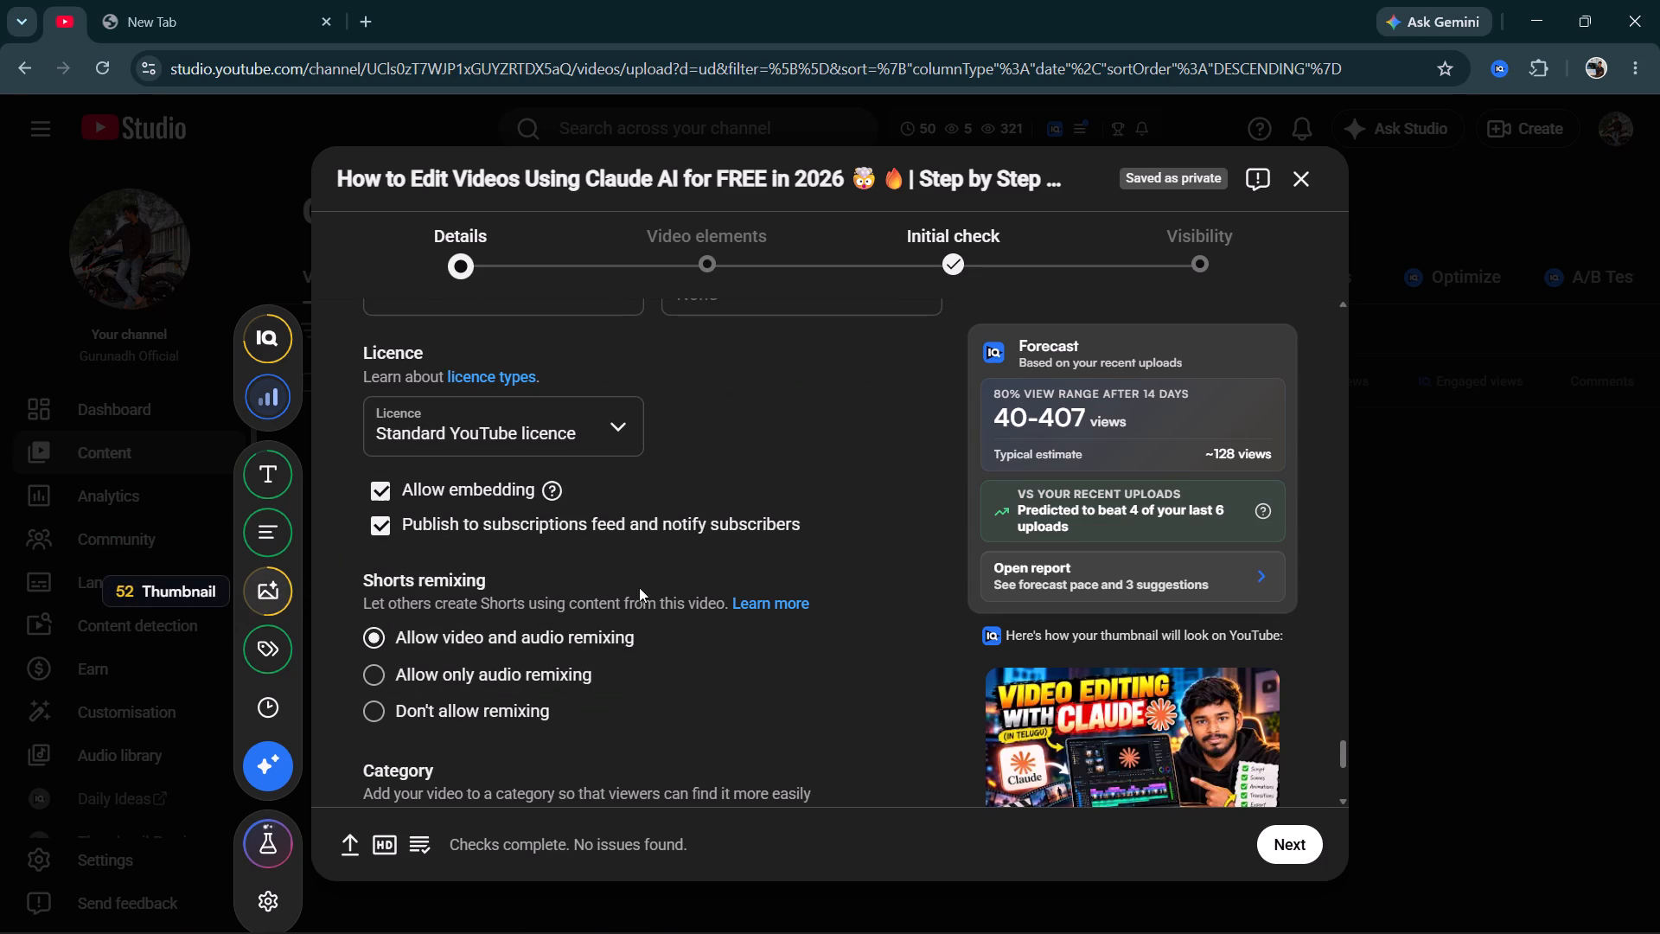
pyautogui.scroll(-2, 1137, 606)
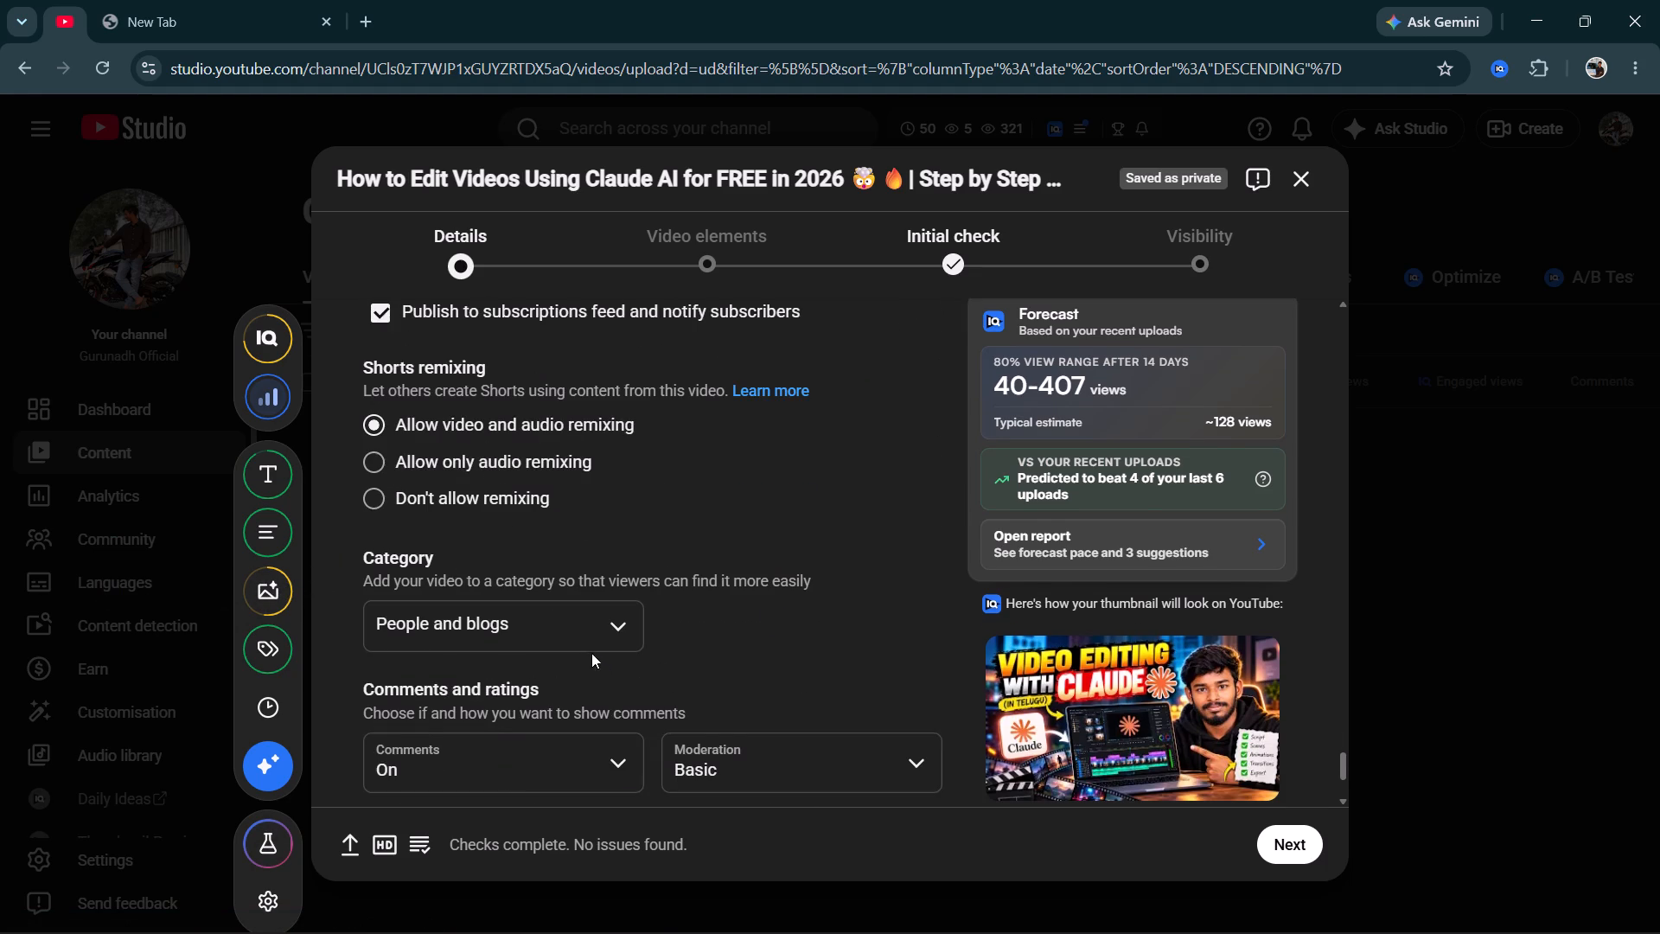
pyautogui.scroll(2, 591, 650)
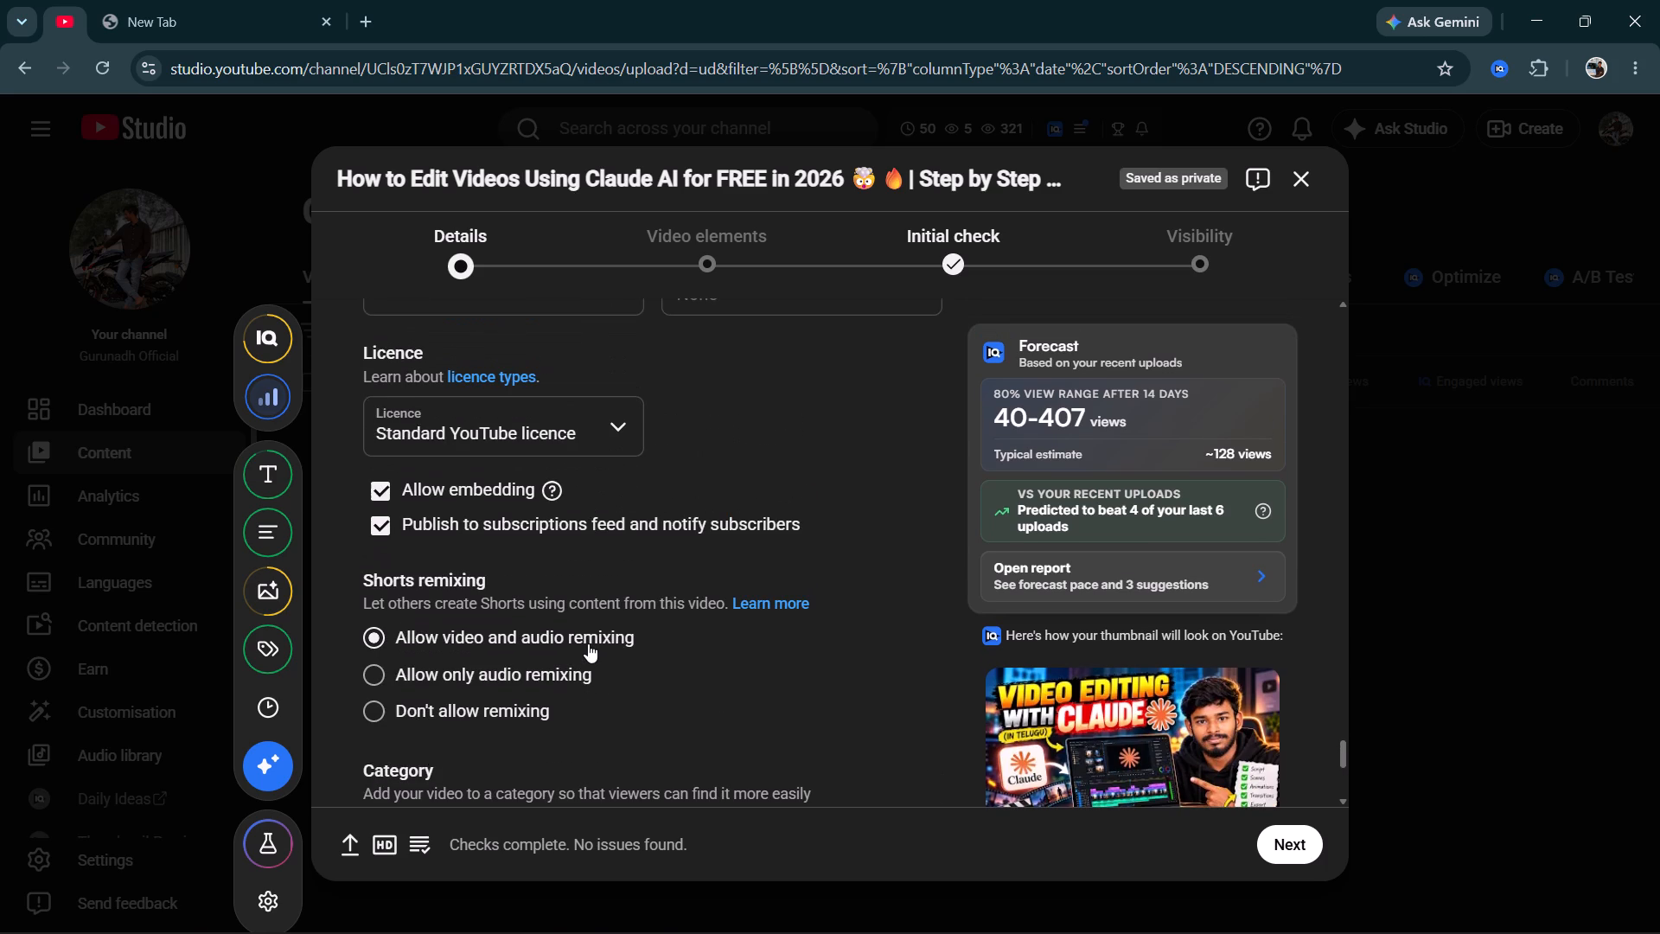
pyautogui.scroll(-2, 590, 663)
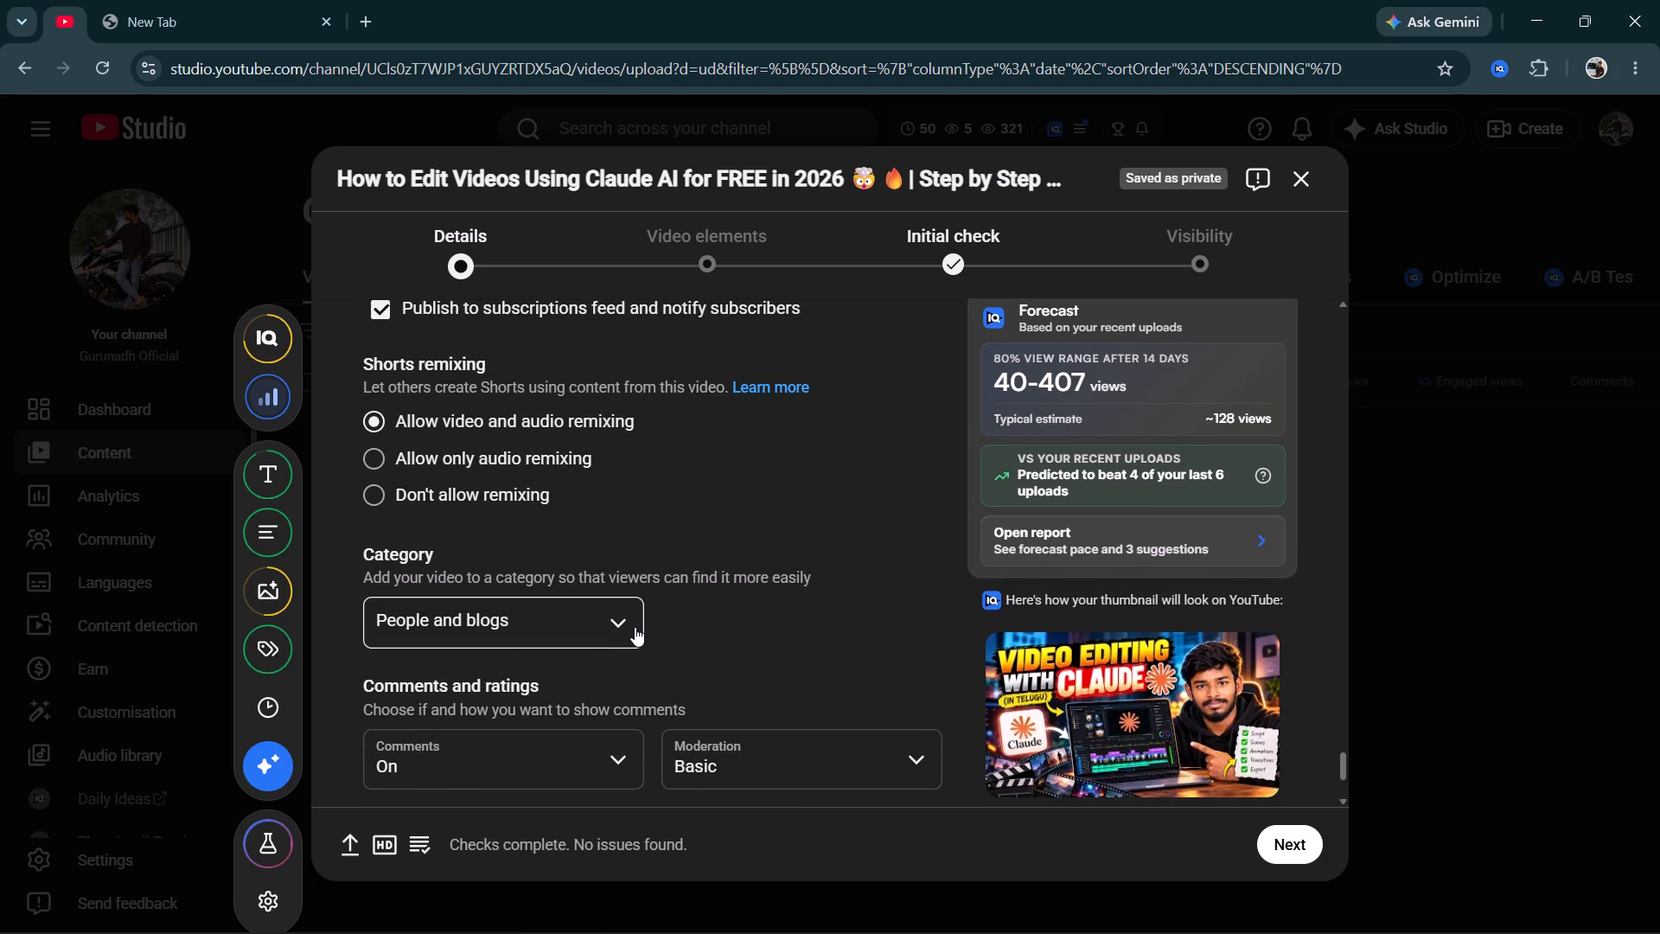
pyautogui.scroll(-6, 695, 624)
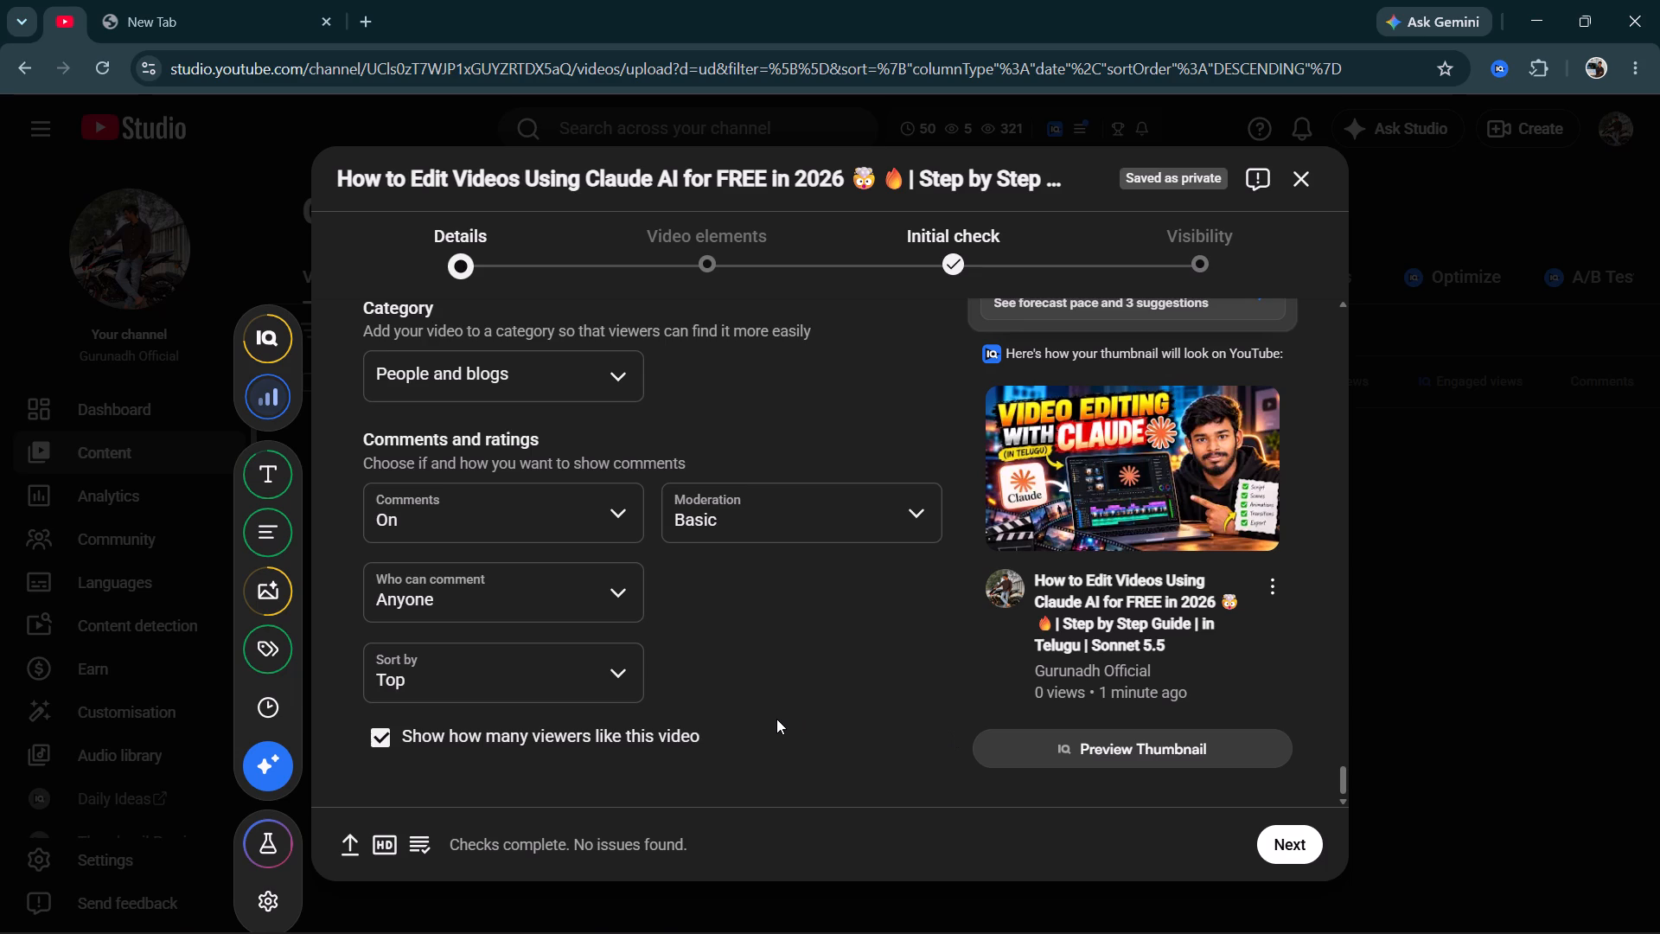
# Proceed to the video elements and add an end screen using the layout imported from the latest video.
pyautogui.click(1293, 842)
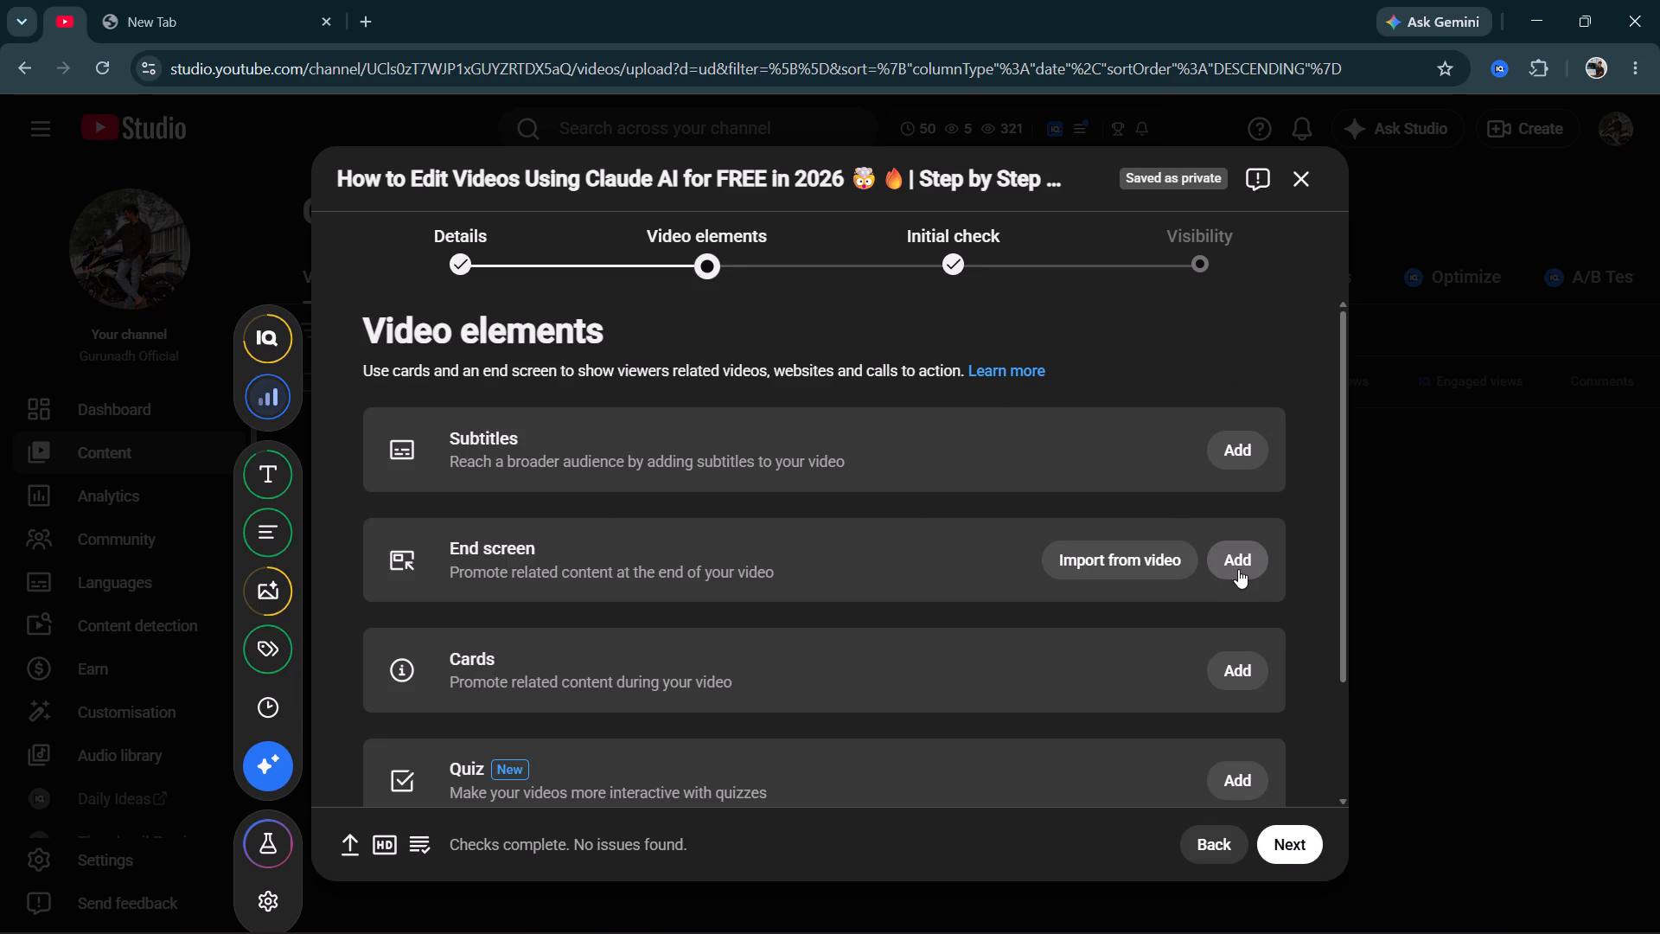
pyautogui.click(1238, 569)
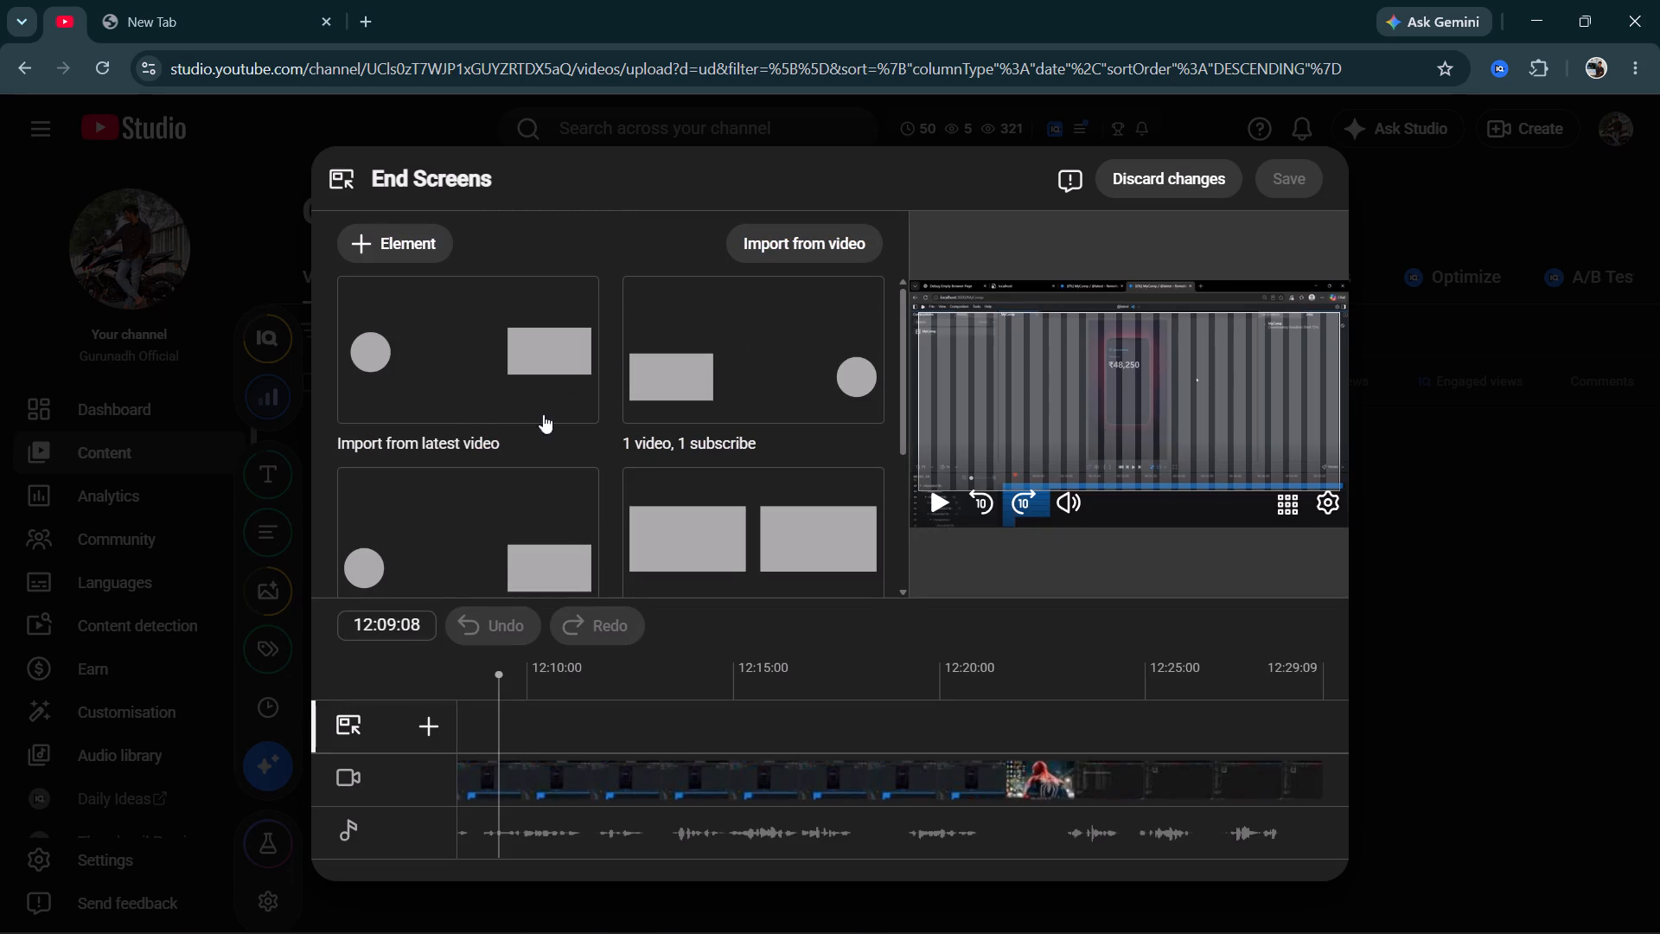
pyautogui.click(475, 384)
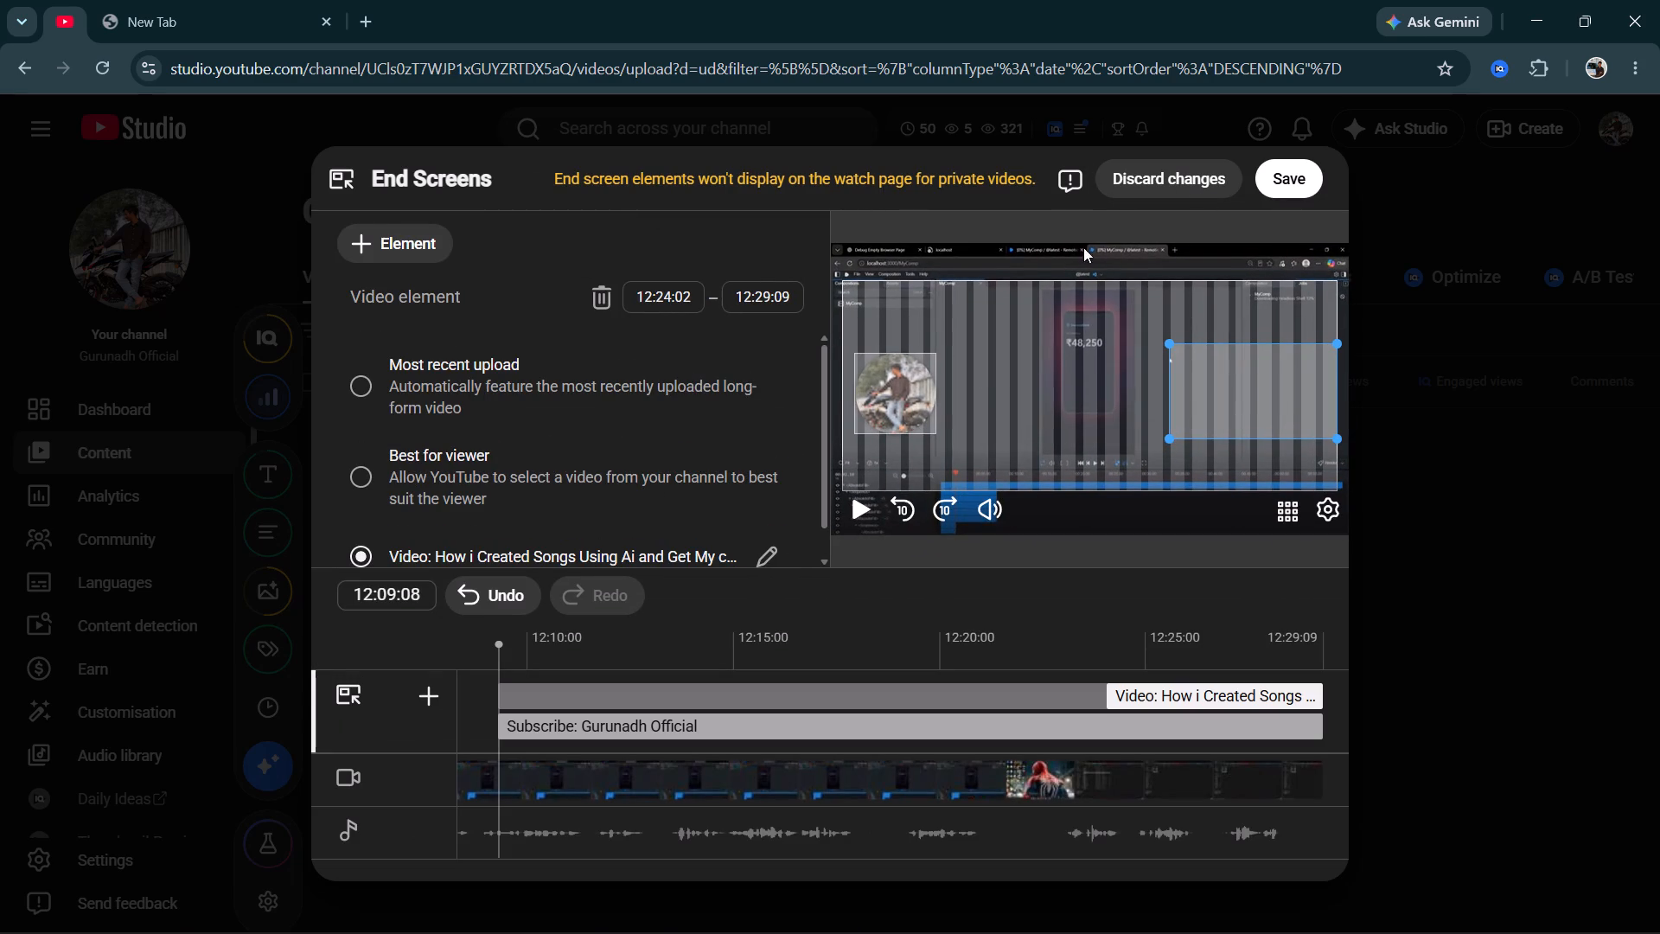
# Change the video featured in the end screen's video element to "I Tried Earning Money Just by Using My PC".
pyautogui.scroll(-1, 697, 498)
pyautogui.click(758, 518)
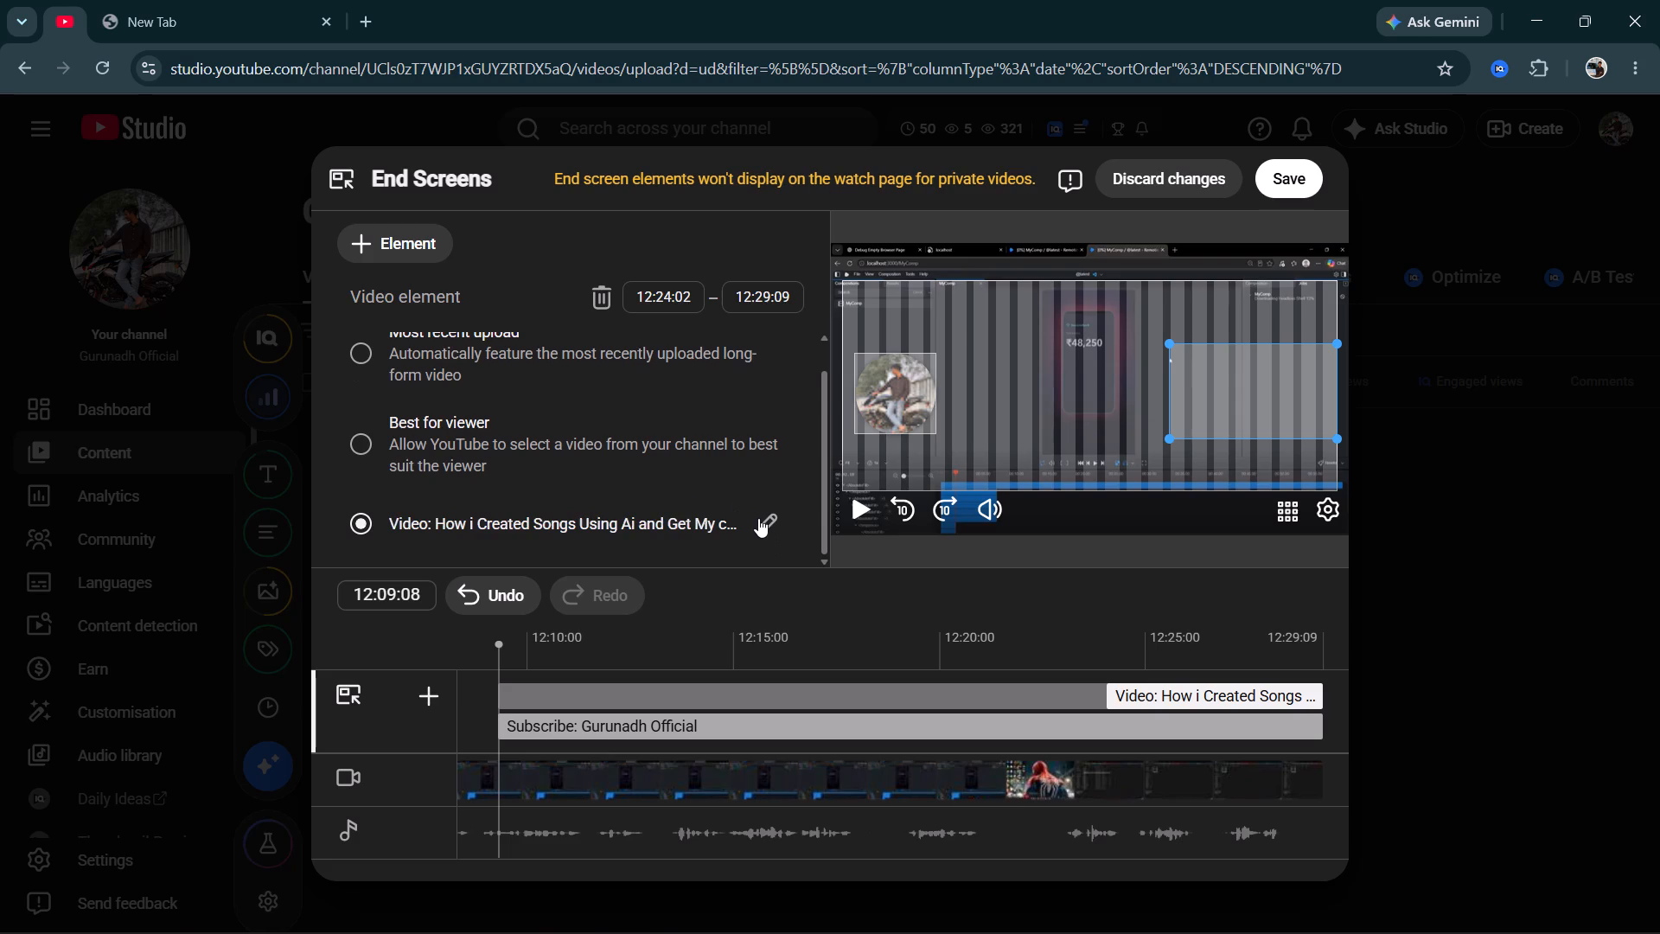
pyautogui.click(502, 349)
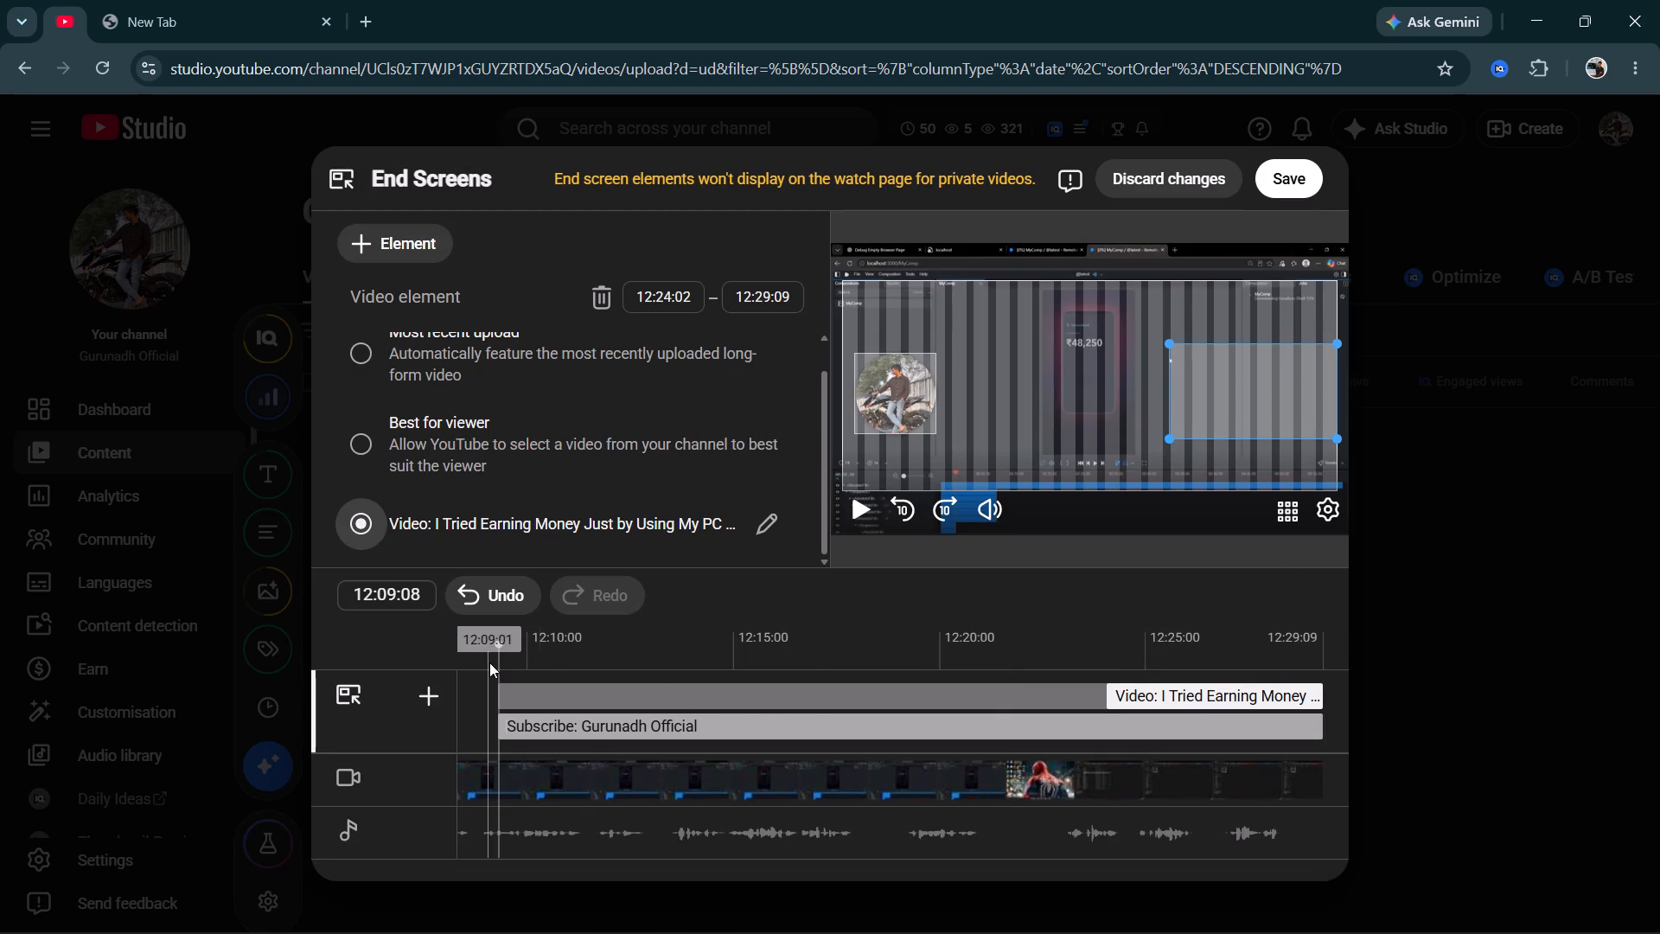
# Preview the end screen's video and subscribe elements around 12:24:01 on the timeline, and save the end screen.
pyautogui.moveTo(501, 662); pyautogui.dragTo(1095, 659)
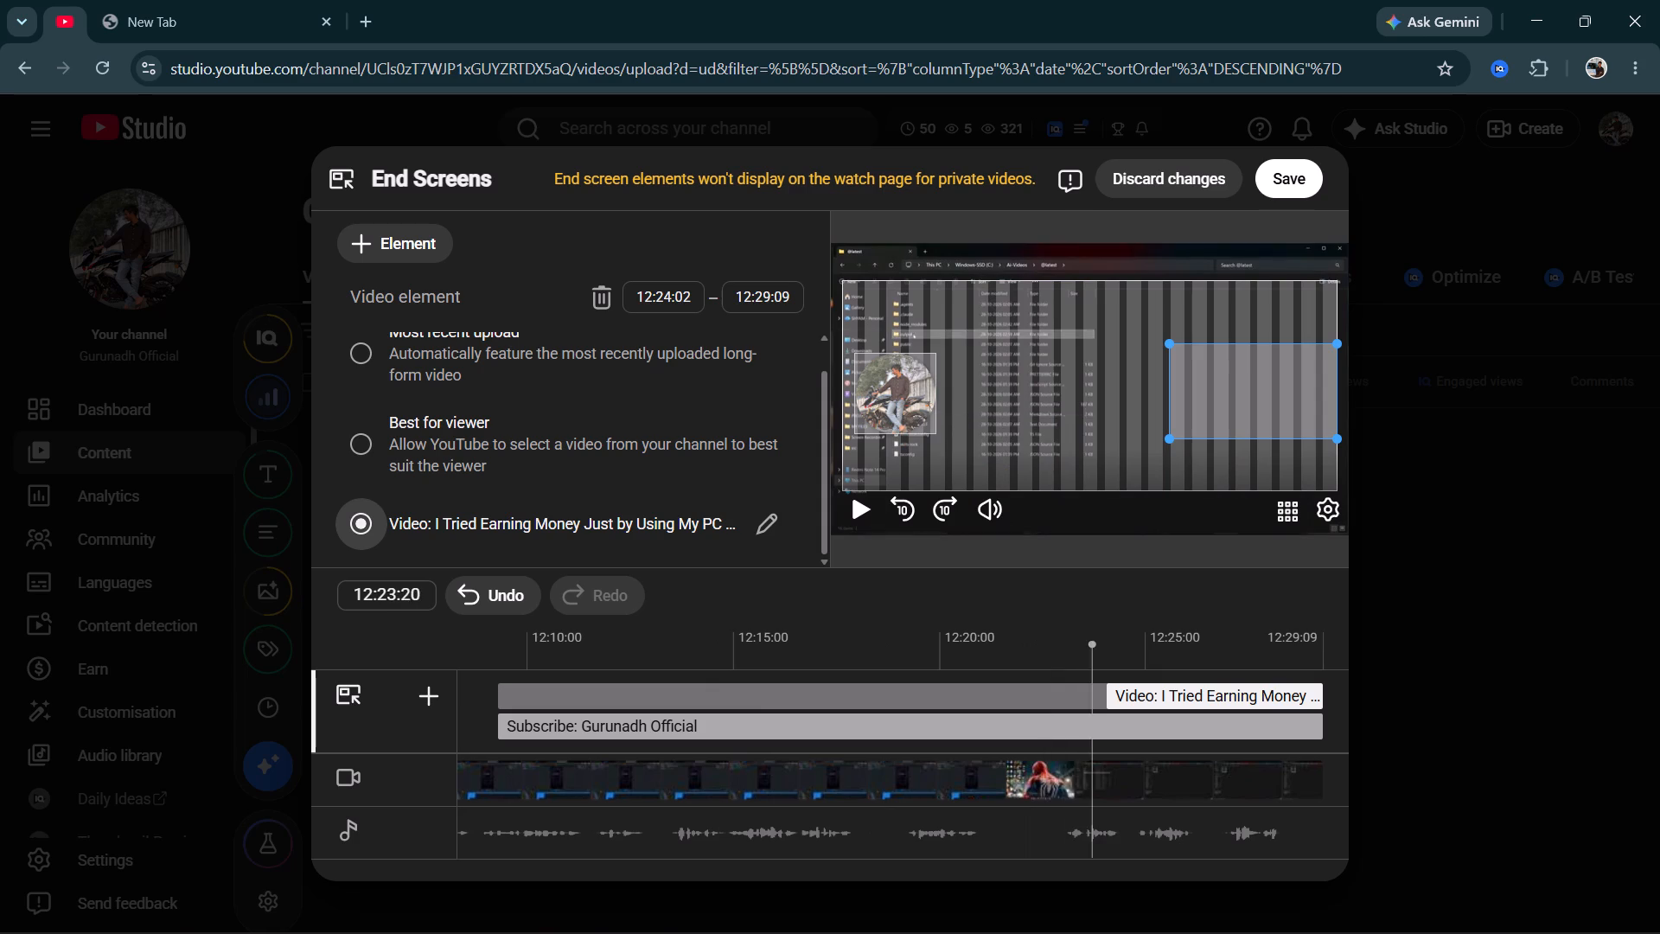
pyautogui.moveTo(1095, 659); pyautogui.dragTo(1109, 660)
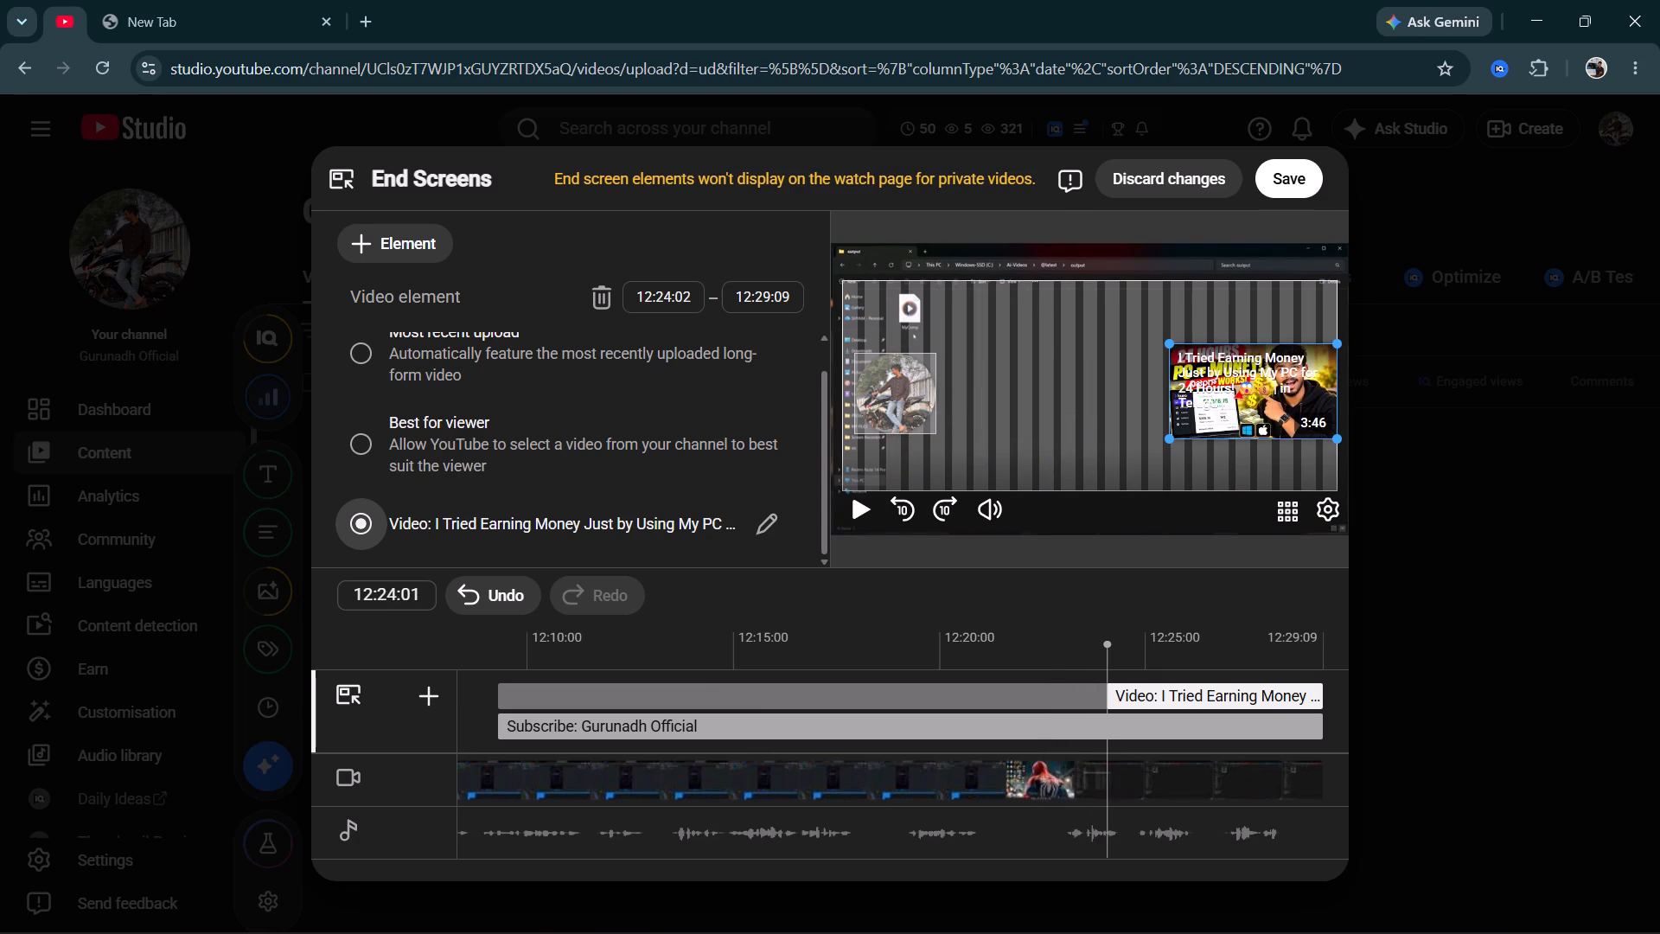
pyautogui.moveTo(1109, 660); pyautogui.dragTo(1213, 668)
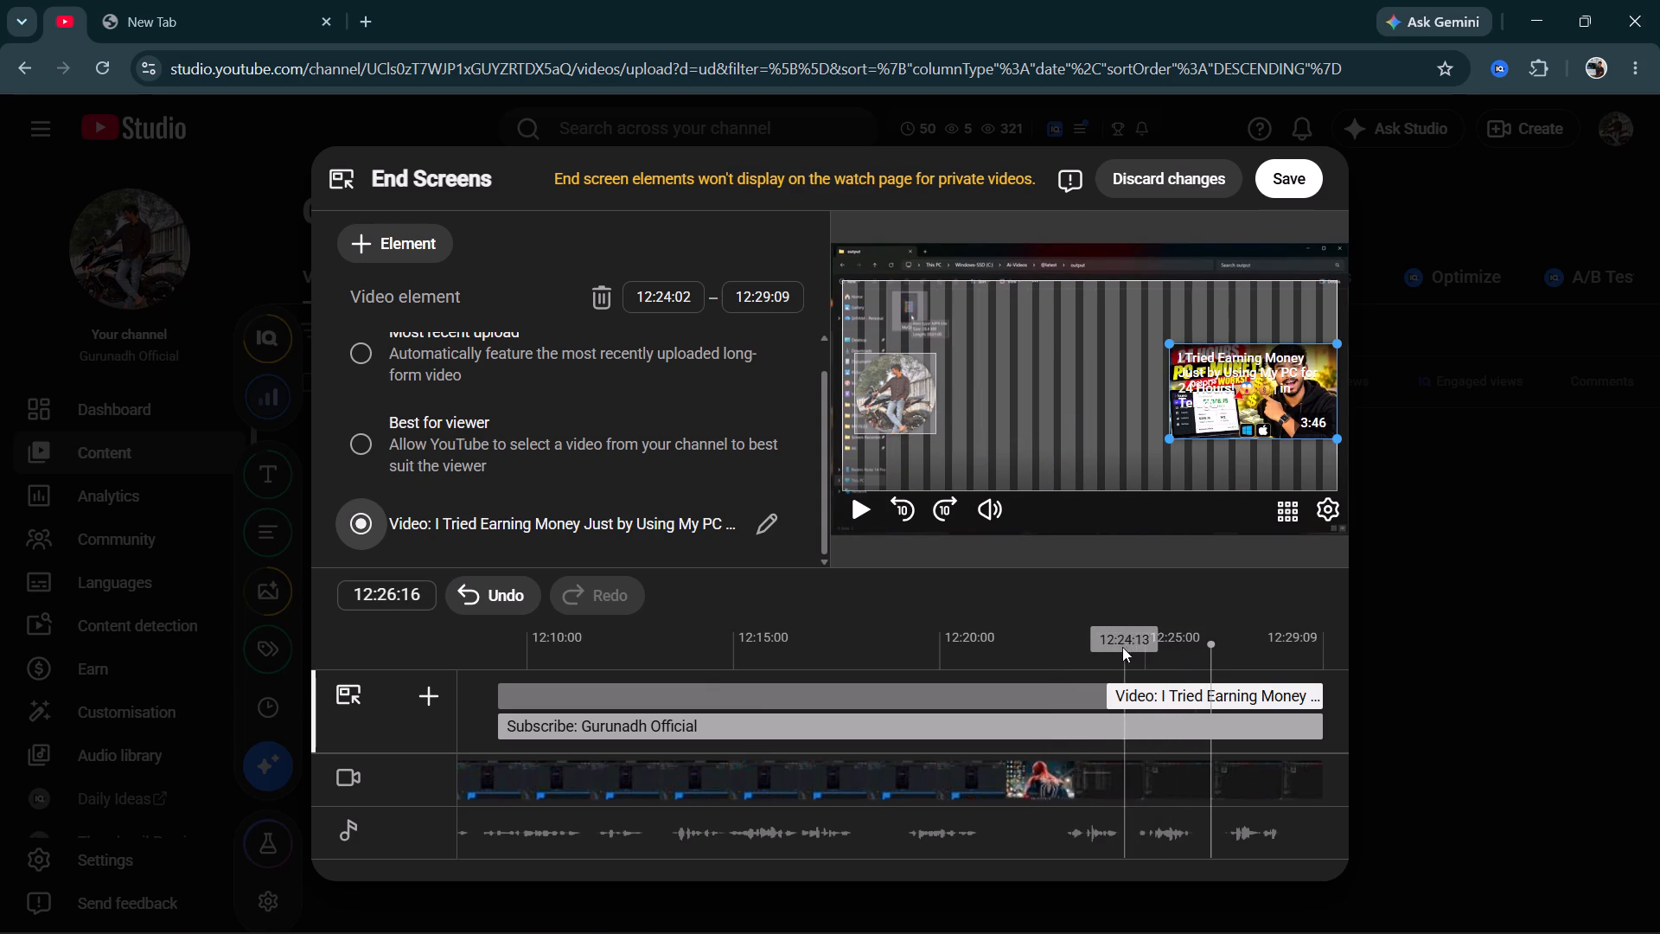
pyautogui.click(1108, 641)
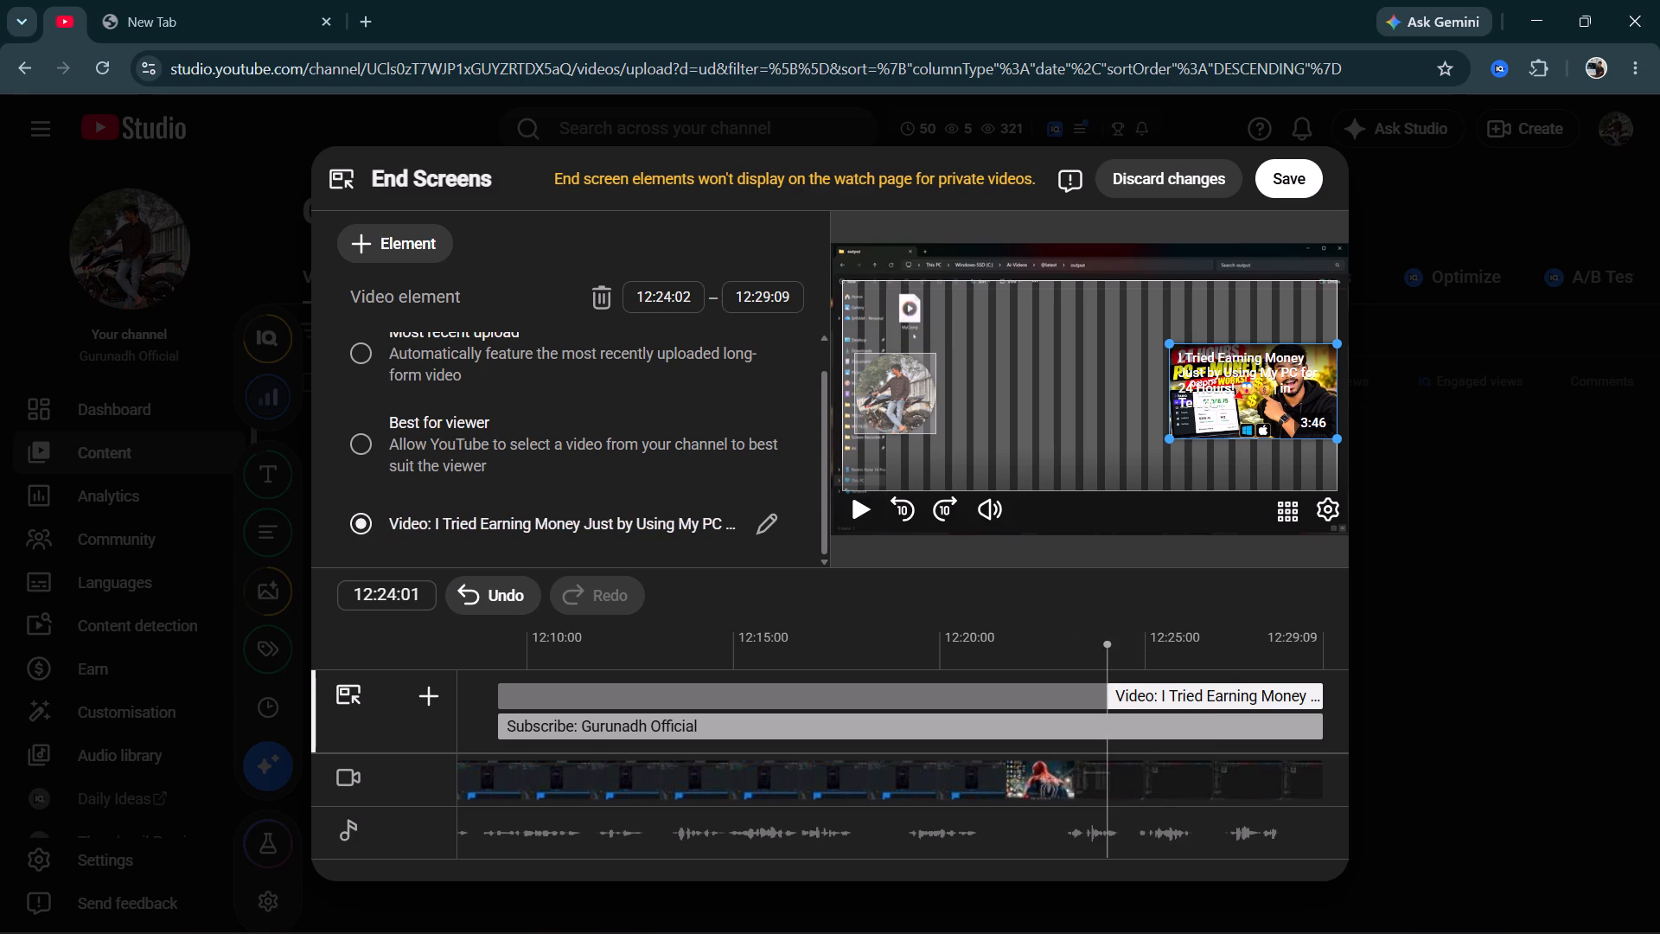
pyautogui.click(897, 409)
pyautogui.click(1192, 407)
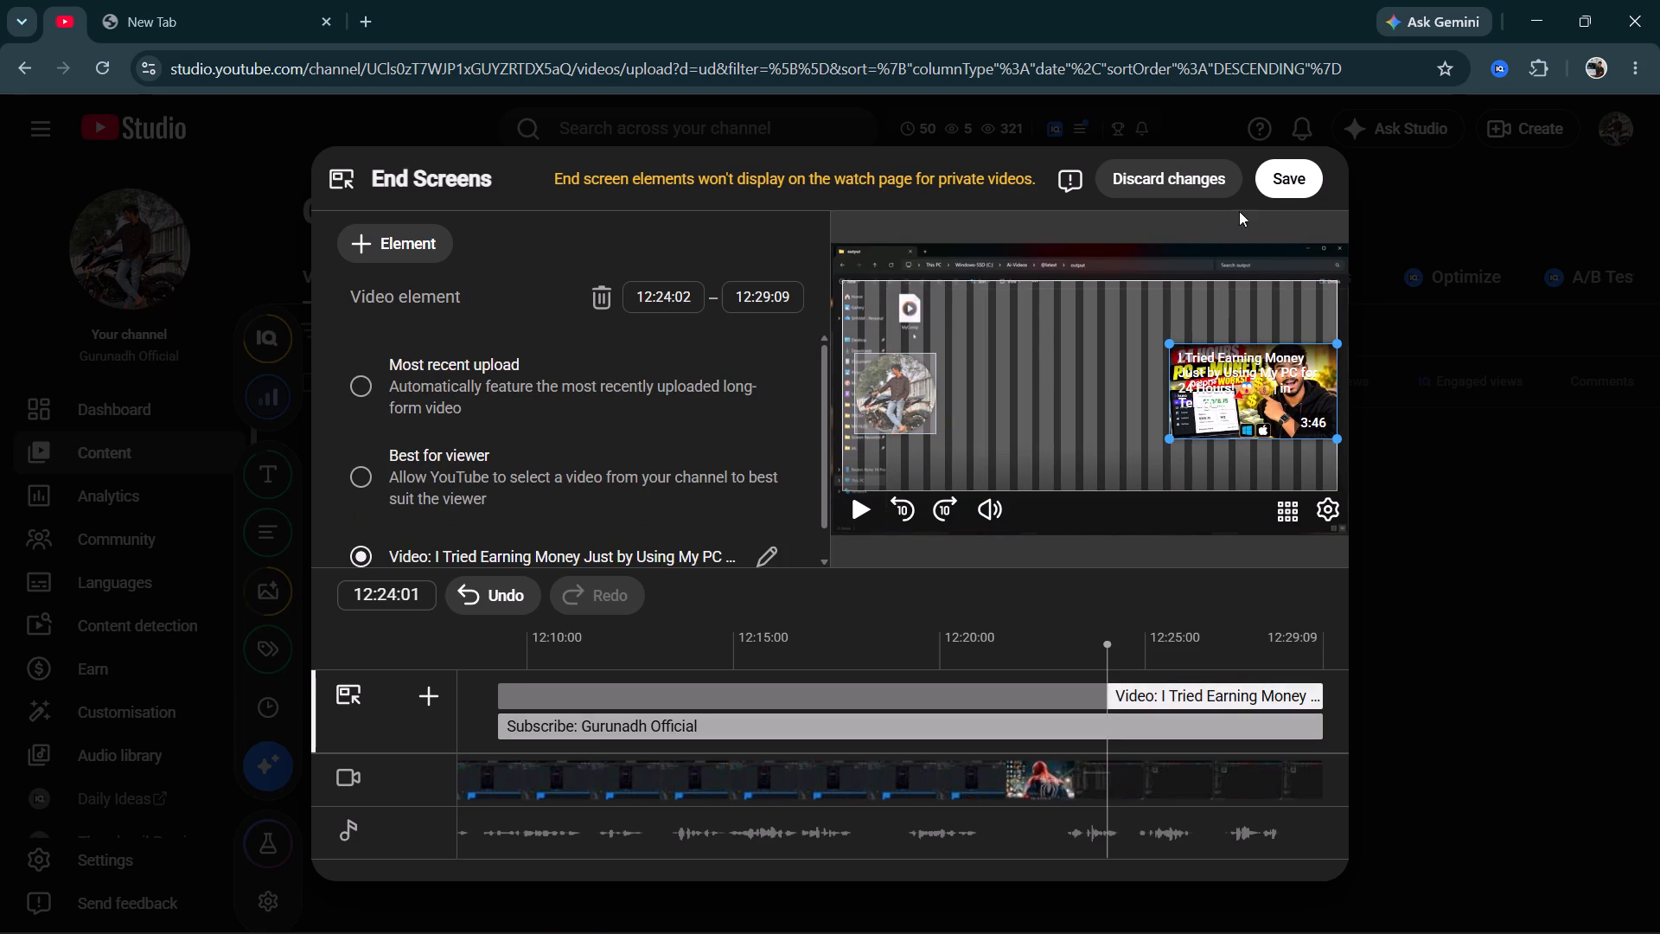
pyautogui.click(1307, 180)
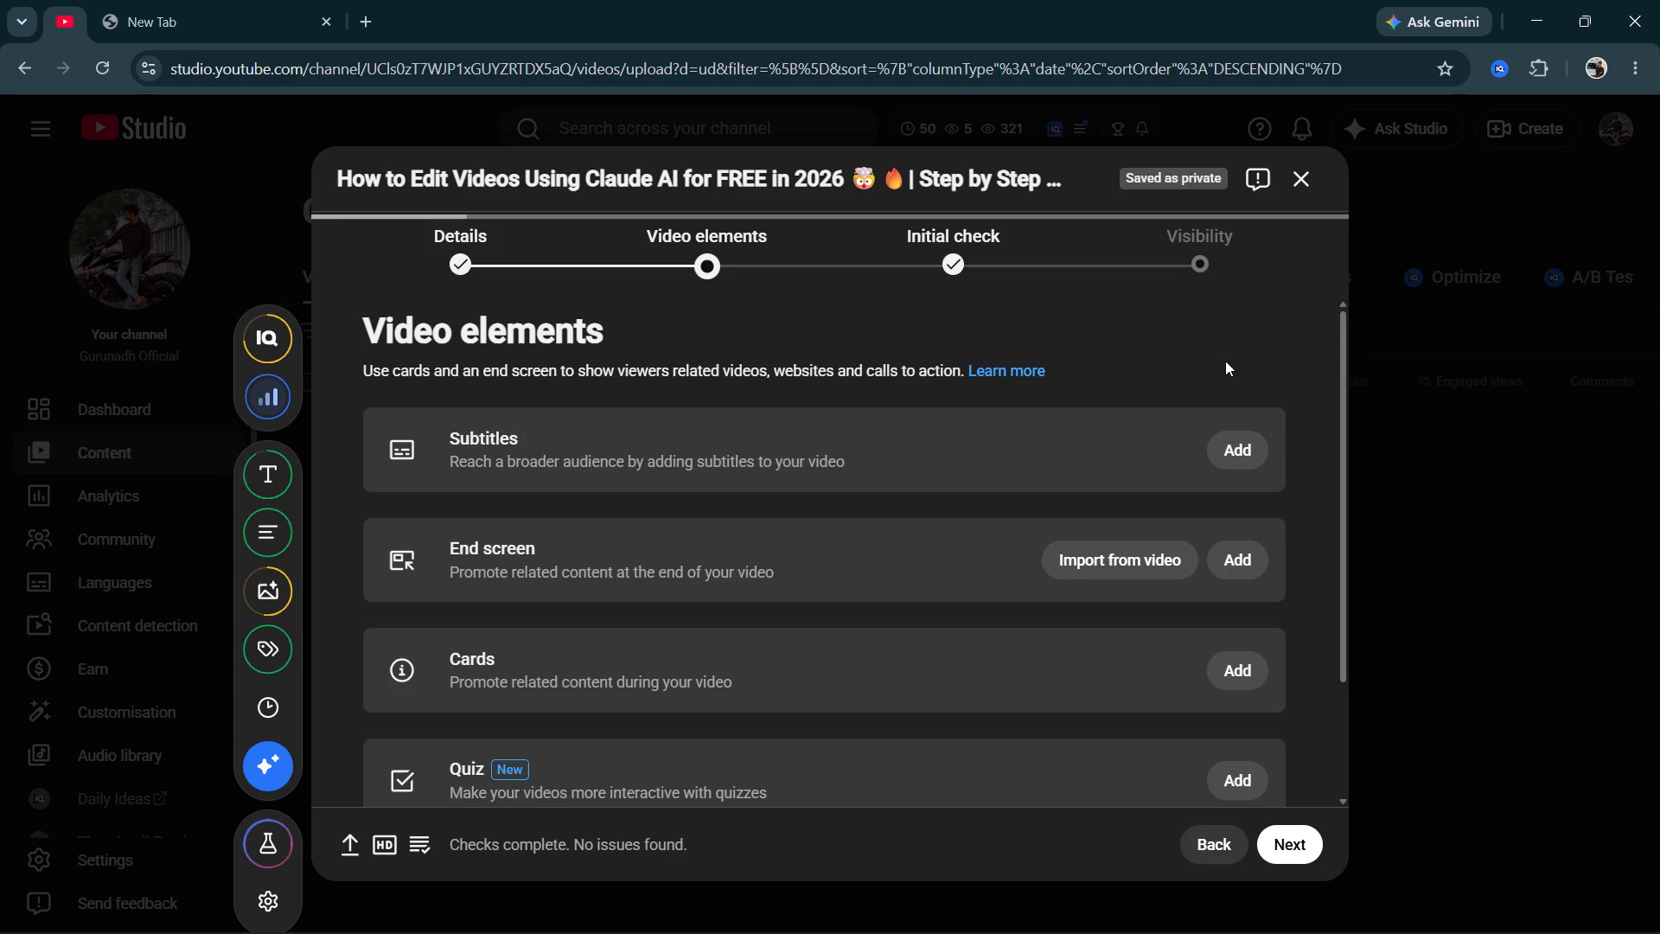
# Advance past the video elements and initial check to the video's visibility settings.
pyautogui.scroll(-2, 734, 548)
pyautogui.scroll(-2, 798, 584)
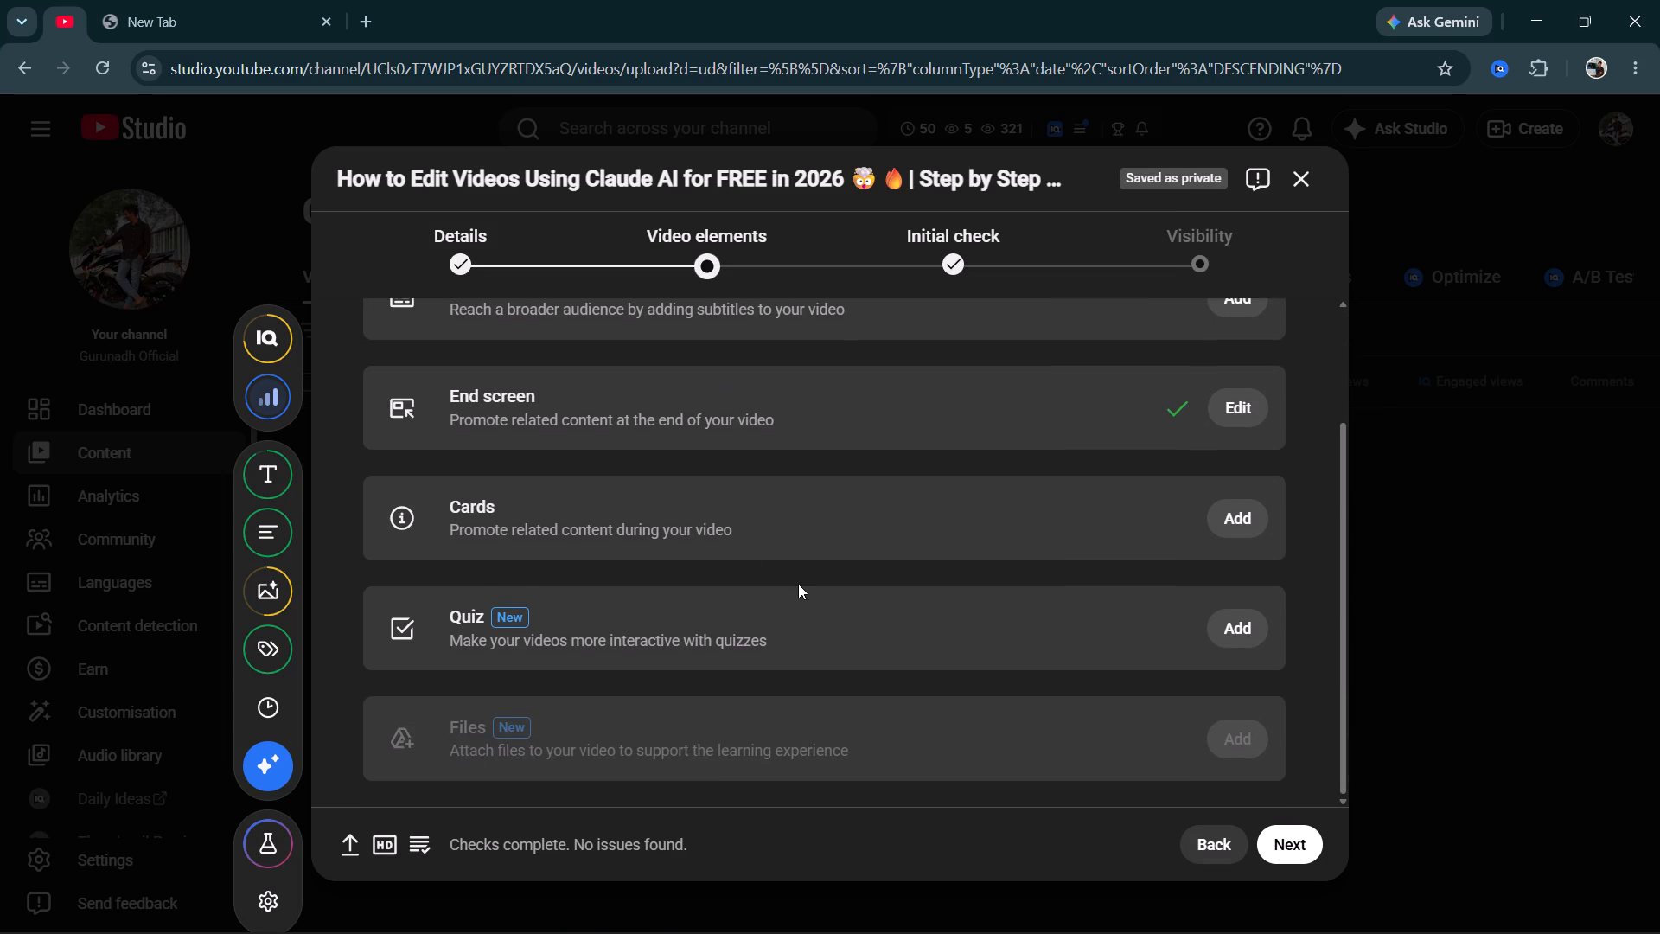
pyautogui.click(1283, 844)
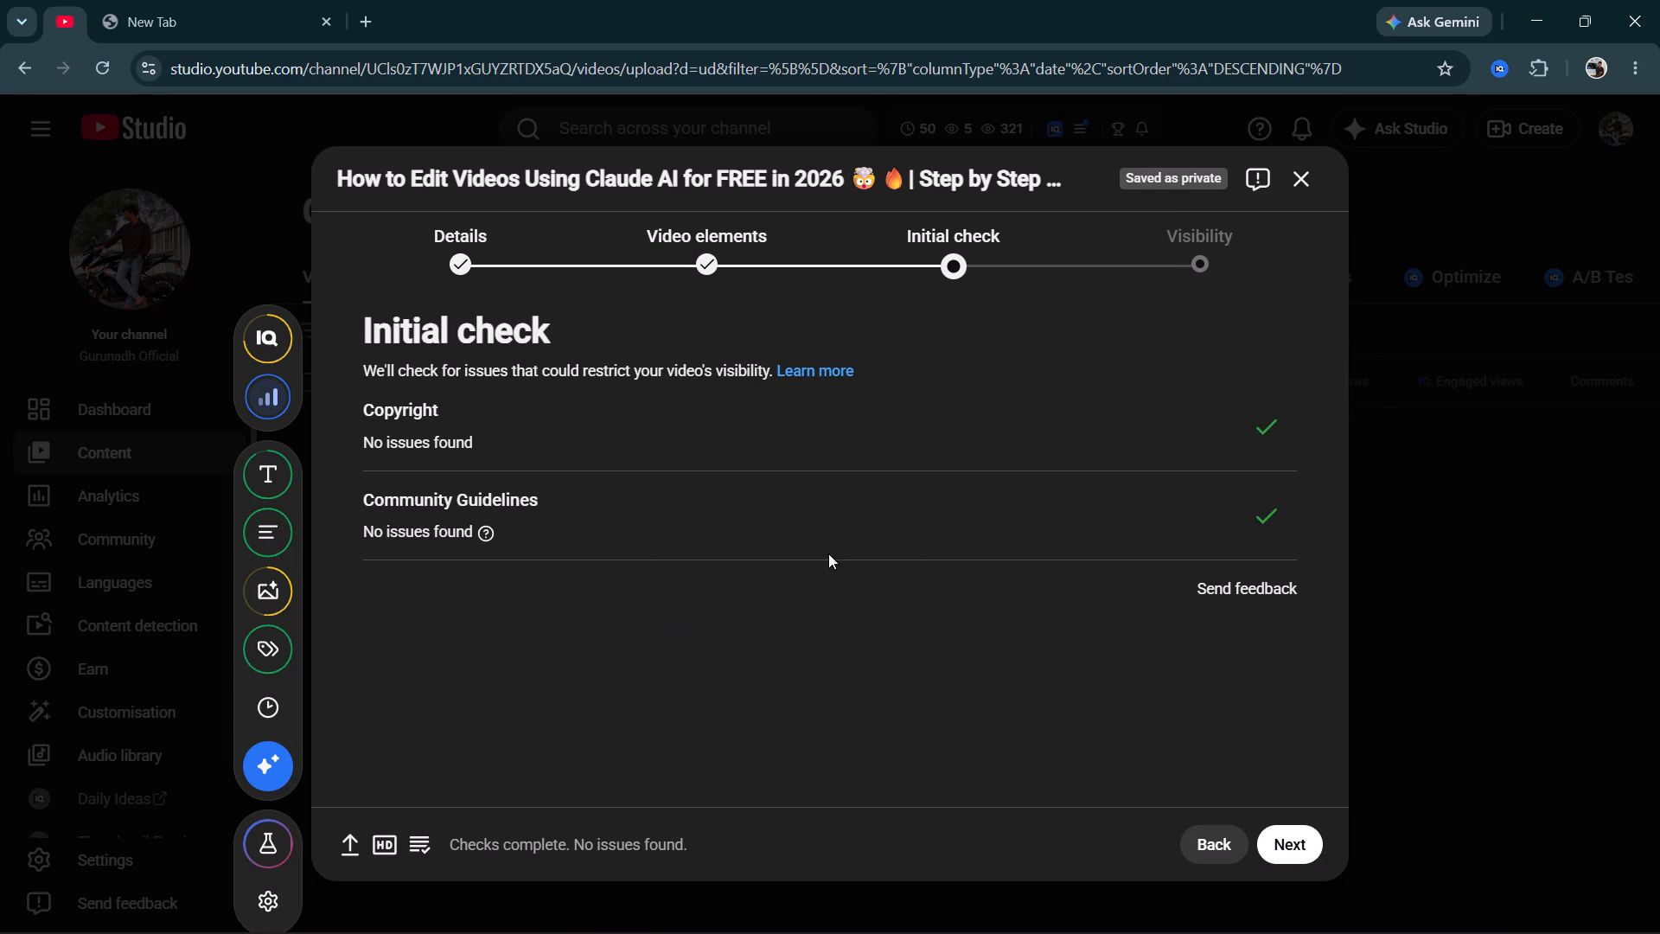
pyautogui.click(1310, 840)
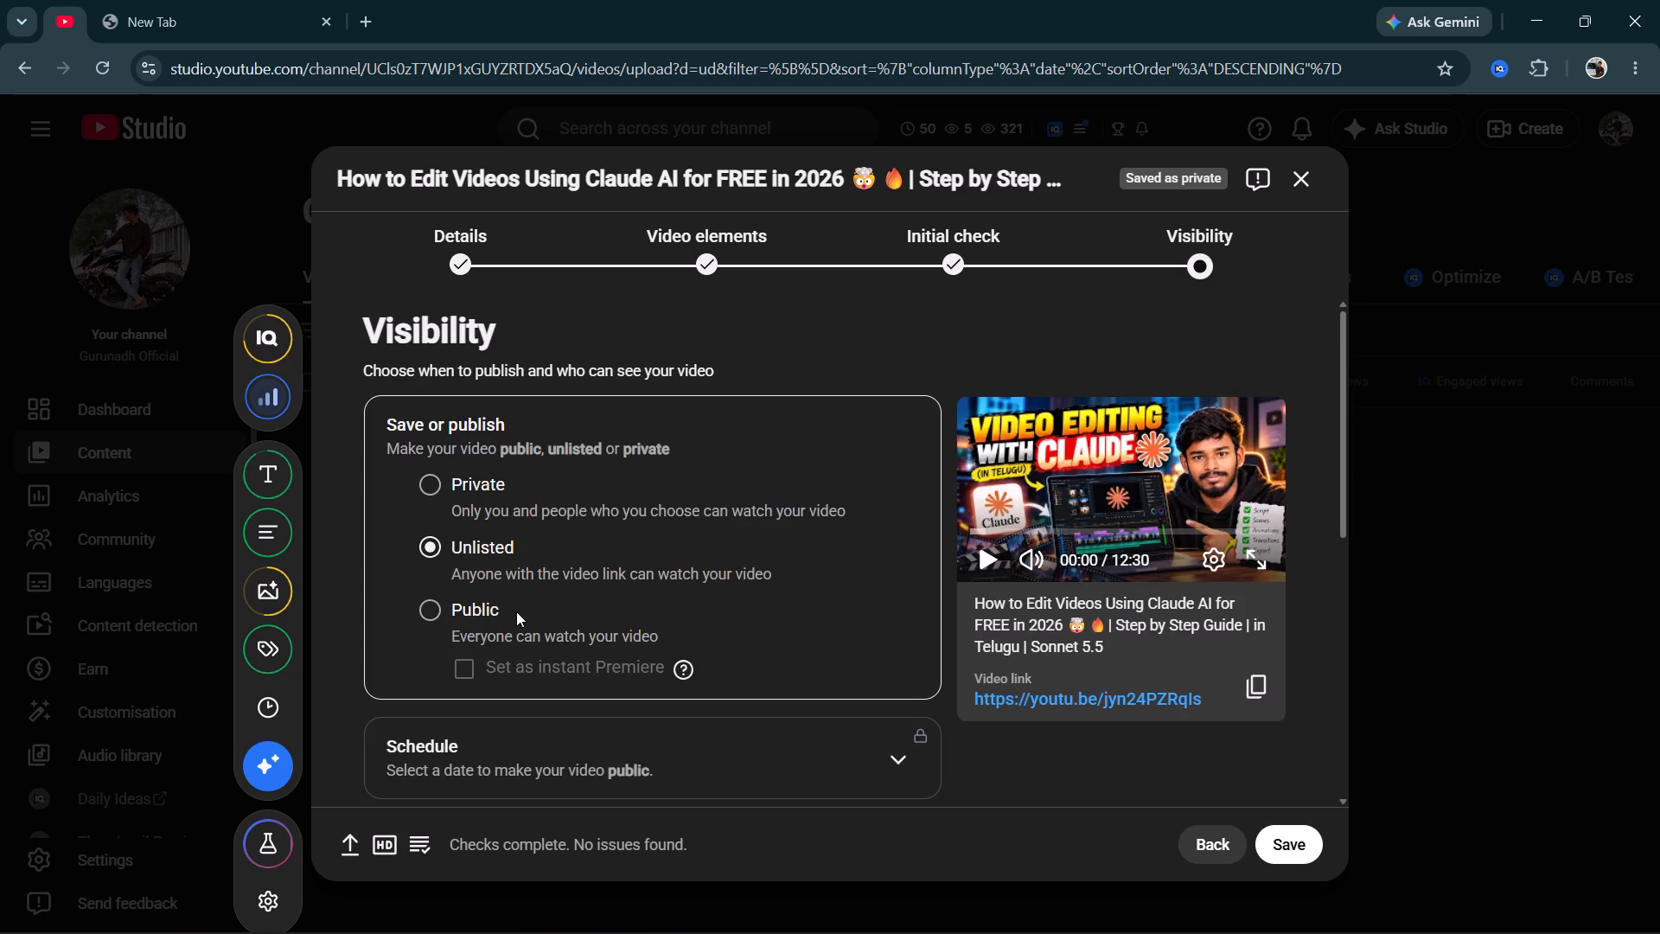
# Set the video's visibility to scheduled as public, with the date 28 Oct 2026 and the time 19:00.
pyautogui.click(495, 546)
pyautogui.scroll(-2, 566, 605)
pyautogui.click(706, 550)
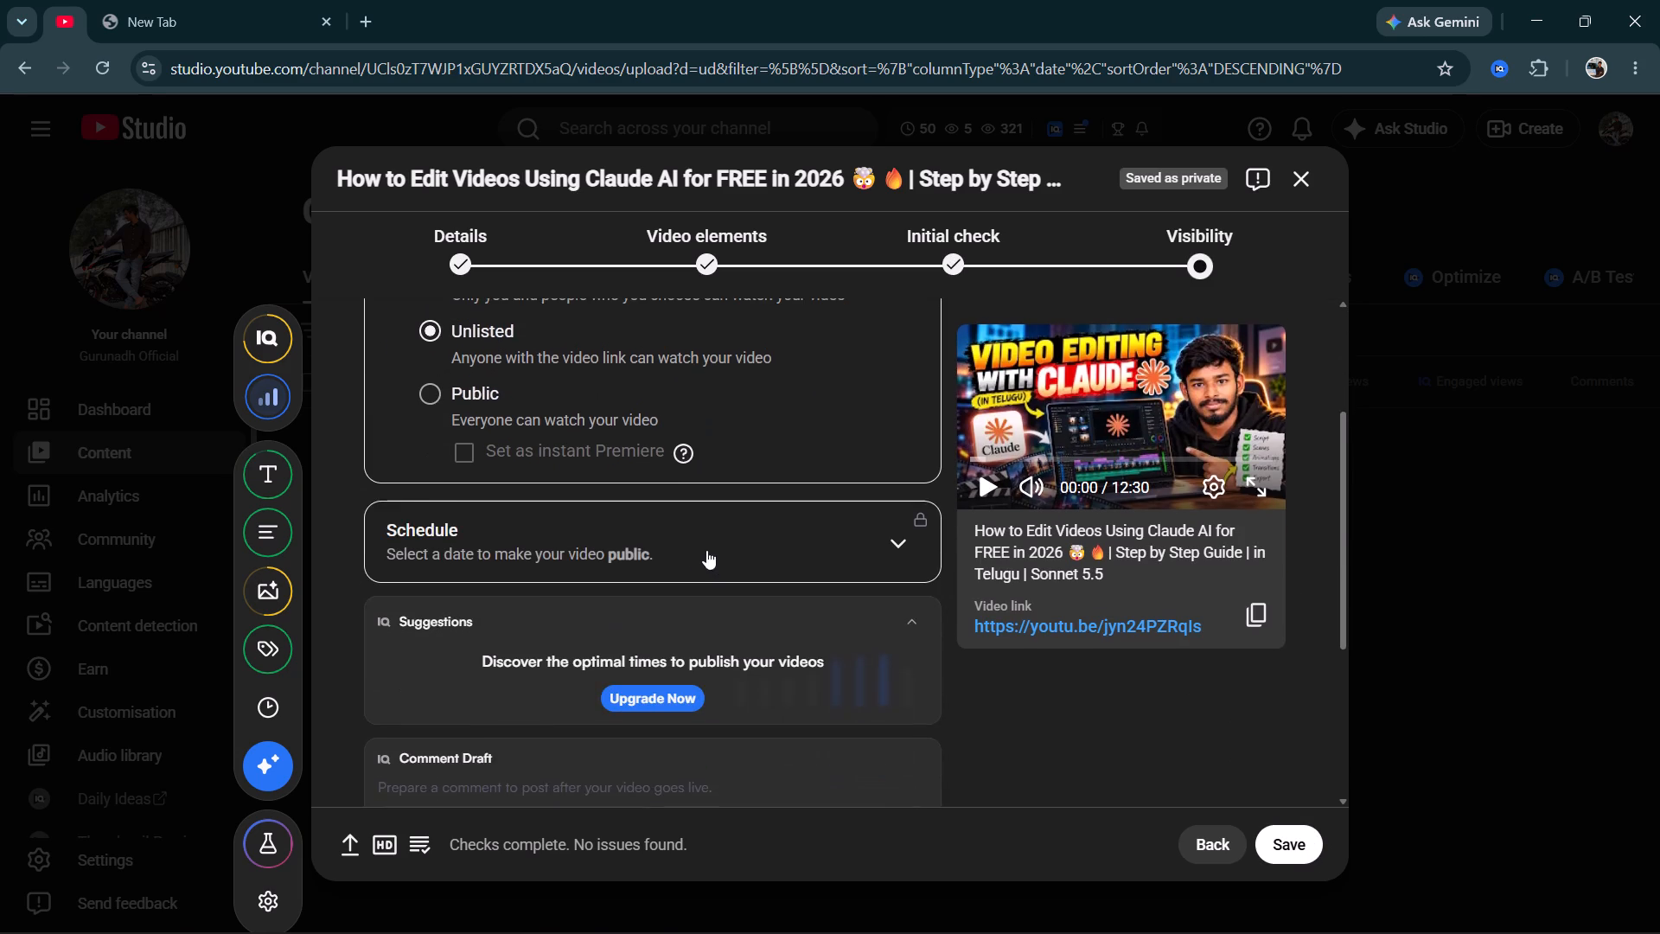
pyautogui.click(531, 419)
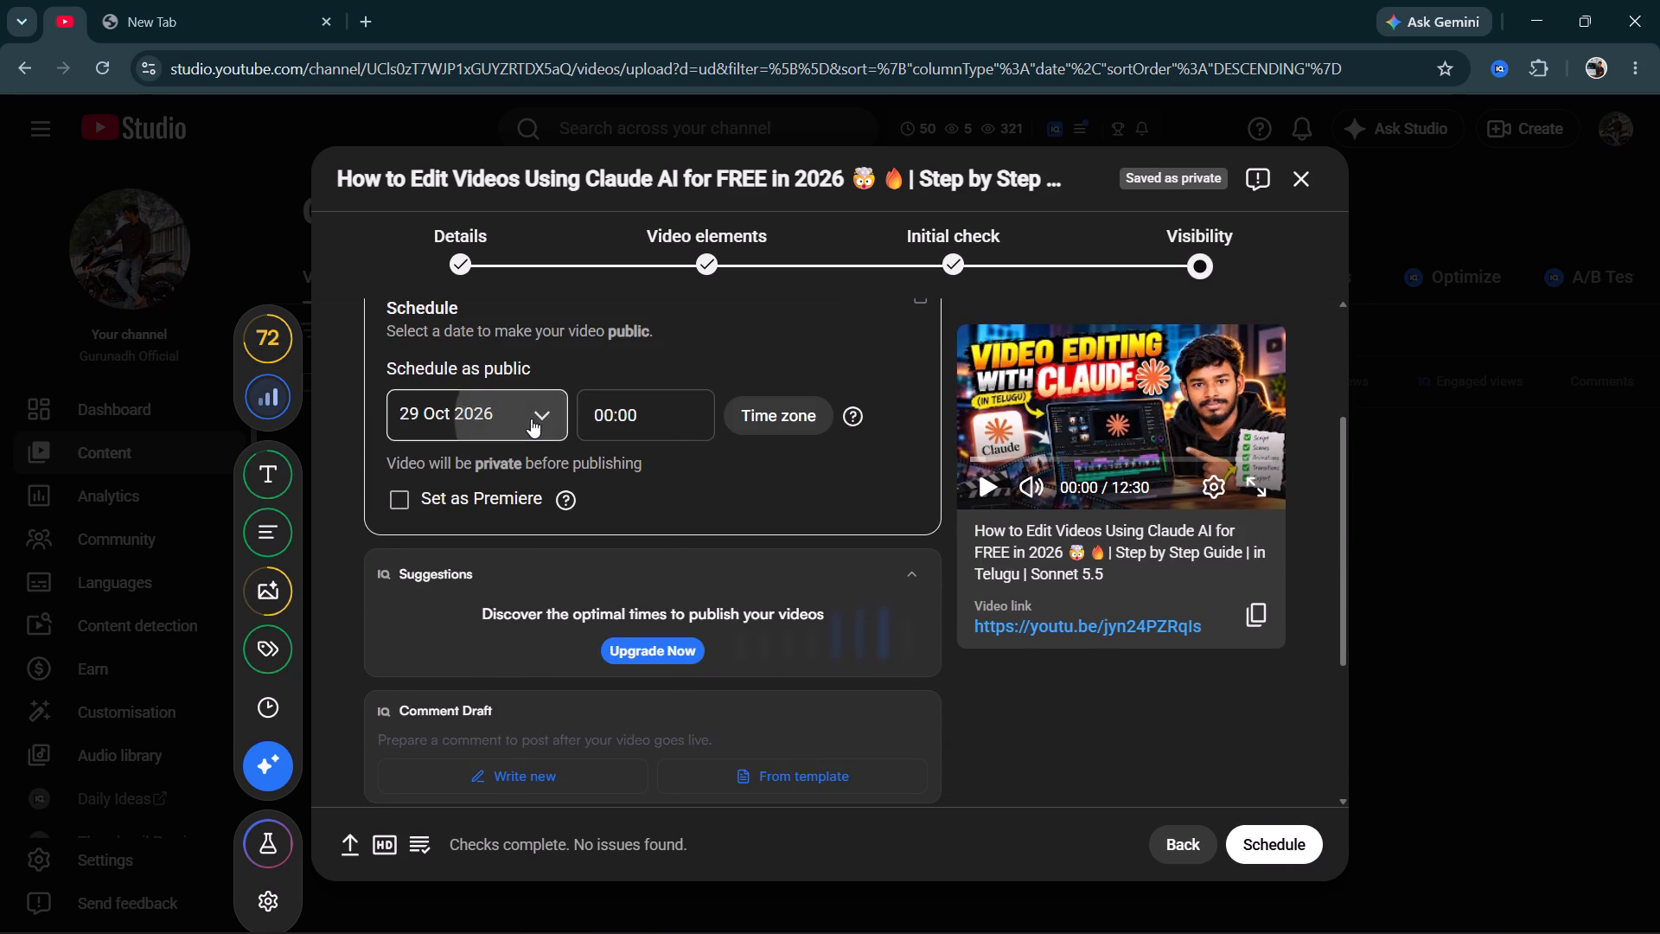
pyautogui.click(497, 649)
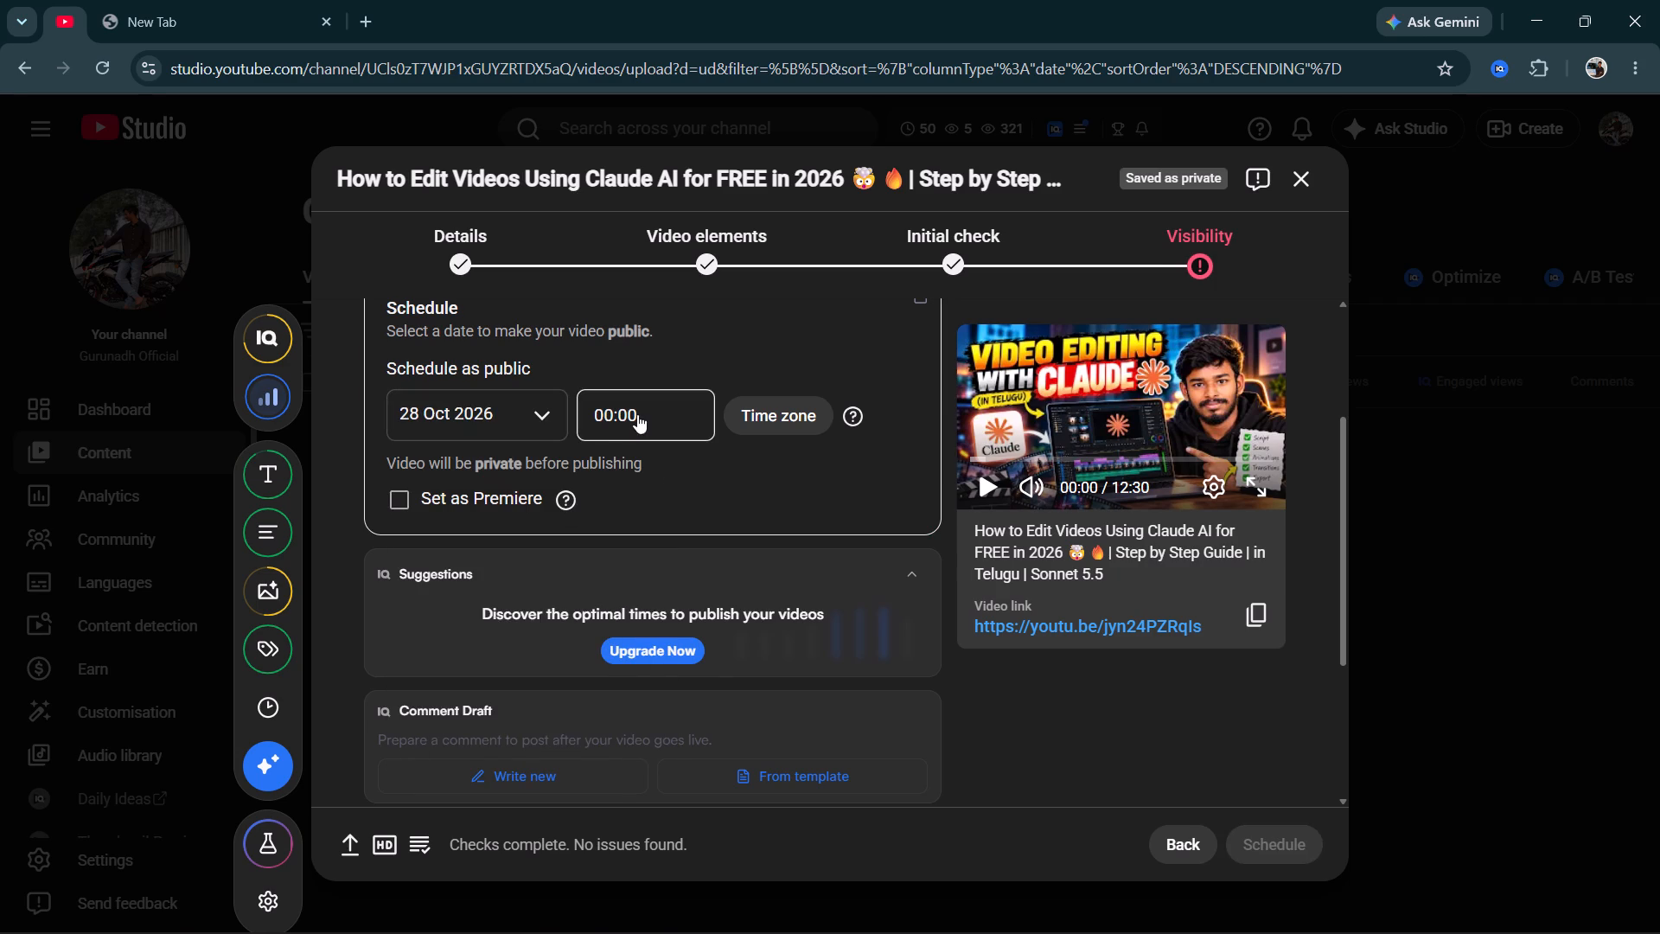
pyautogui.click(637, 414)
pyautogui.scroll(-20, 654, 630)
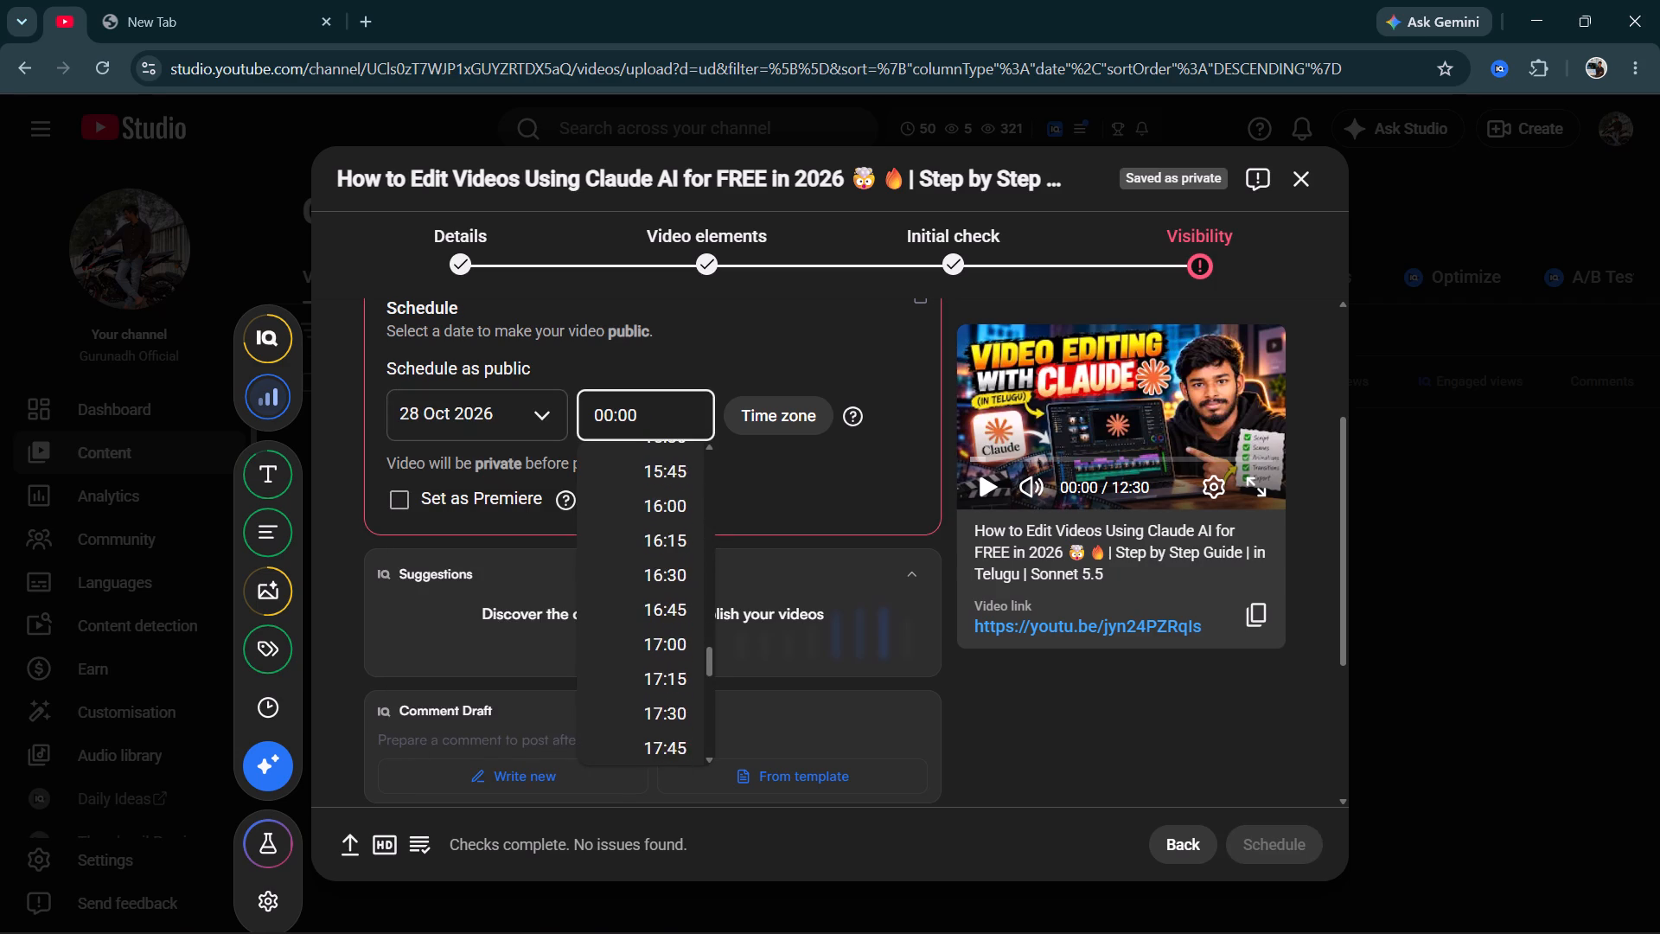
pyautogui.scroll(-4, 654, 630)
pyautogui.click(671, 477)
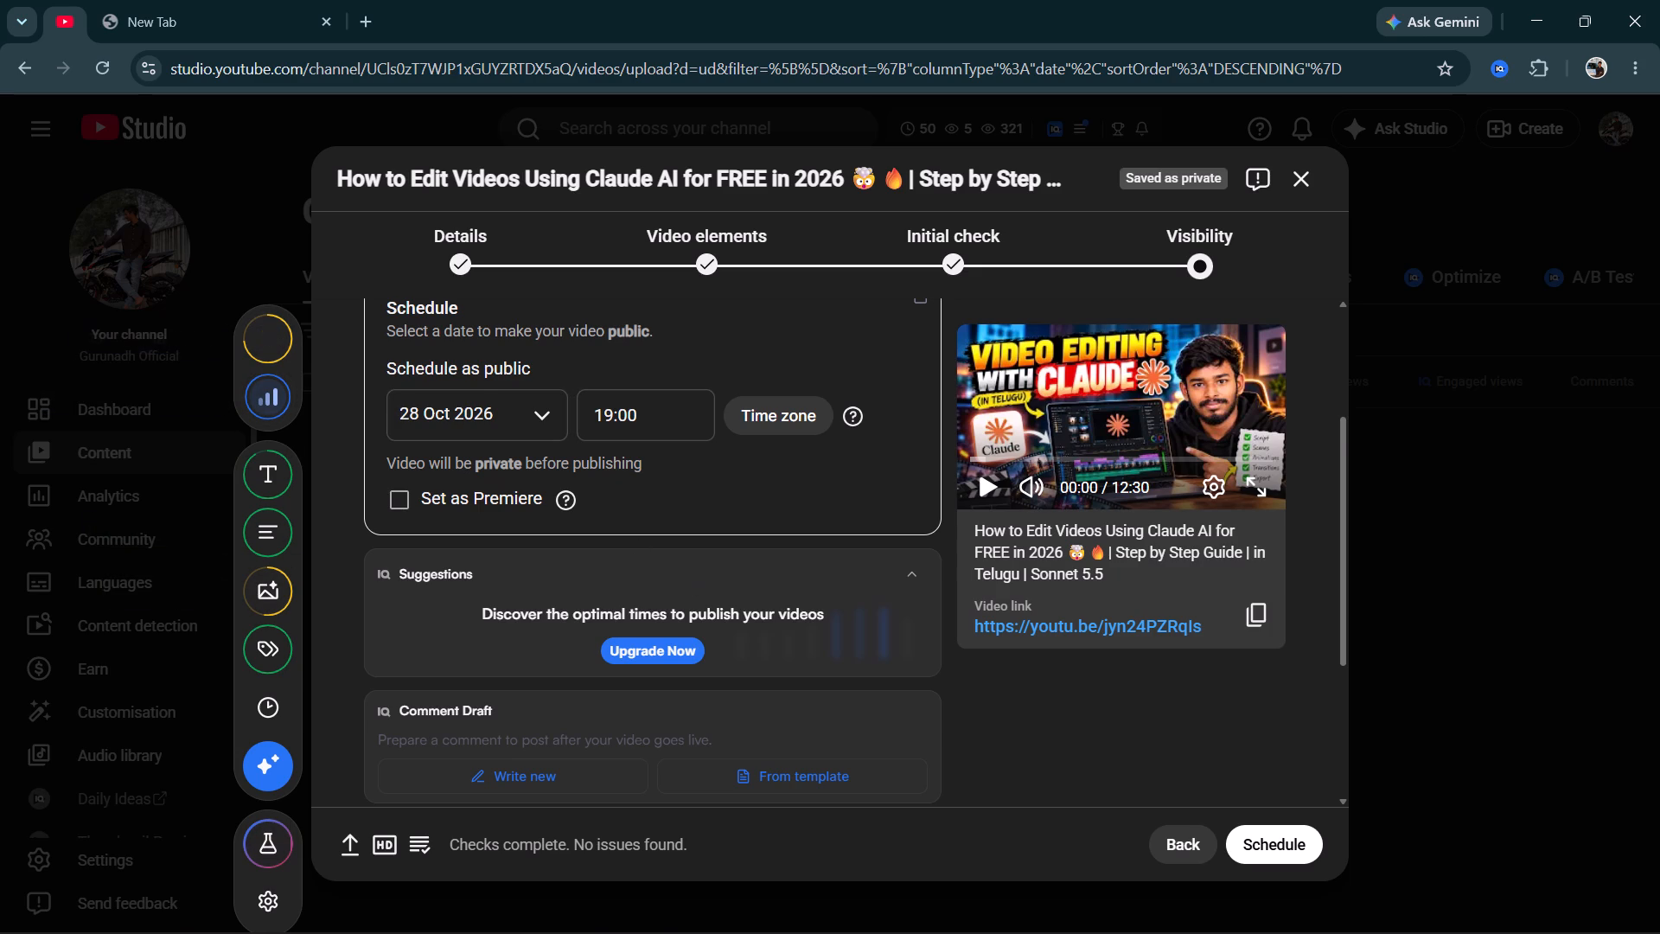
# Check over the visibility settings, schedule the video for publishing and close the scheduling confirmation.
pyautogui.scroll(-5, 716, 619)
pyautogui.scroll(3, 716, 619)
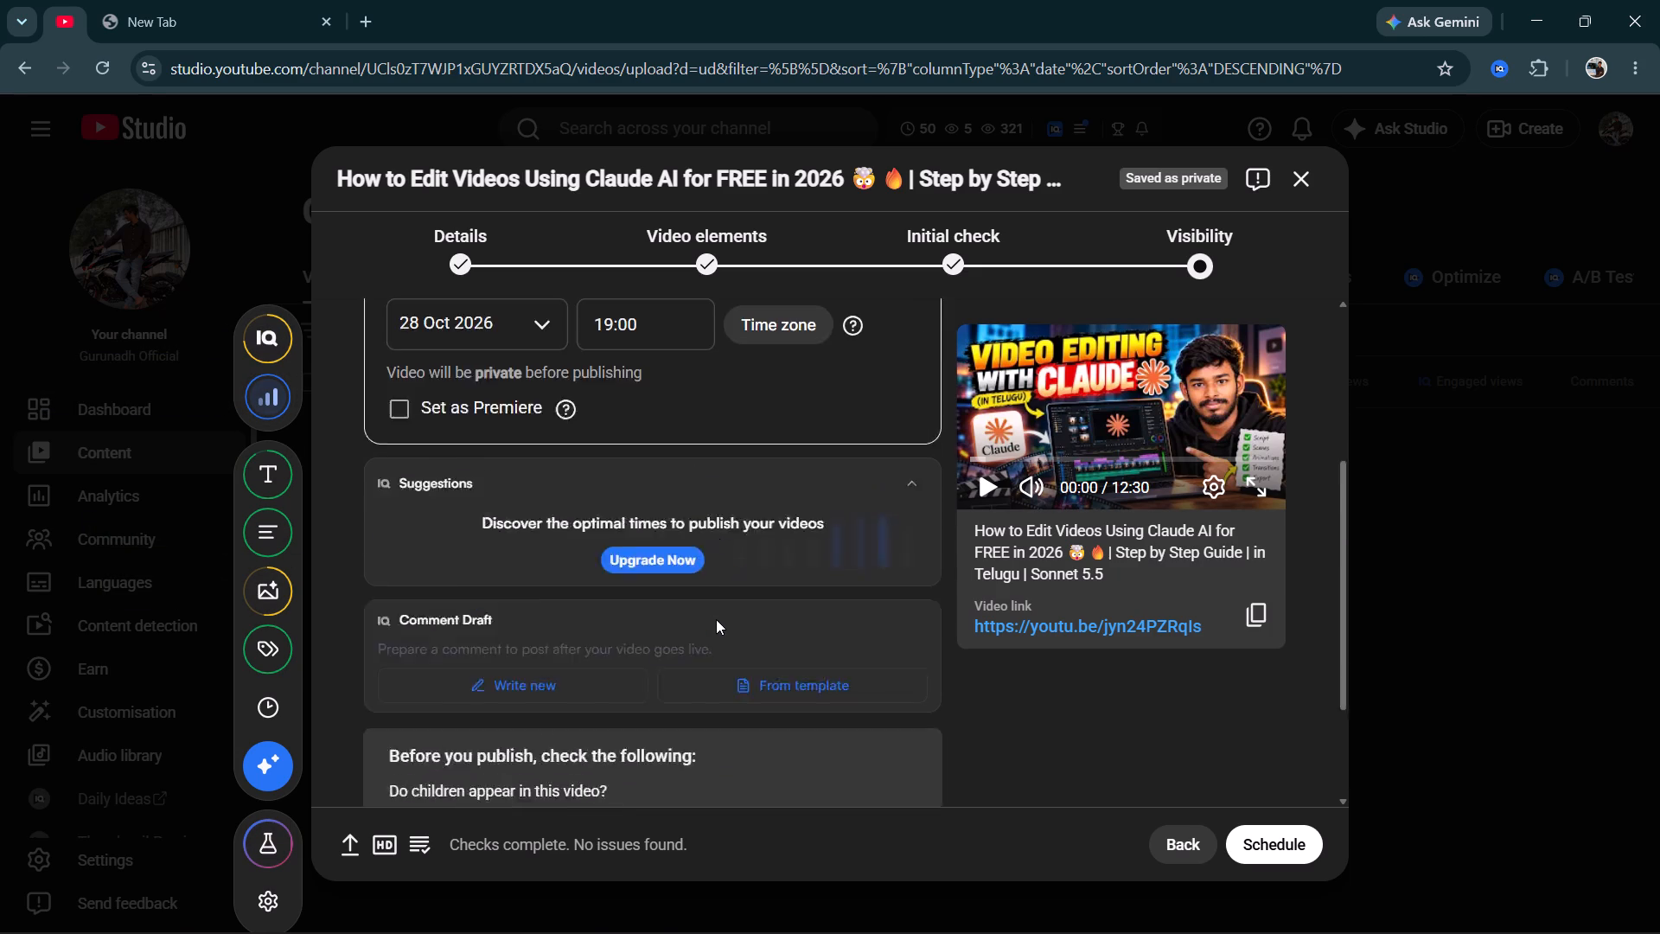
pyautogui.scroll(9, 716, 619)
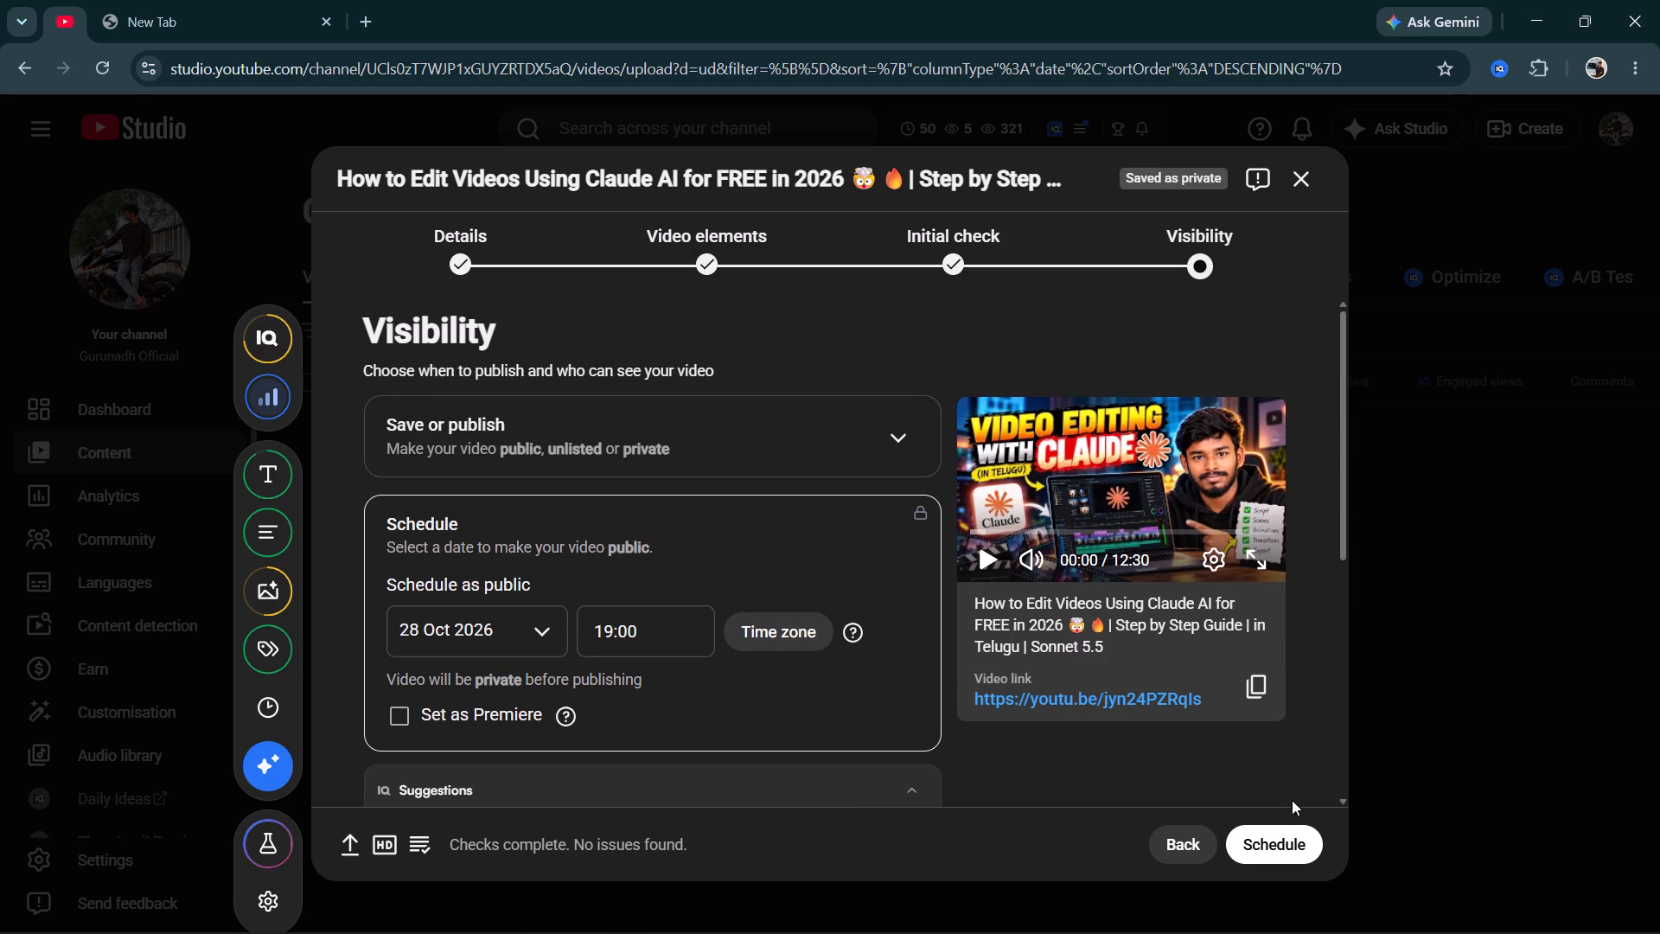
pyautogui.click(1293, 841)
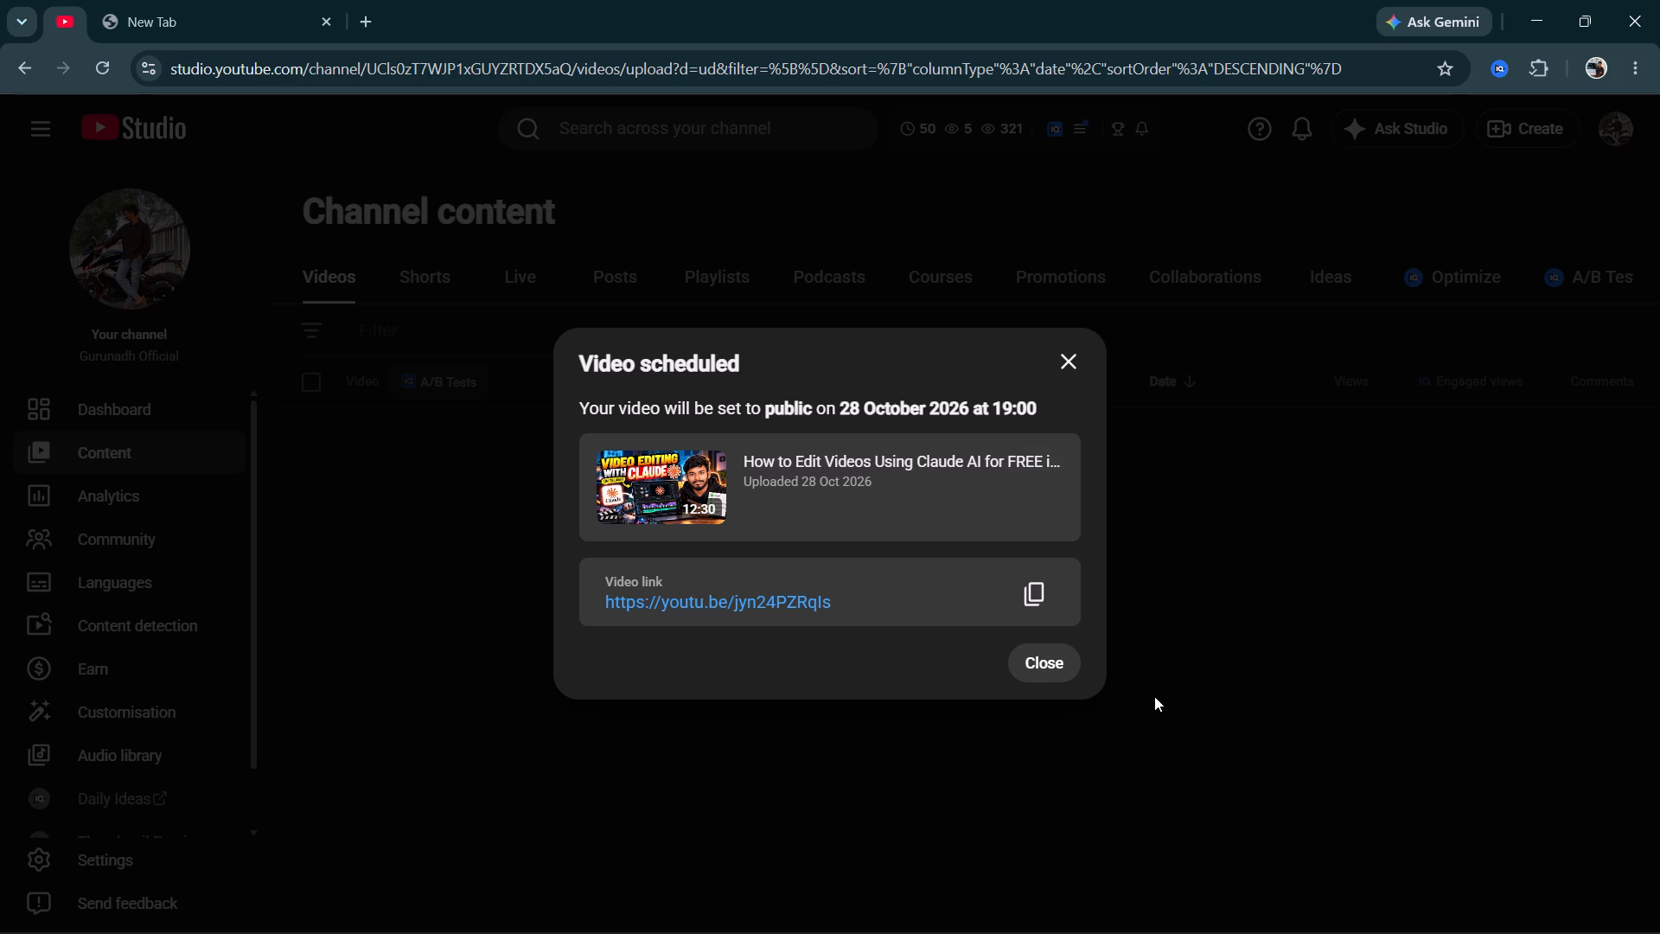
pyautogui.click(1043, 660)
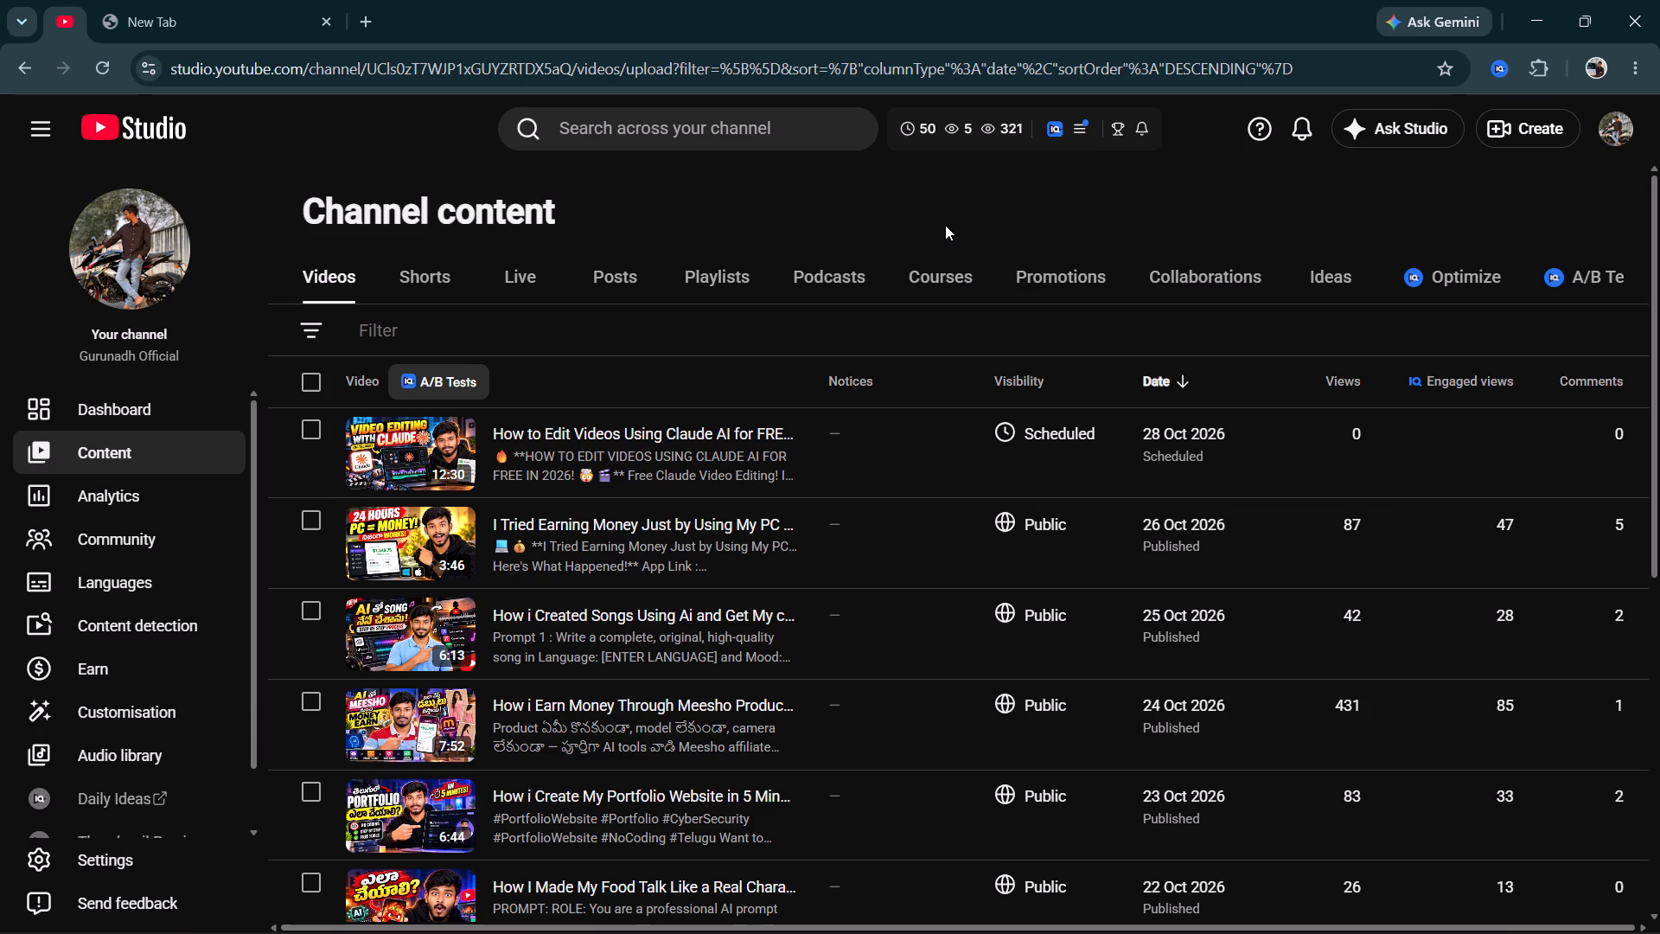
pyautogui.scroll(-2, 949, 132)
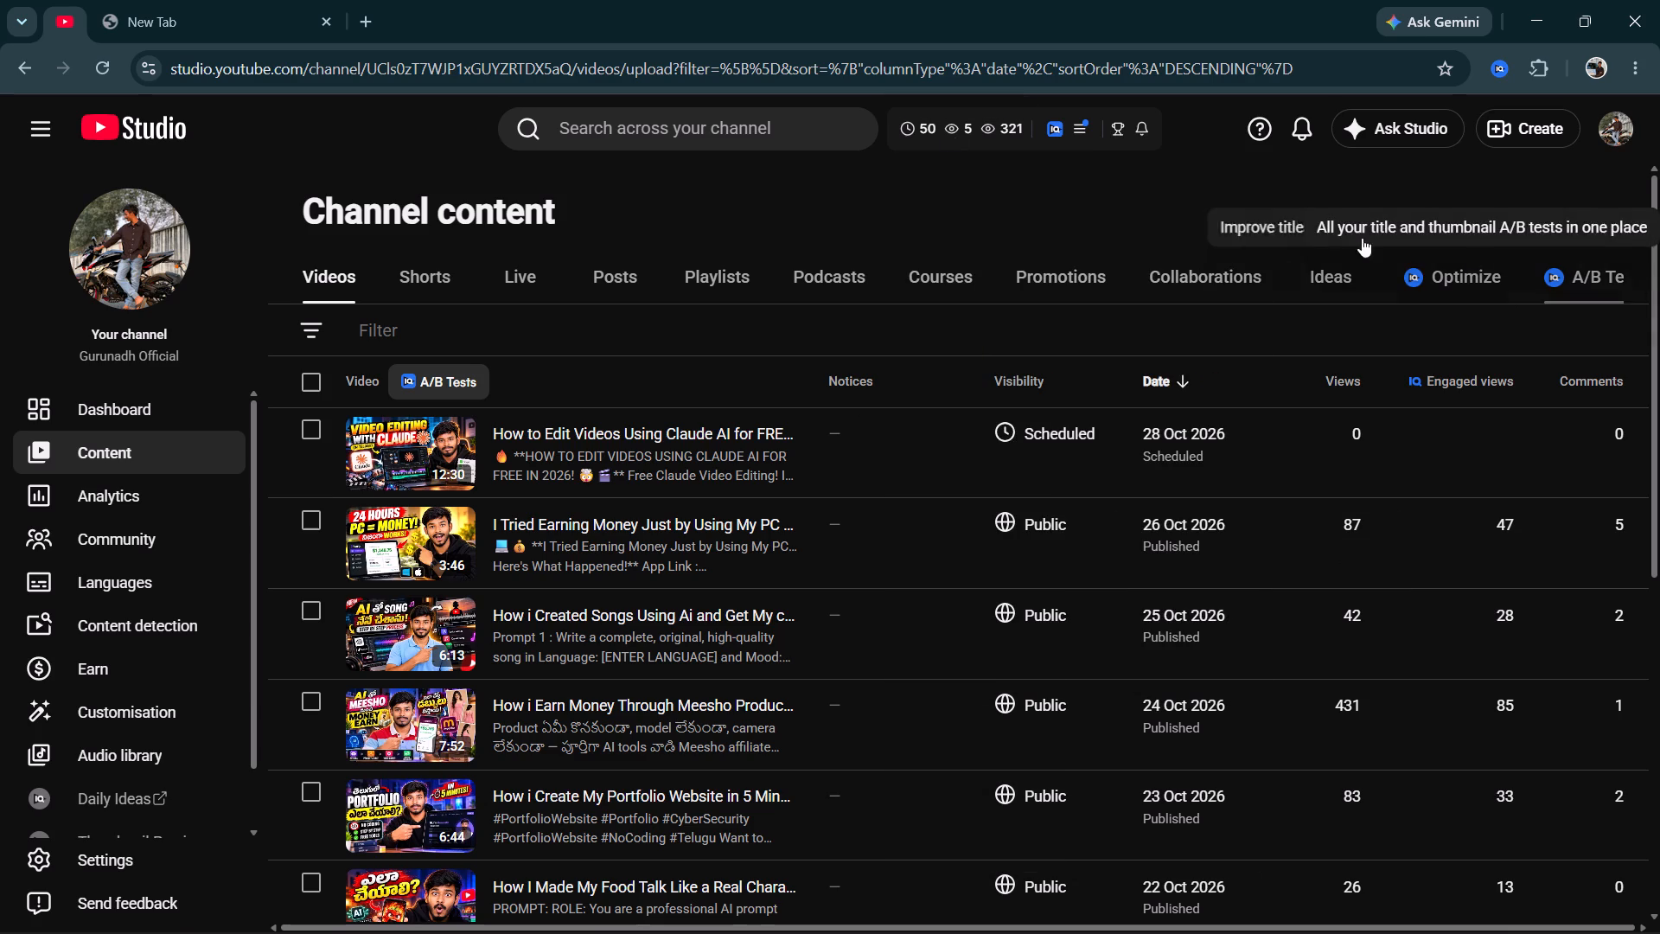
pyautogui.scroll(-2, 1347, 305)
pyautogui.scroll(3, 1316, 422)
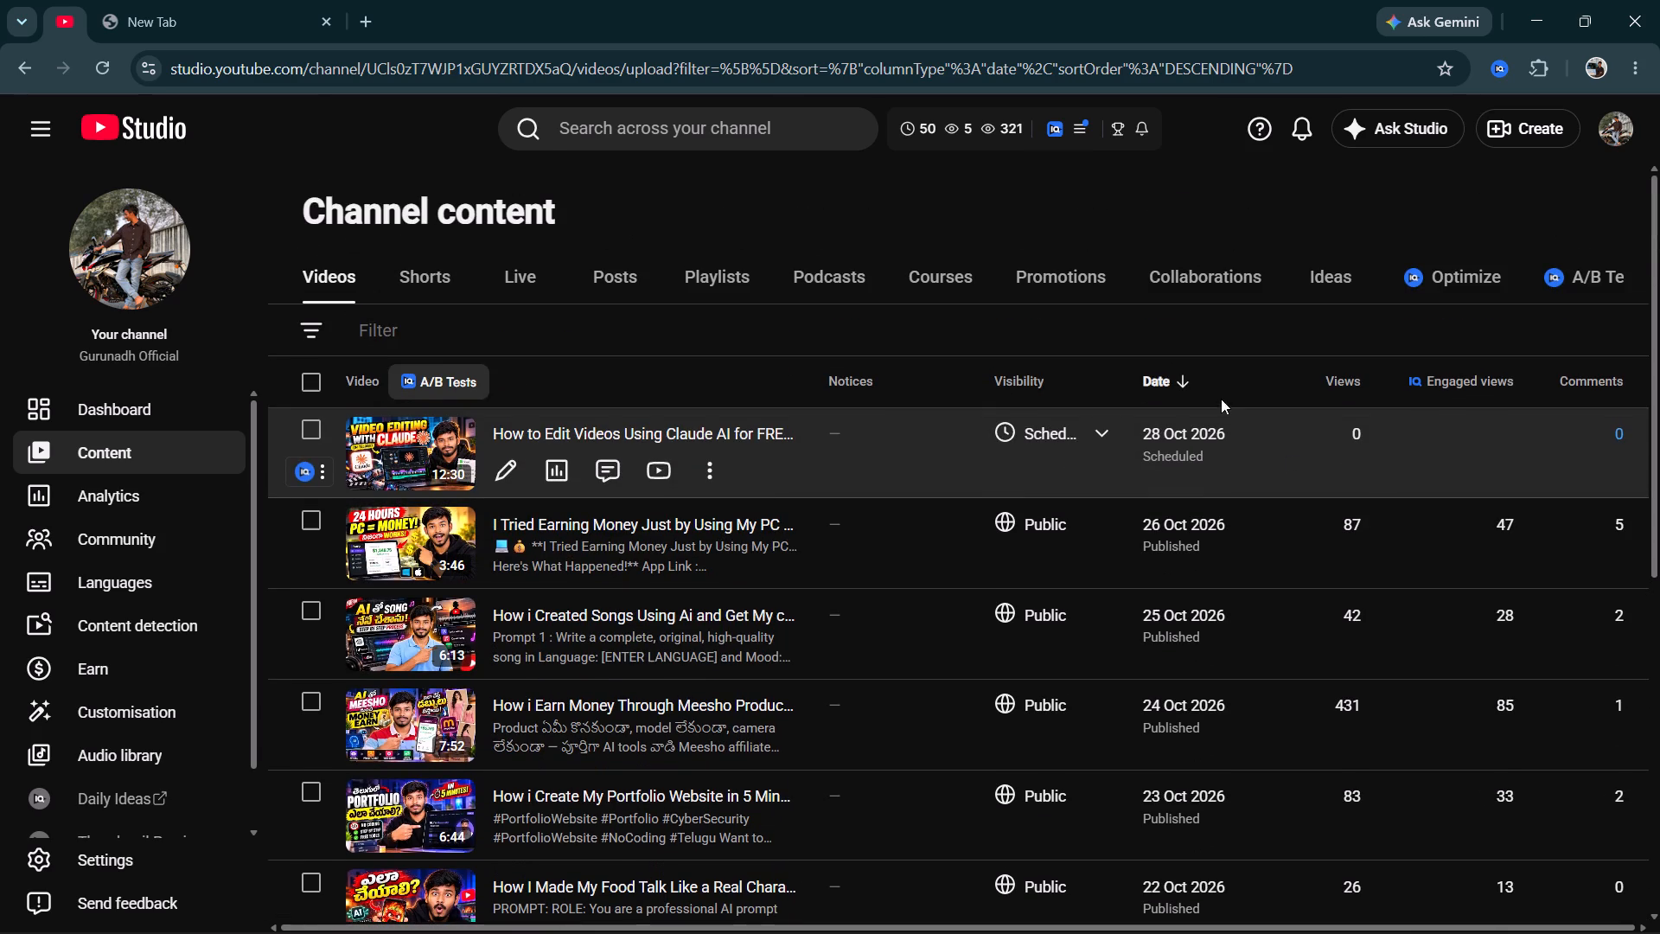